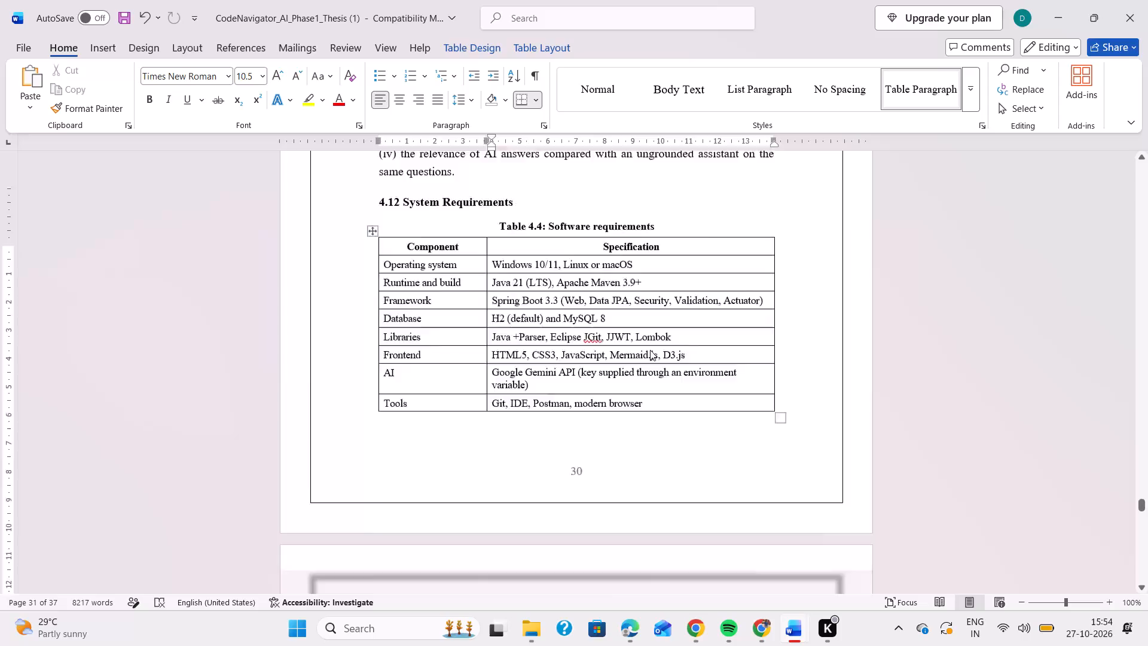
Review the thesis from the software requirements table back through the acknowledgement and certificate pages to the title page.
scroll(650, 350, "up", 20)
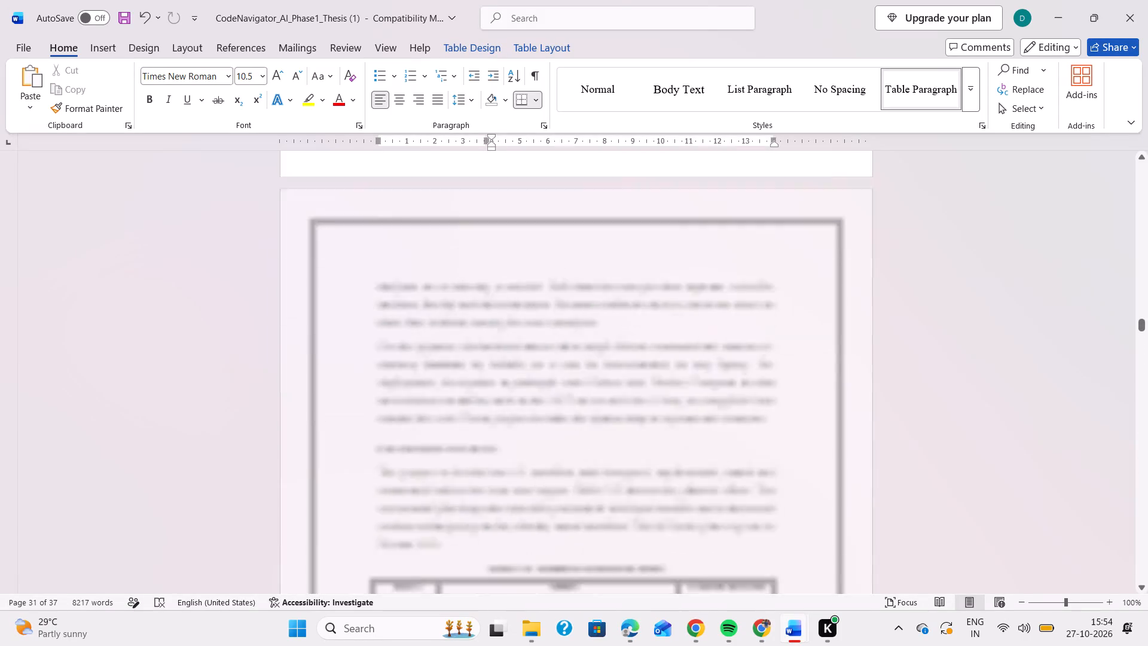
scroll(682, 319, "up", 16)
scroll(594, 500, "up", 14)
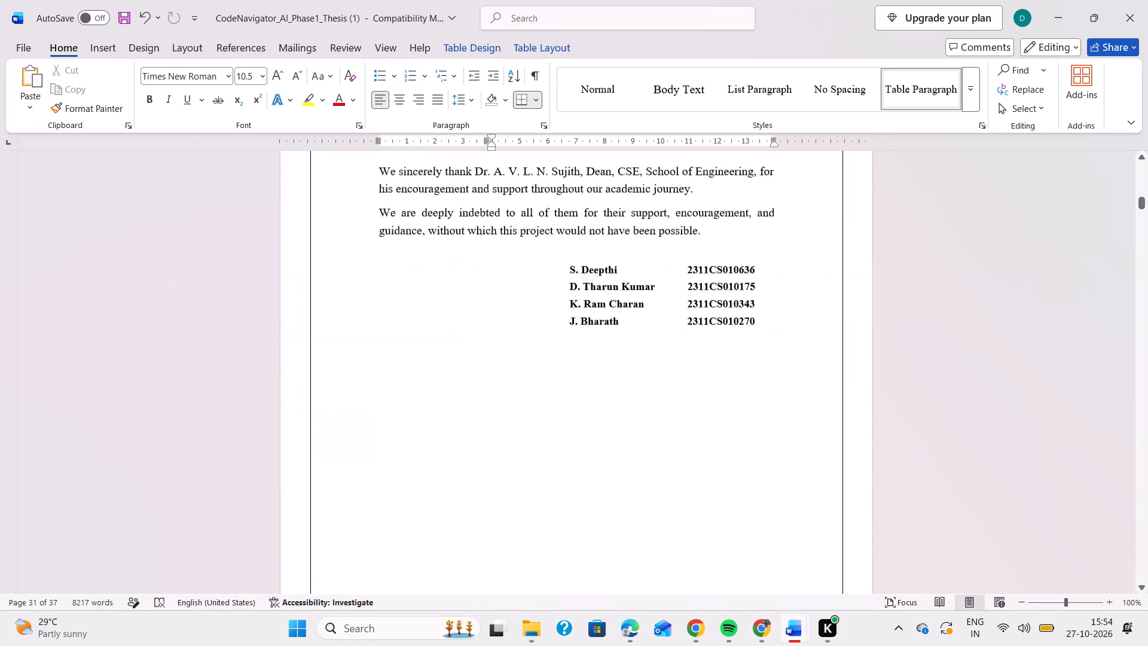
scroll(594, 500, "up", 1)
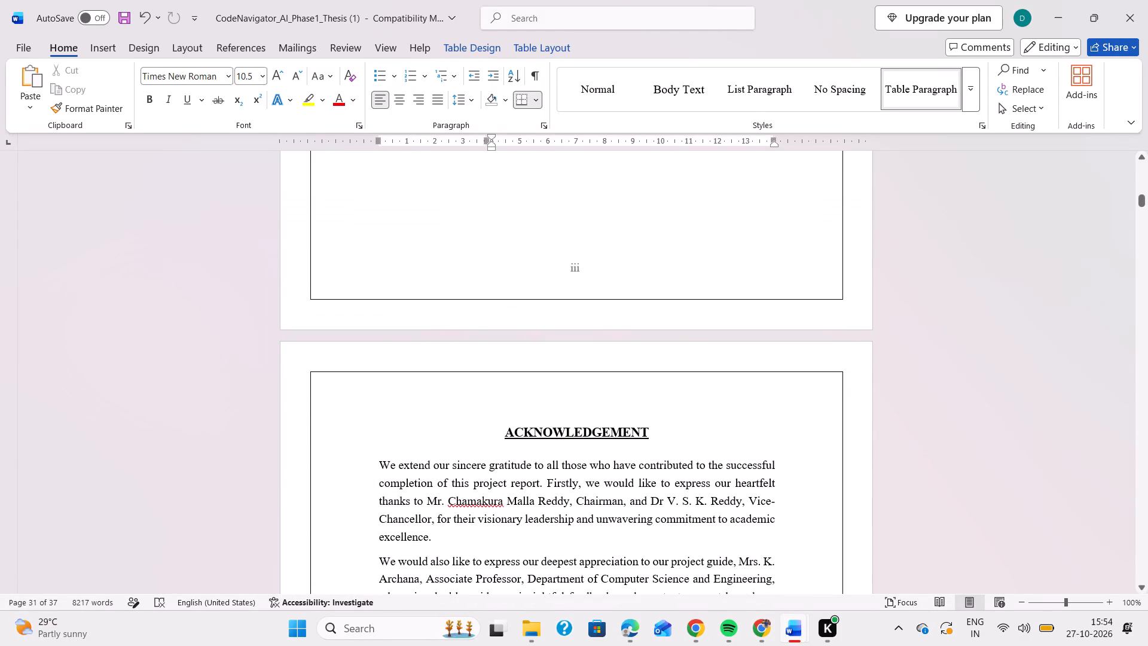
scroll(692, 447, "down", 2)
scroll(692, 447, "up", 7)
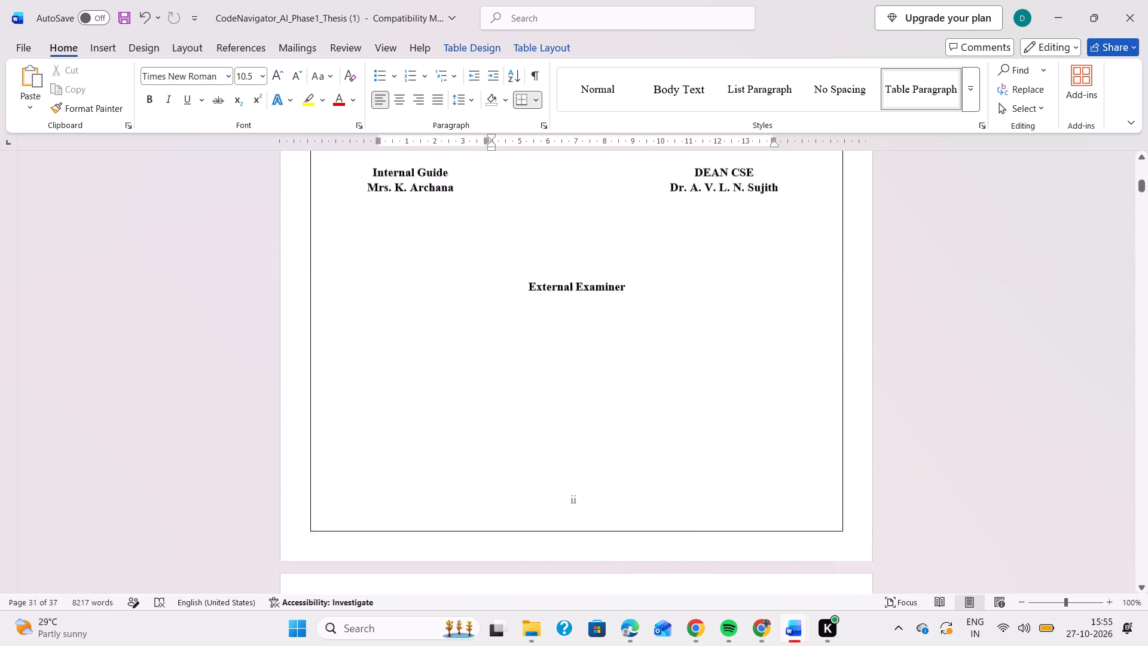
scroll(692, 447, "up", 8)
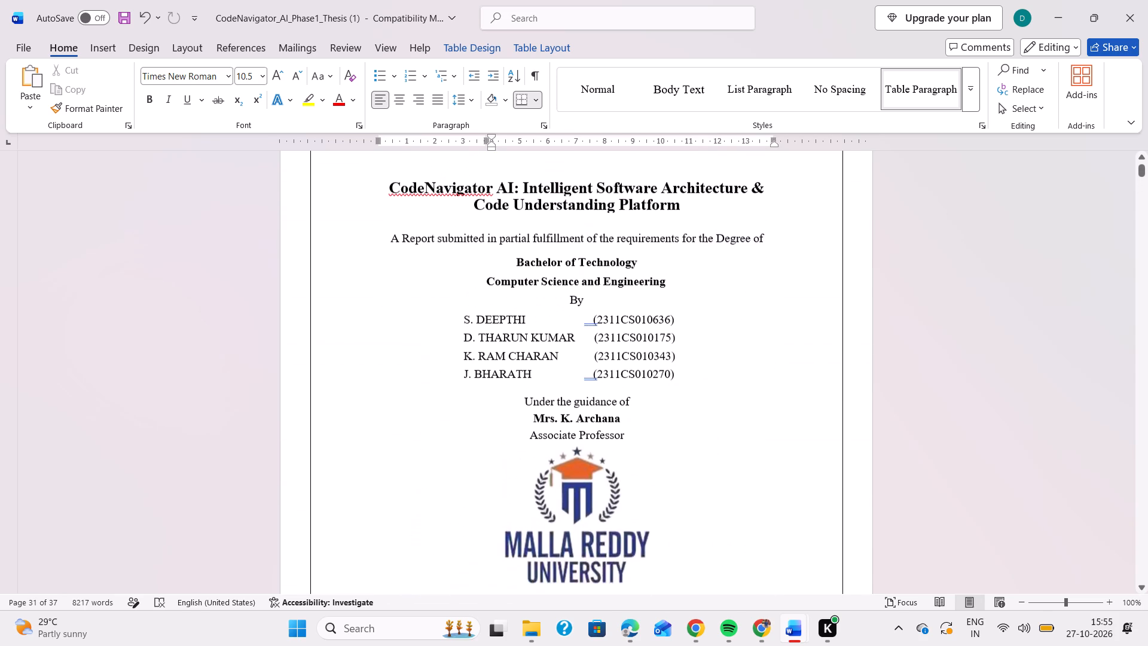
scroll(692, 447, "up", 1)
scroll(692, 447, "down", 2)
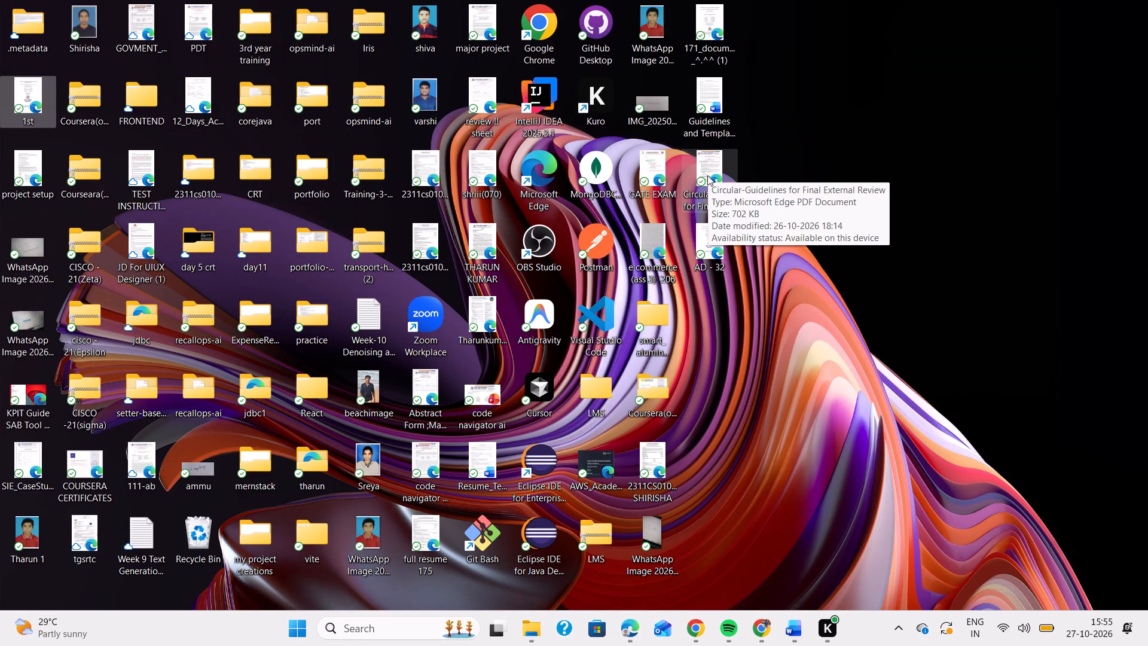
Open the AD - 32 project report PDF from the desktop.
double_click(710, 252)
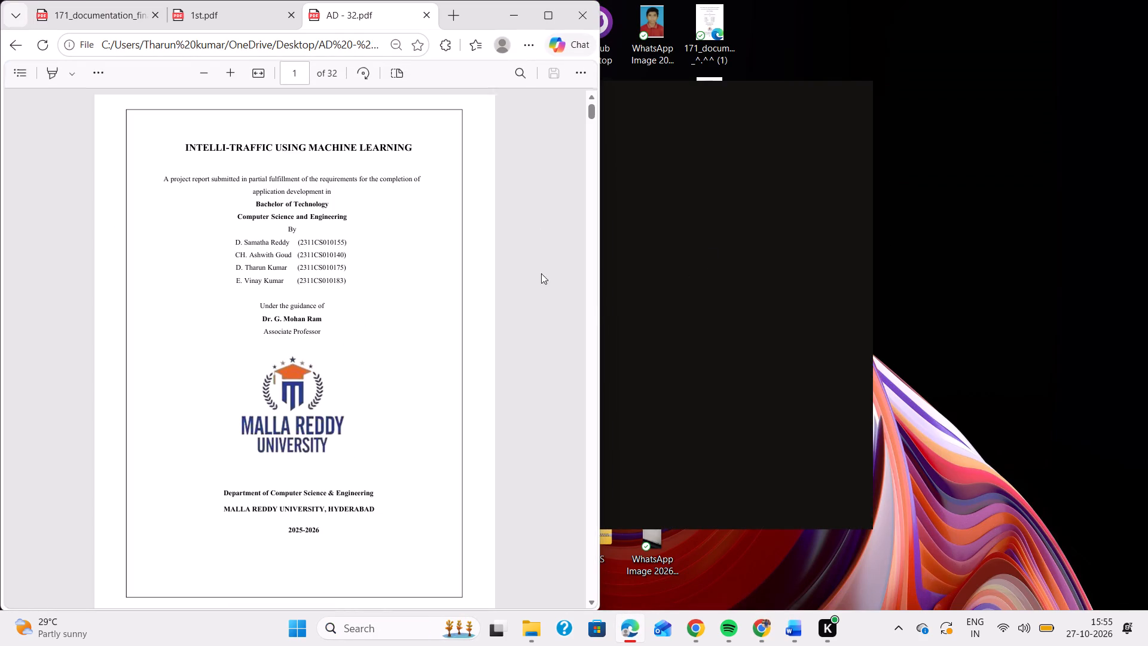
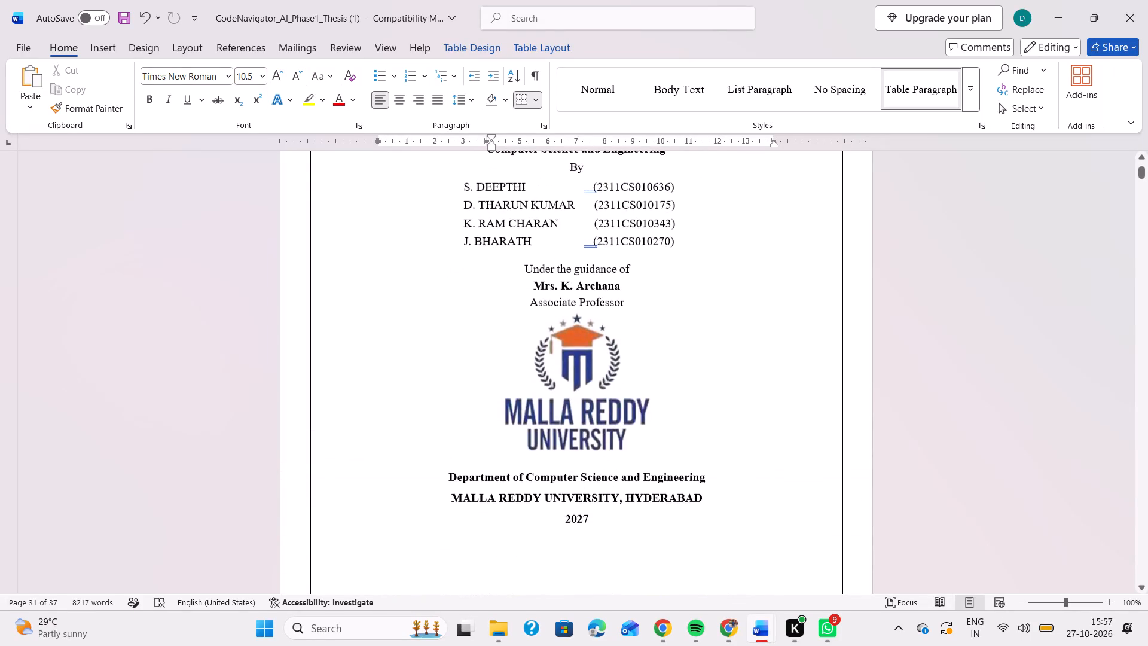
Review the CodeNavigator AI thesis from the title page through the acknowledgement to the end of the report outline before the chapters.
scroll(681, 434, "up", 2)
scroll(681, 434, "down", 10)
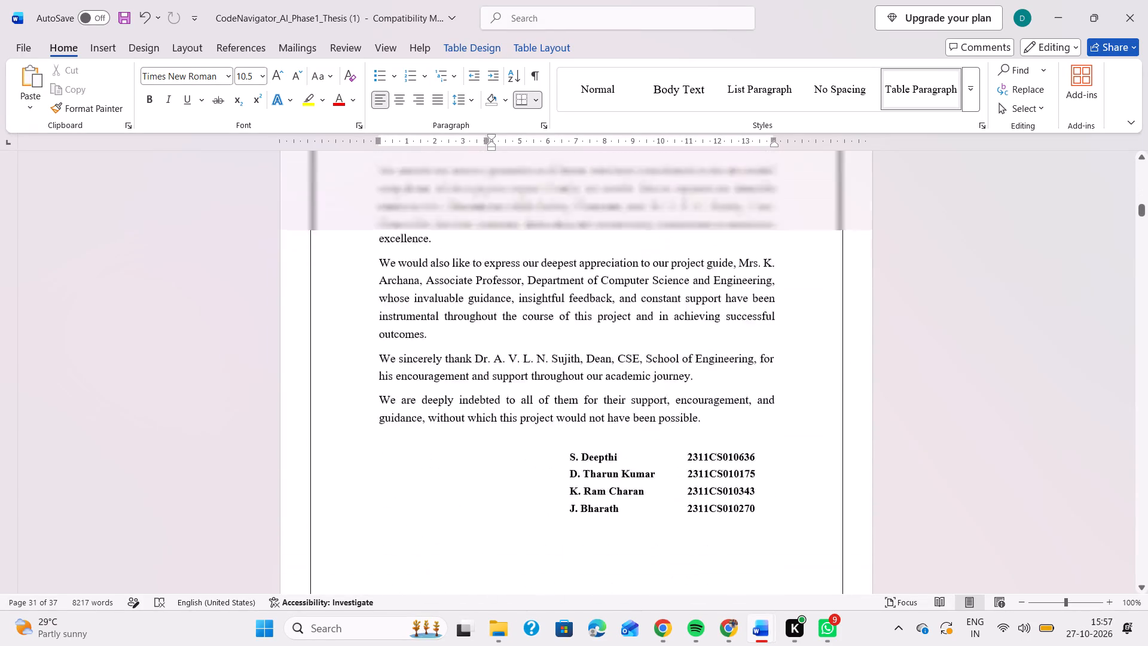
scroll(681, 434, "down", 19)
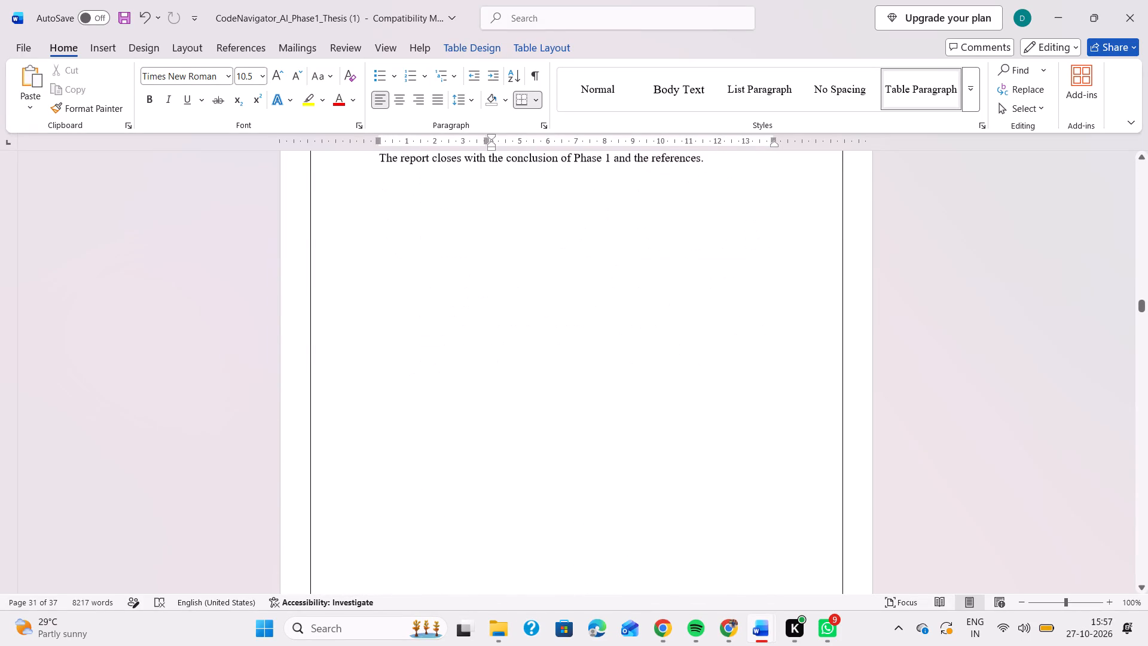
Switch from the thesis document to another open window.
key("alt+Tab")
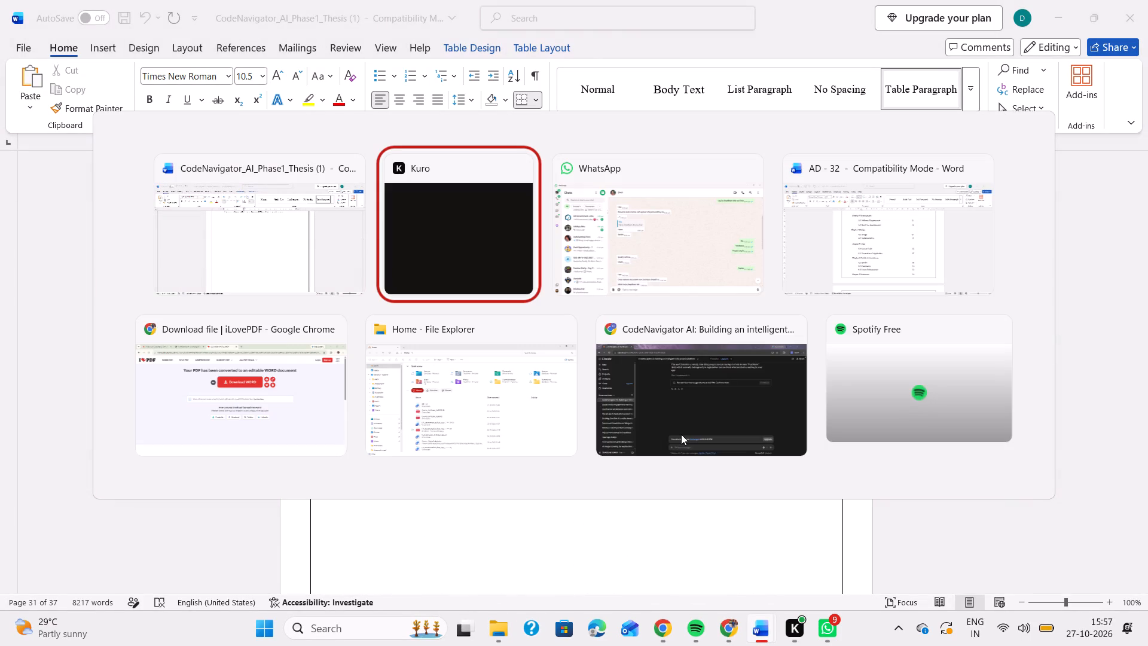
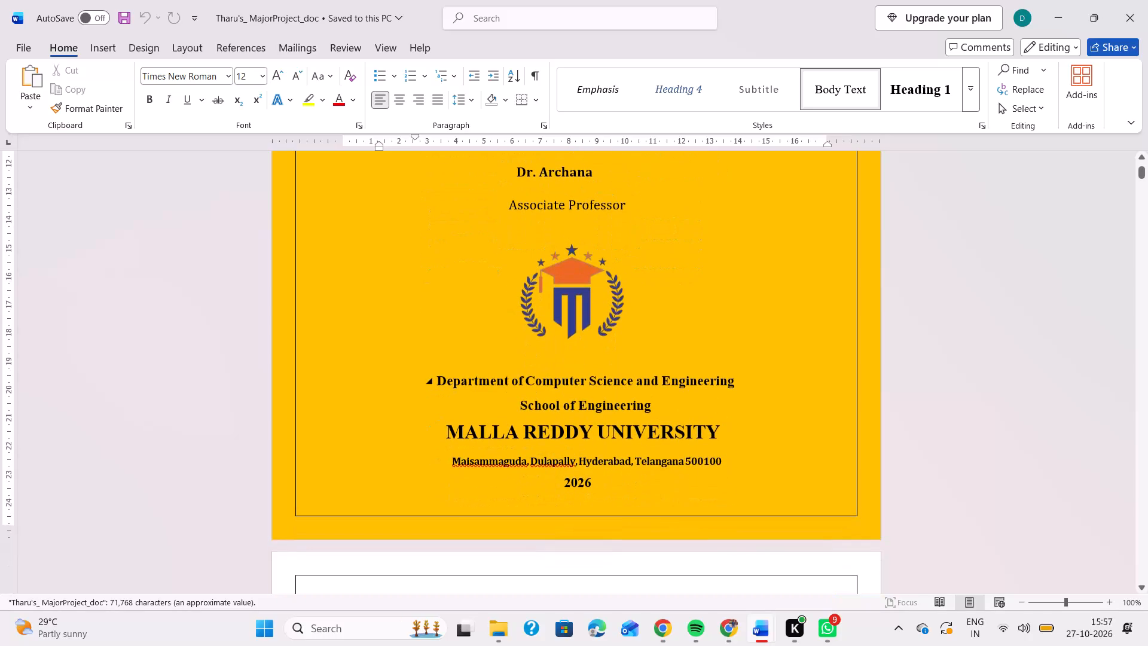
Examine the yellow cover page of the major project document, from the department details up to the CODENAVIGATOR - AI title.
scroll(704, 400, "up", 2)
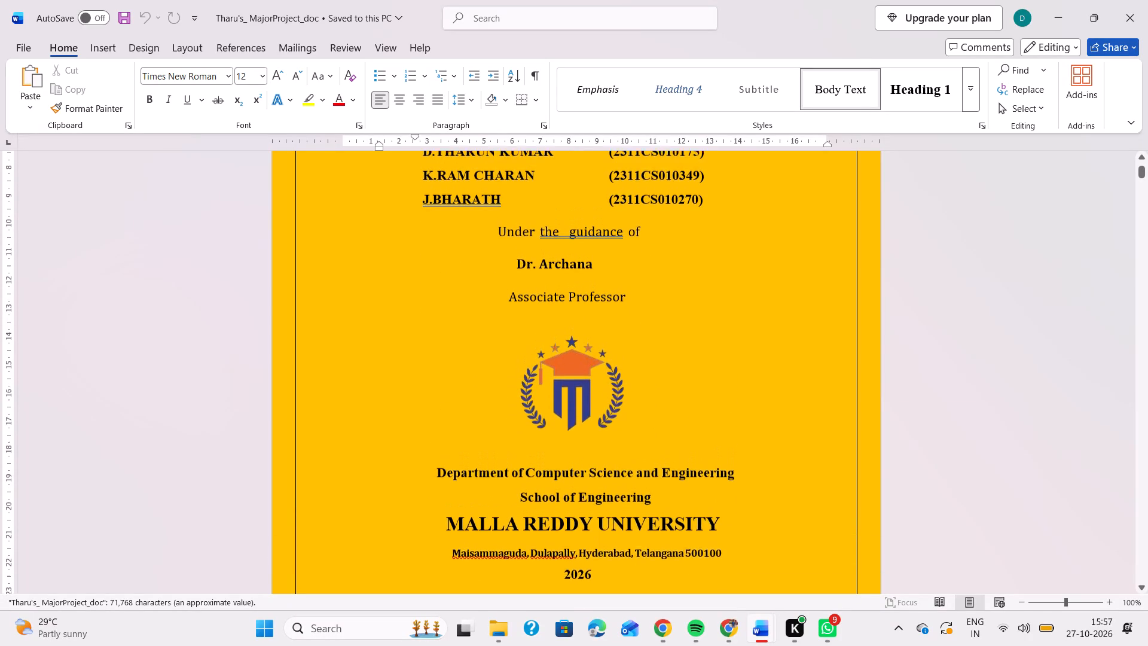
scroll(704, 400, "up", 1)
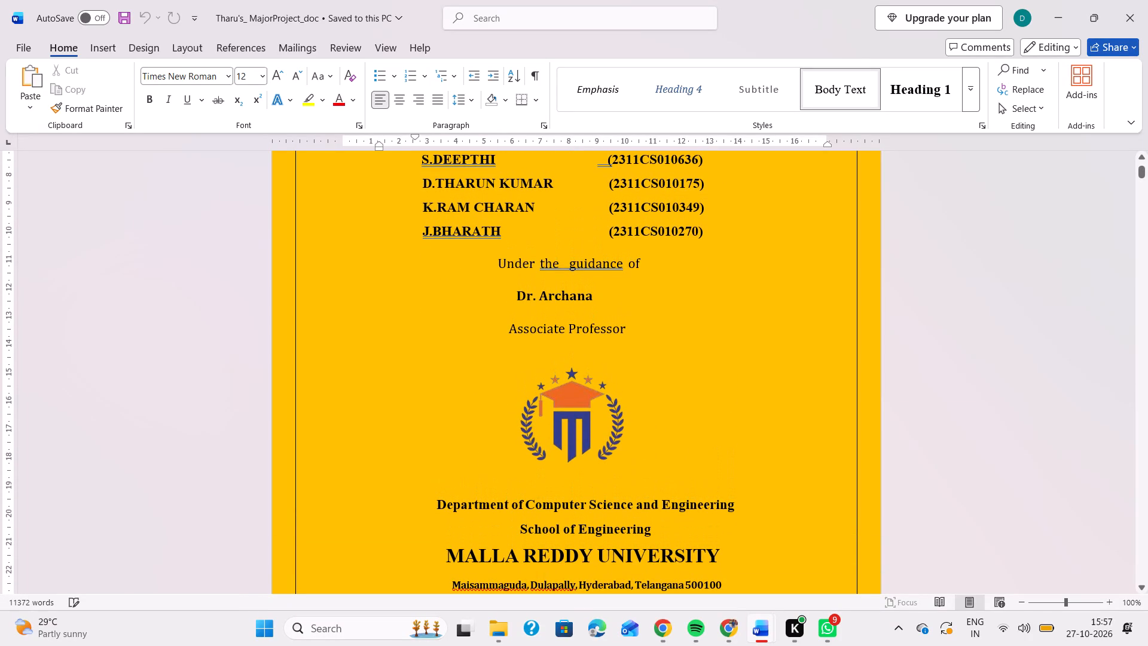
scroll(704, 400, "up", 1)
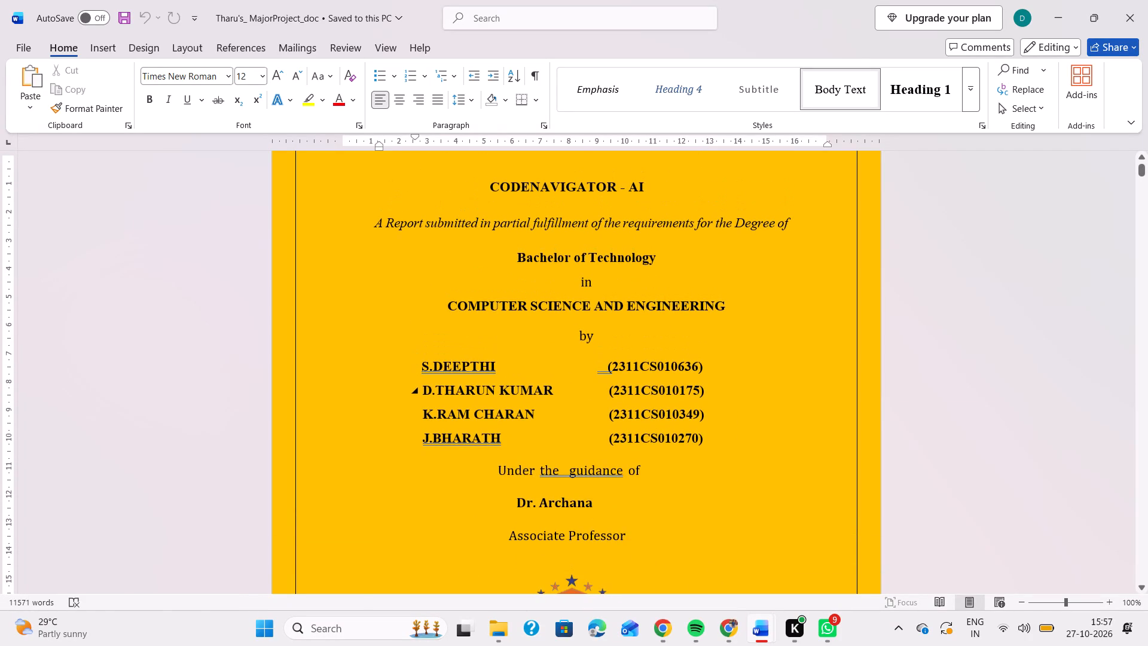
scroll(704, 400, "down", 1)
scroll(704, 400, "up", 1)
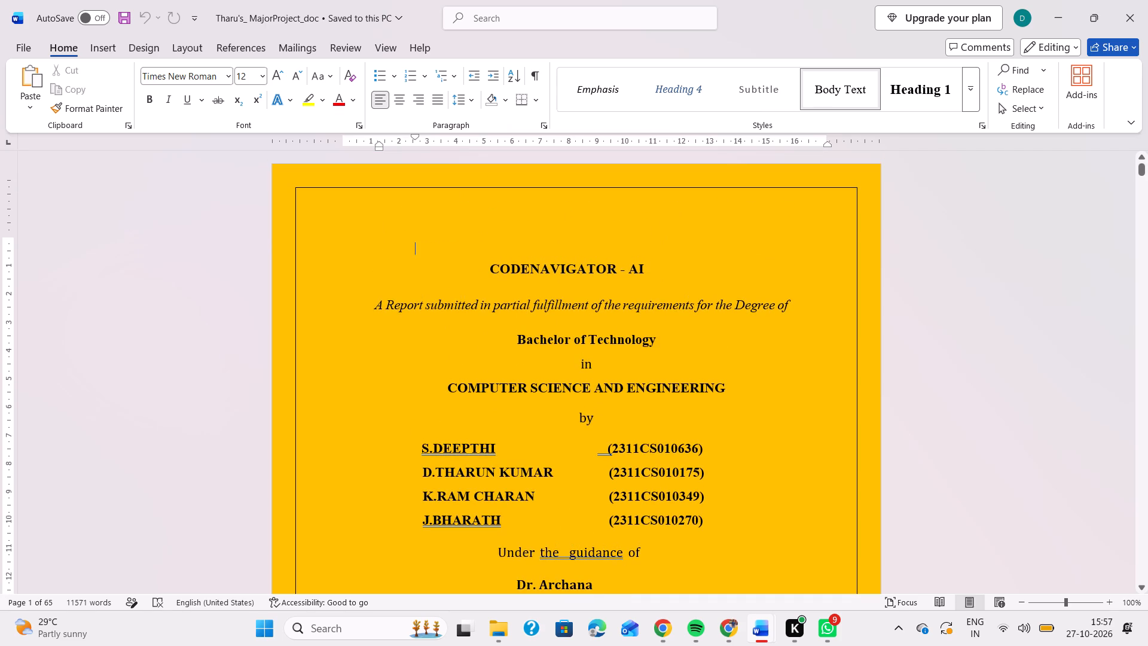
In the CodeNavigator AI Phase 1 thesis, split "CodeNavigator" into "Code Navigator" in the title on the first page.
key("alt+Tab")
scroll(694, 334, "up", 19)
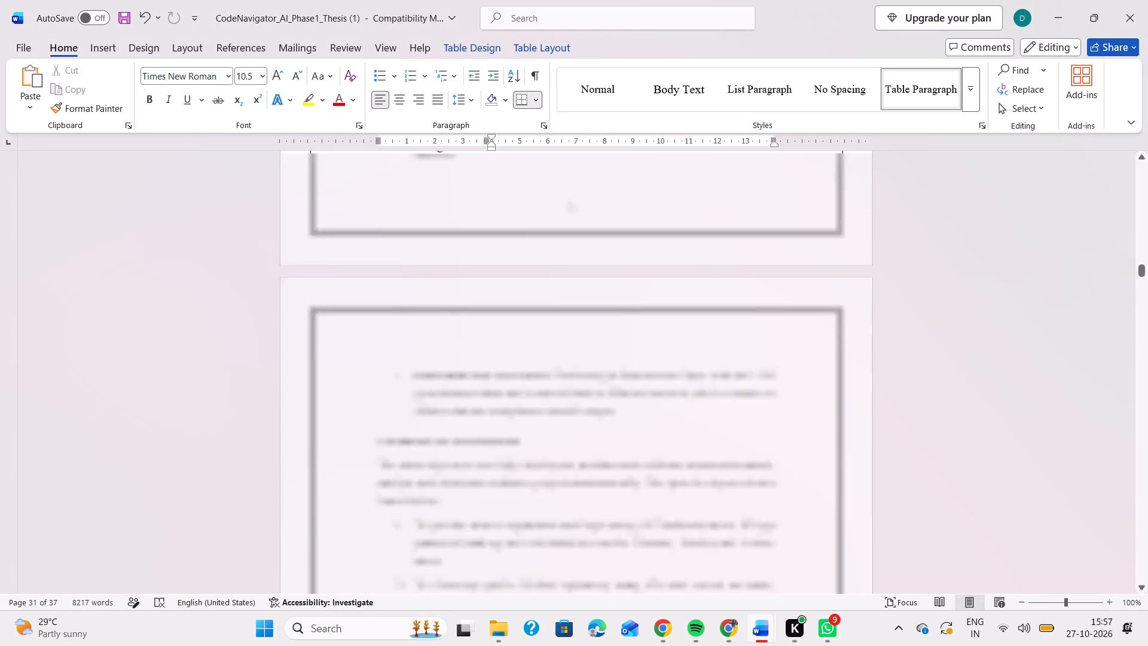
scroll(694, 334, "up", 10)
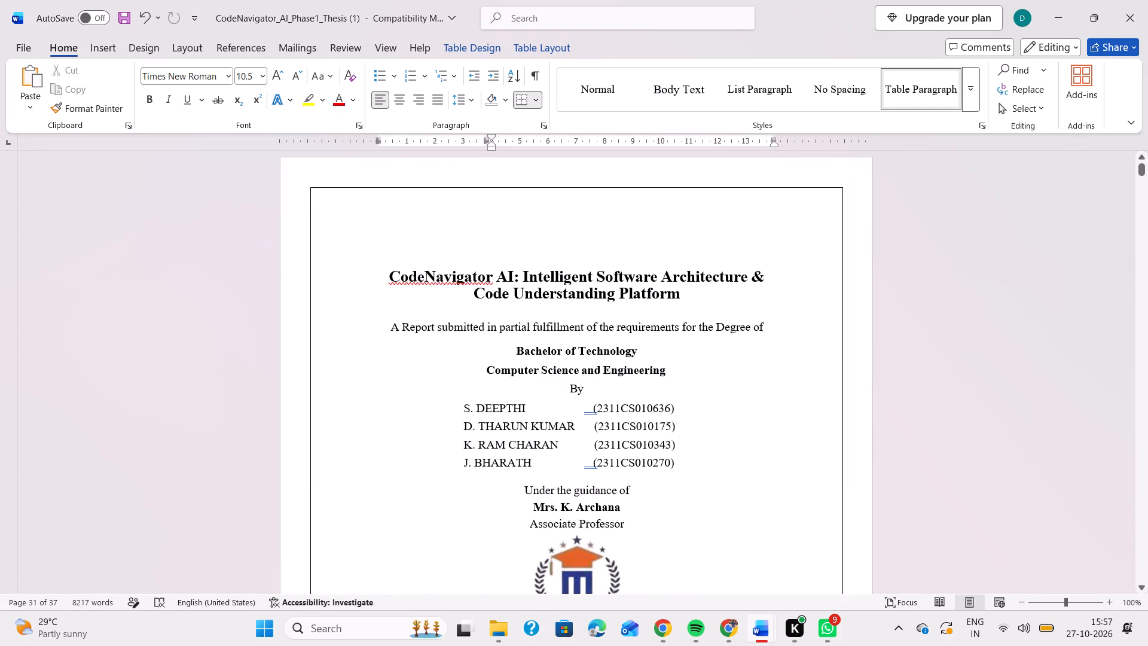
left_click(422, 278)
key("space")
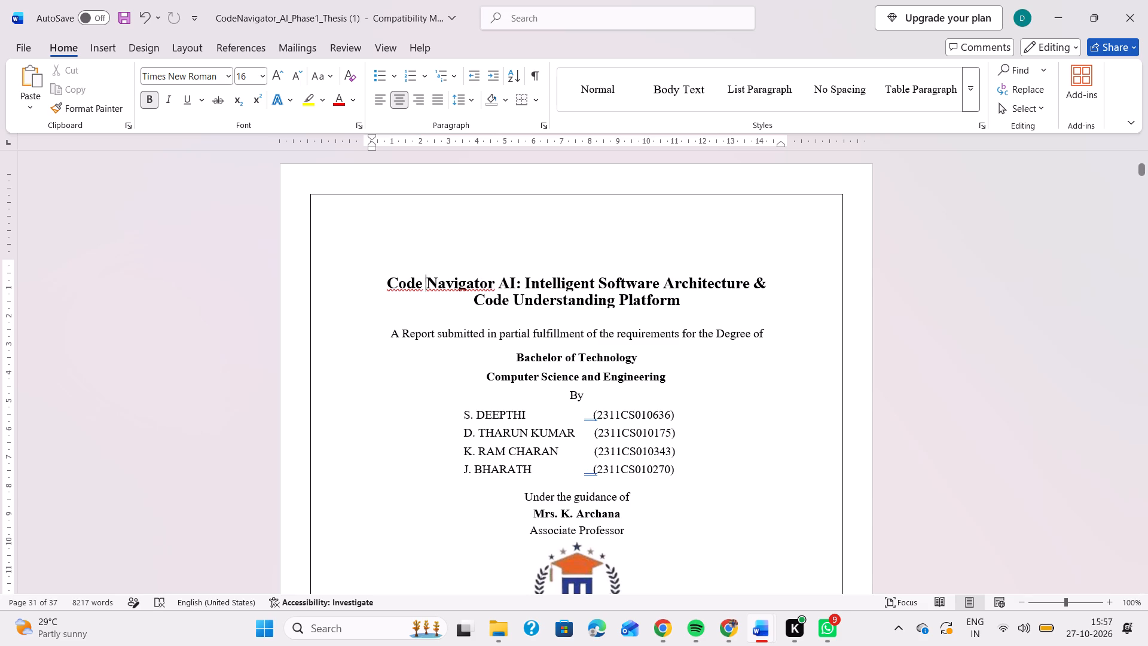
Compare the rest of the thesis title page with the cover page of the major project document.
scroll(541, 361, "down", 2)
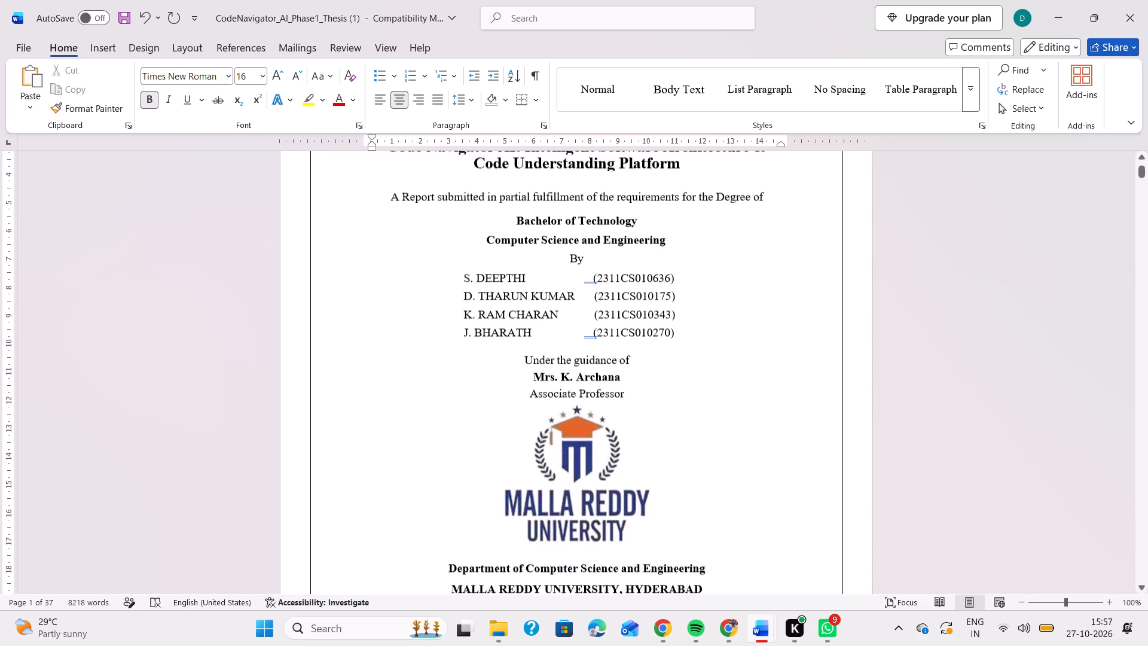
scroll(582, 379, "down", 1)
key("alt+Tab")
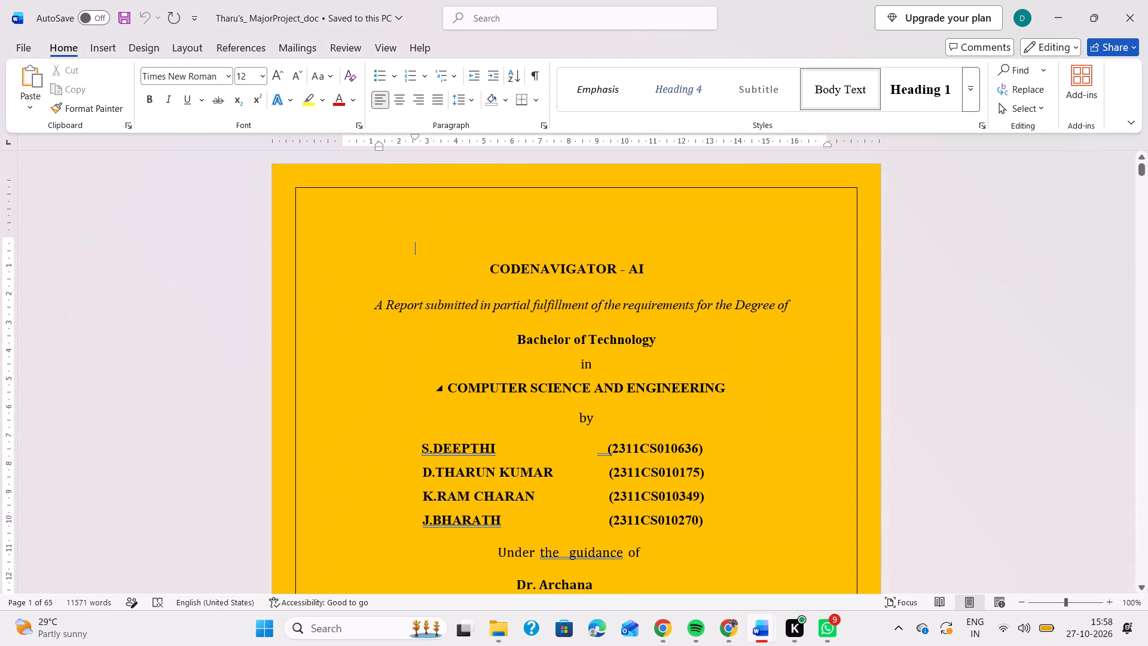
Set the "Bachelor of Technology" line on the thesis title page to 14 pt, matching the major project report's cover.
scroll(639, 379, "down", 1)
scroll(639, 379, "up", 1)
key("alt+Tab")
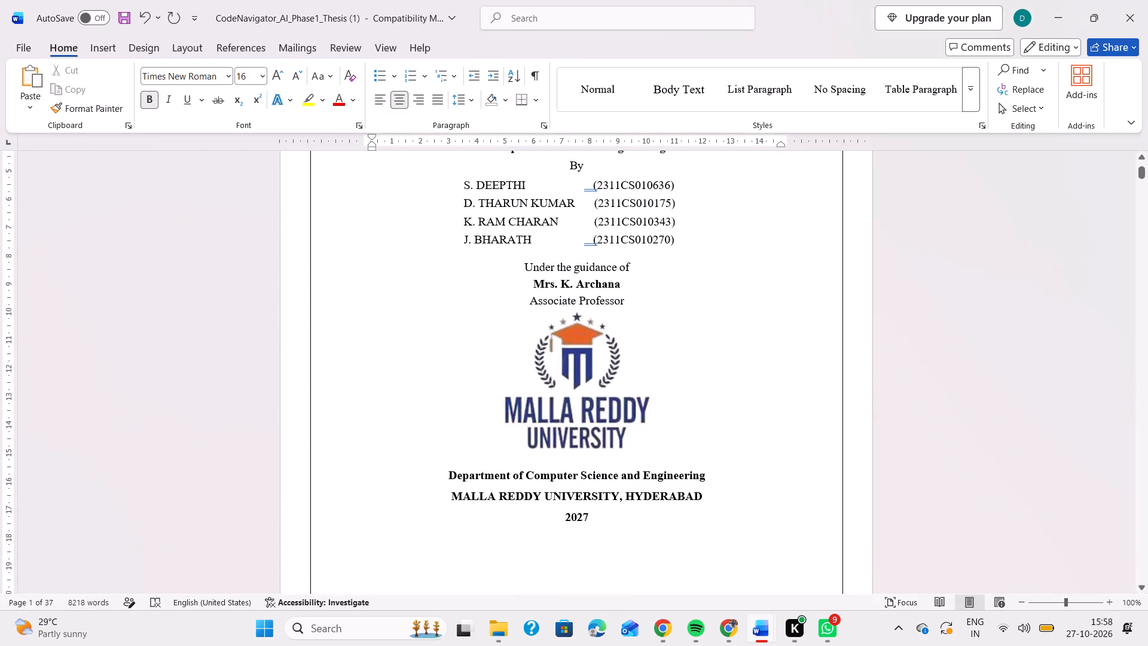
scroll(620, 325, "up", 2)
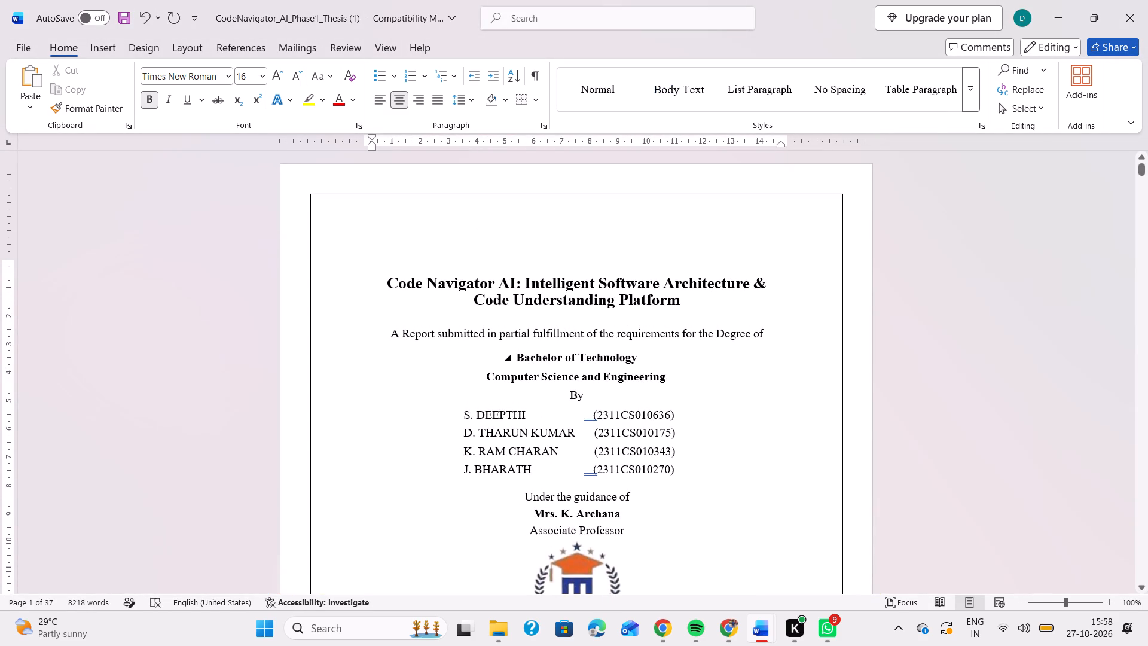
left_click_drag(514, 356, 616, 370)
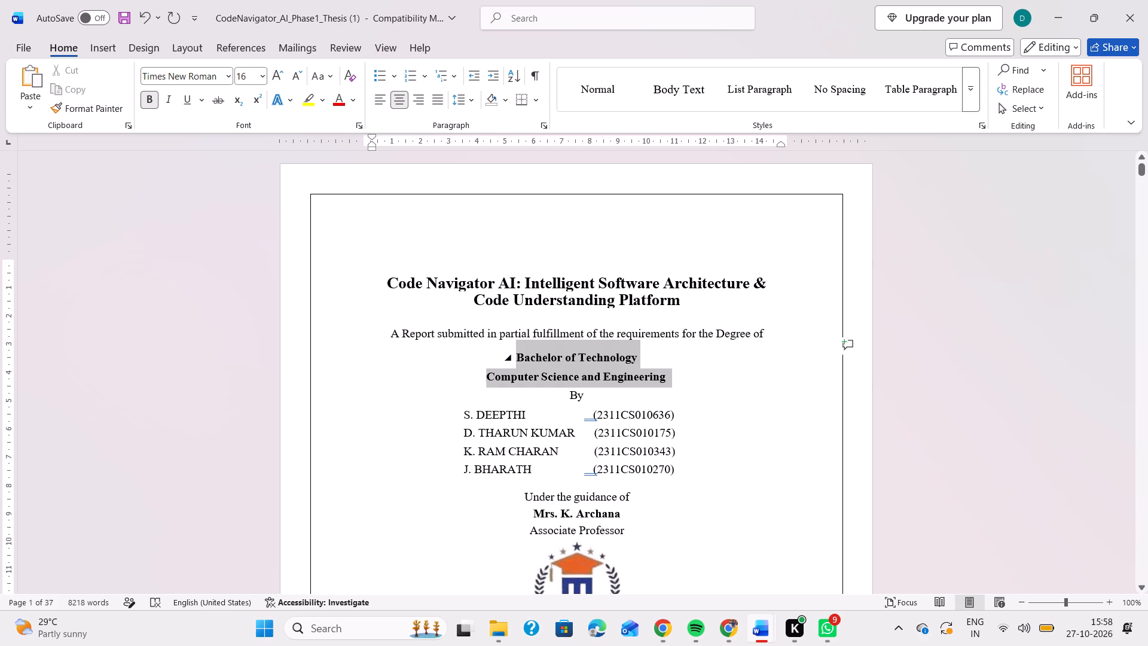
left_click_drag(616, 370, 672, 378)
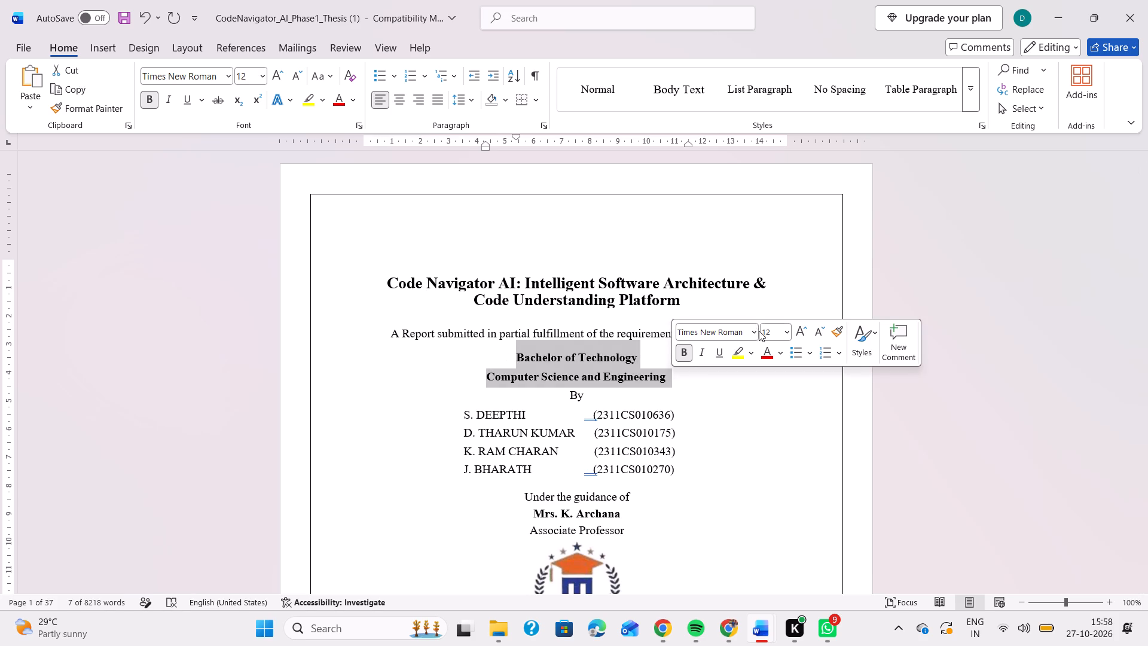
key("alt+Tab")
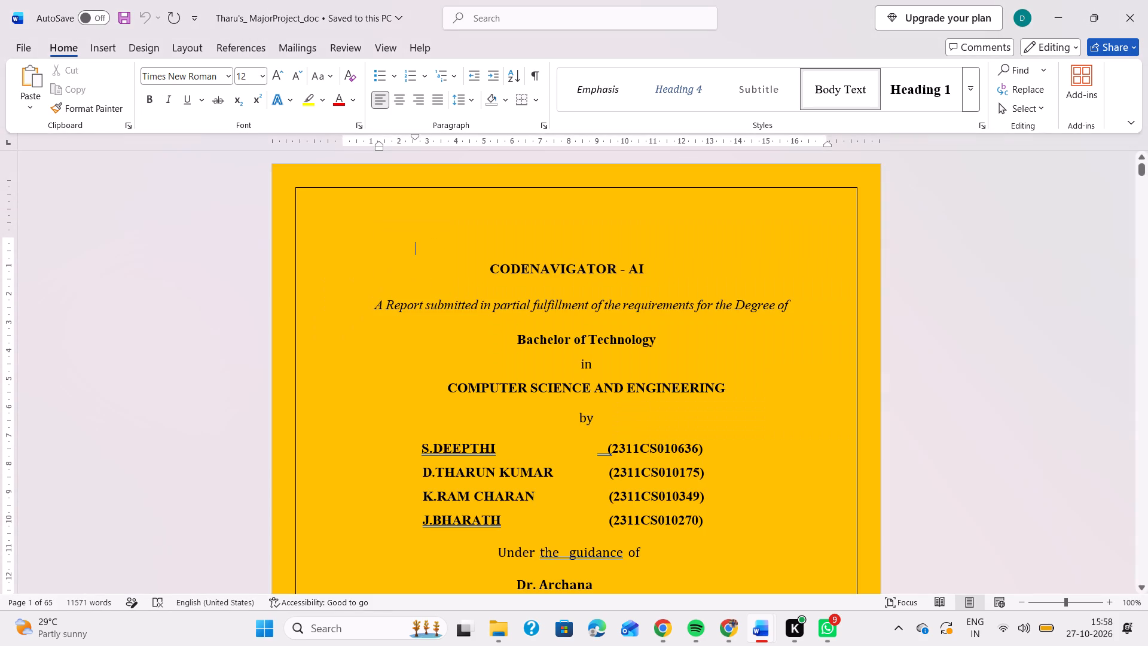
left_click_drag(518, 336, 656, 339)
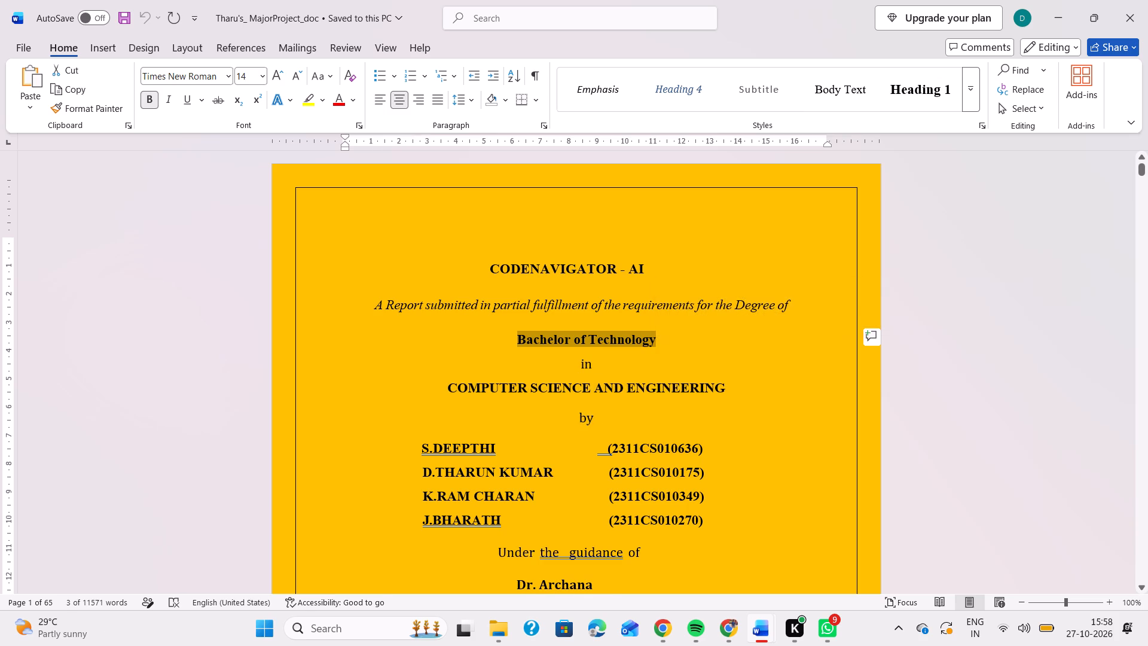
key("alt+Tab")
left_click(518, 357)
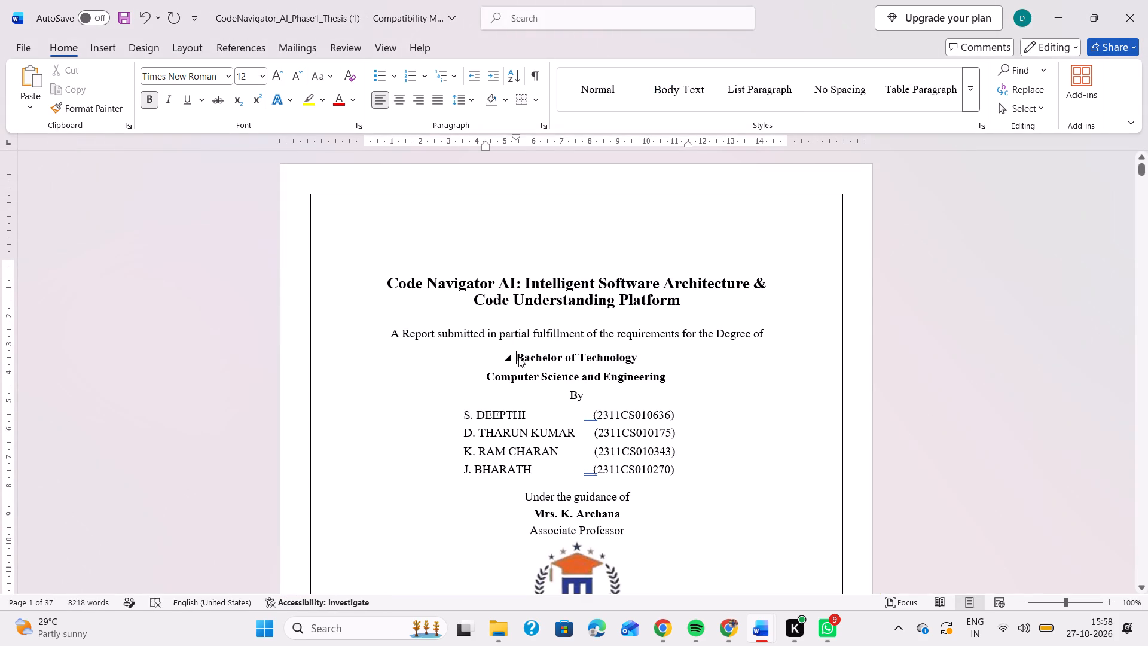
left_click_drag(516, 354, 643, 355)
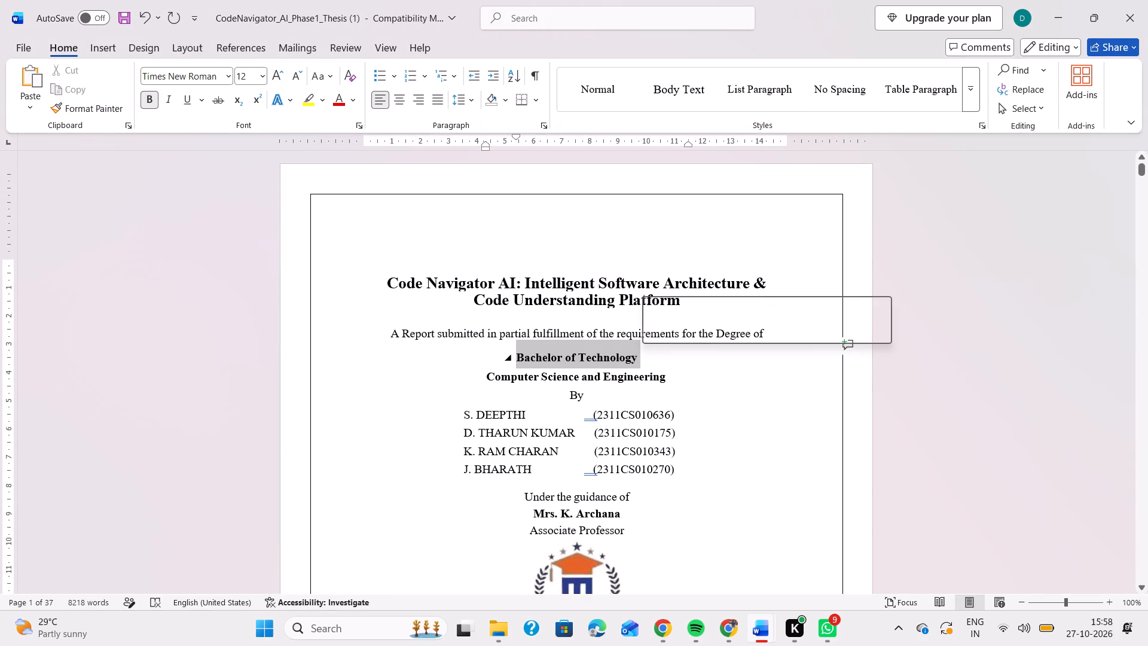
left_click(735, 309)
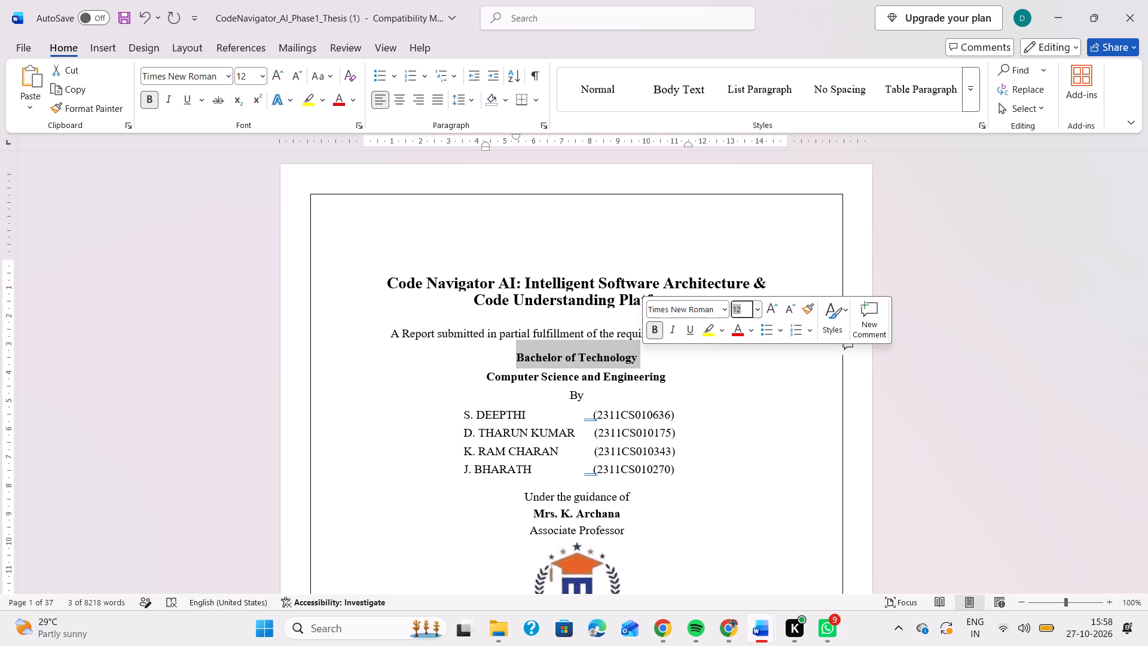
type("14")
key("Return")
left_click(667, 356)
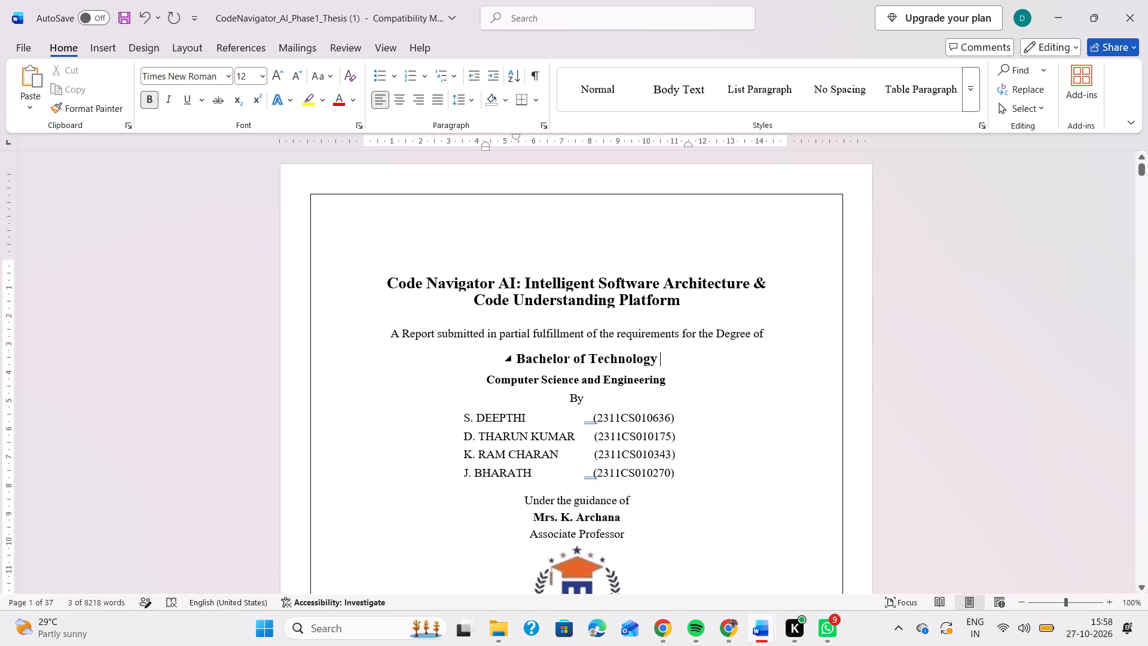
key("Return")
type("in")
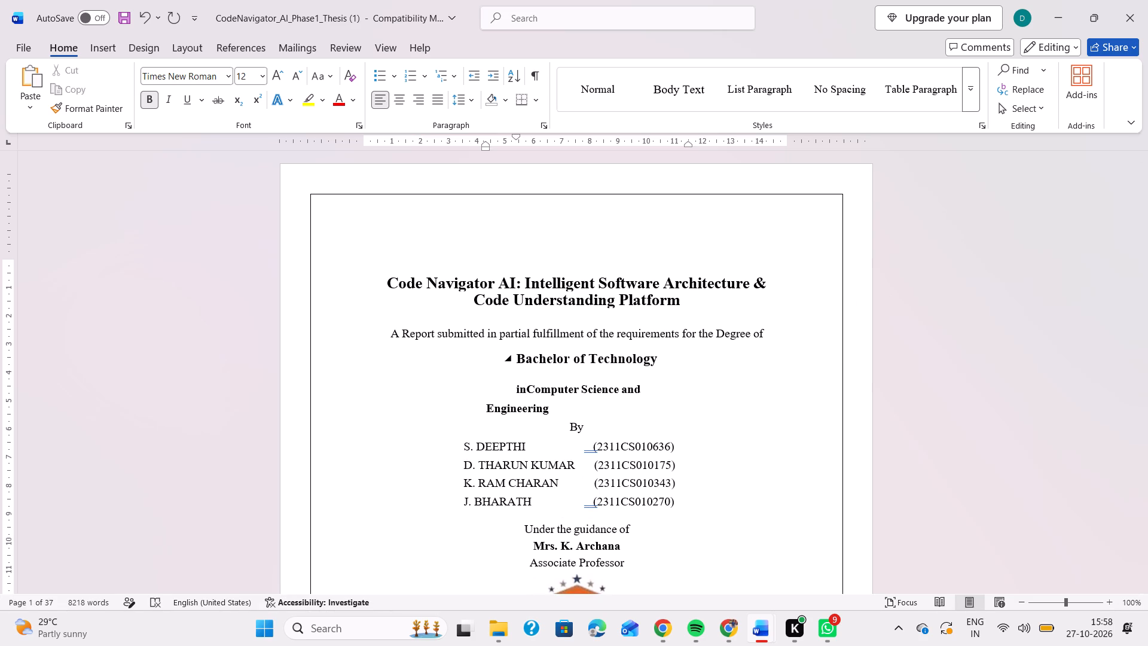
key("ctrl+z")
Insert a separate line reading "In" between "Bachelor of Technology" and "Computer Science and Engineering", and indent it to the page centre.
left_click(663, 355)
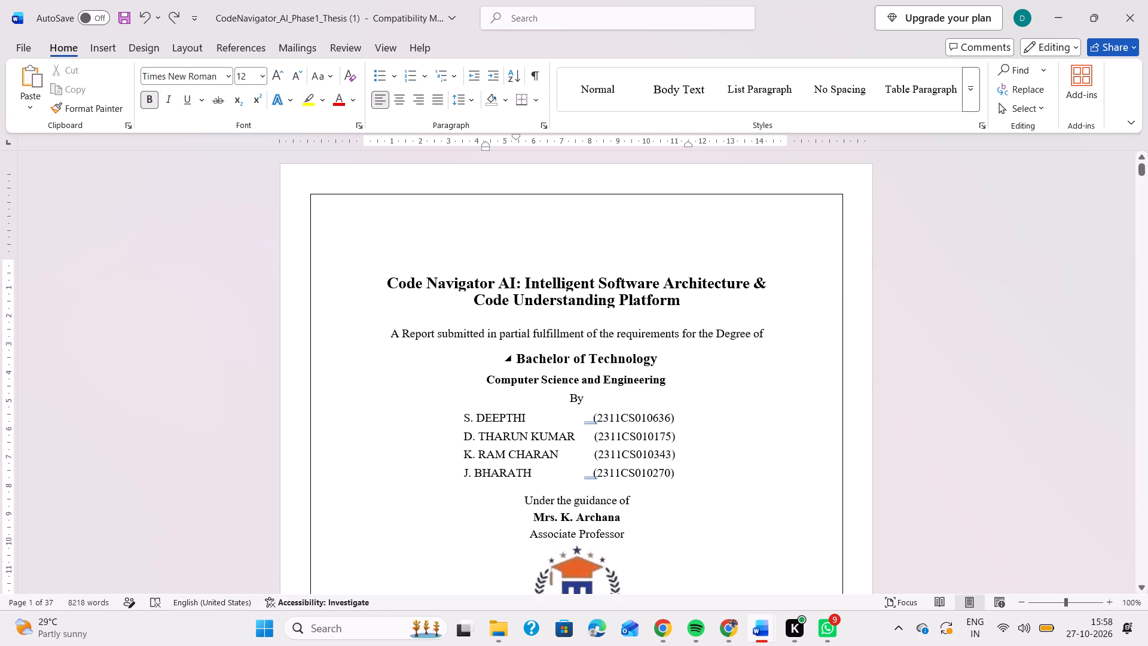
key("Return")
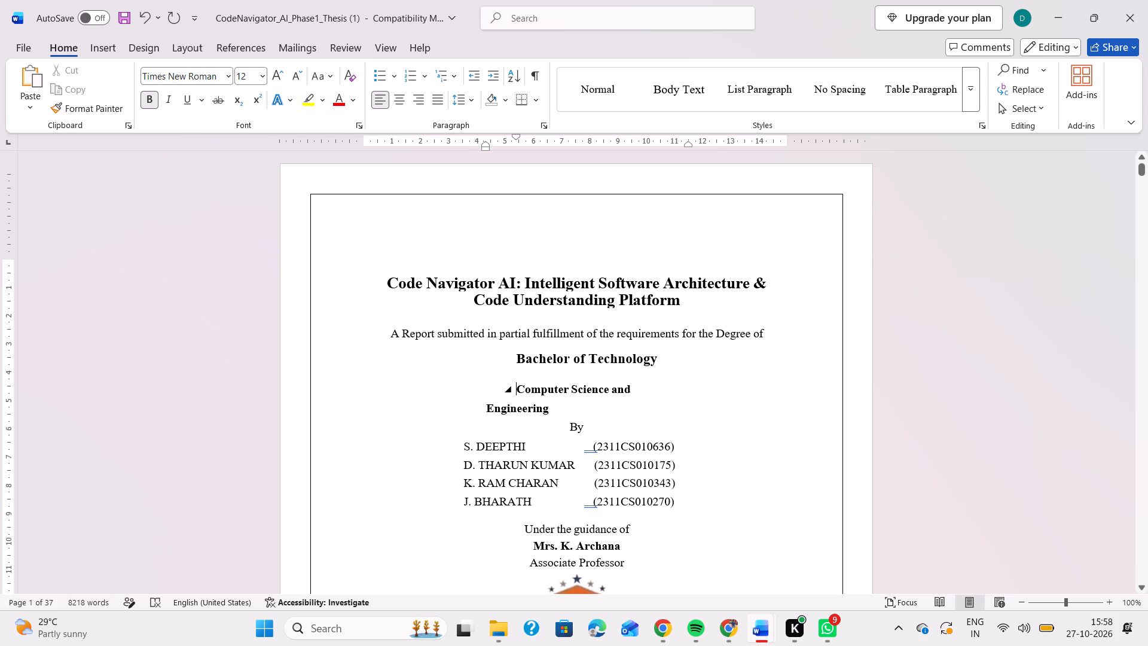
type("in")
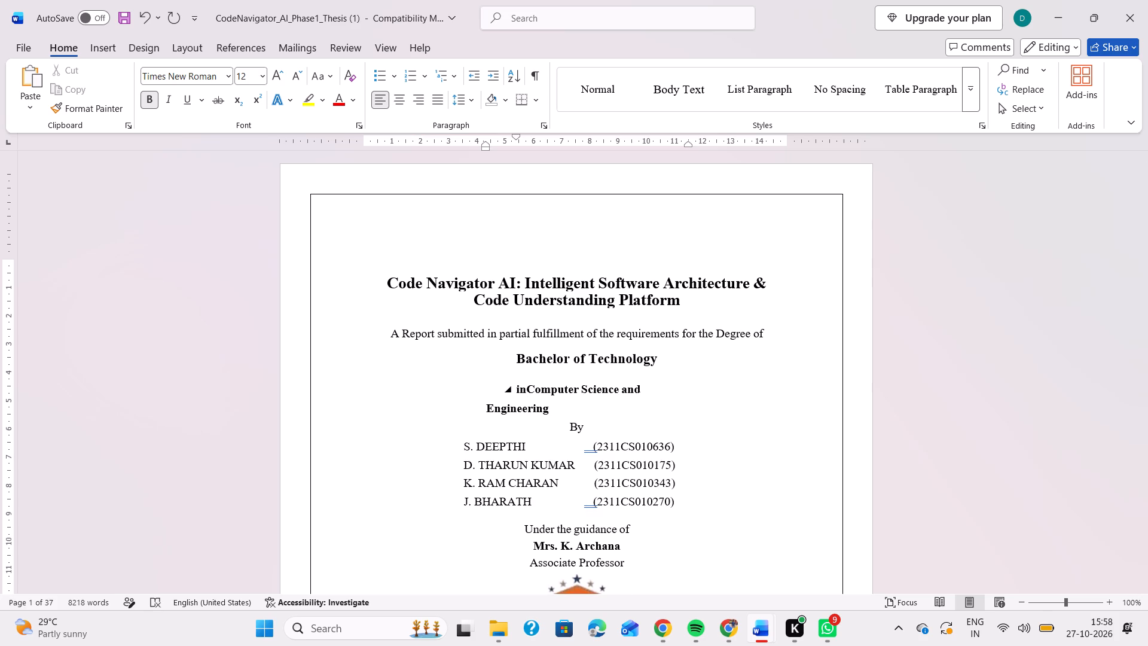
key("Return")
key("BackSpace")
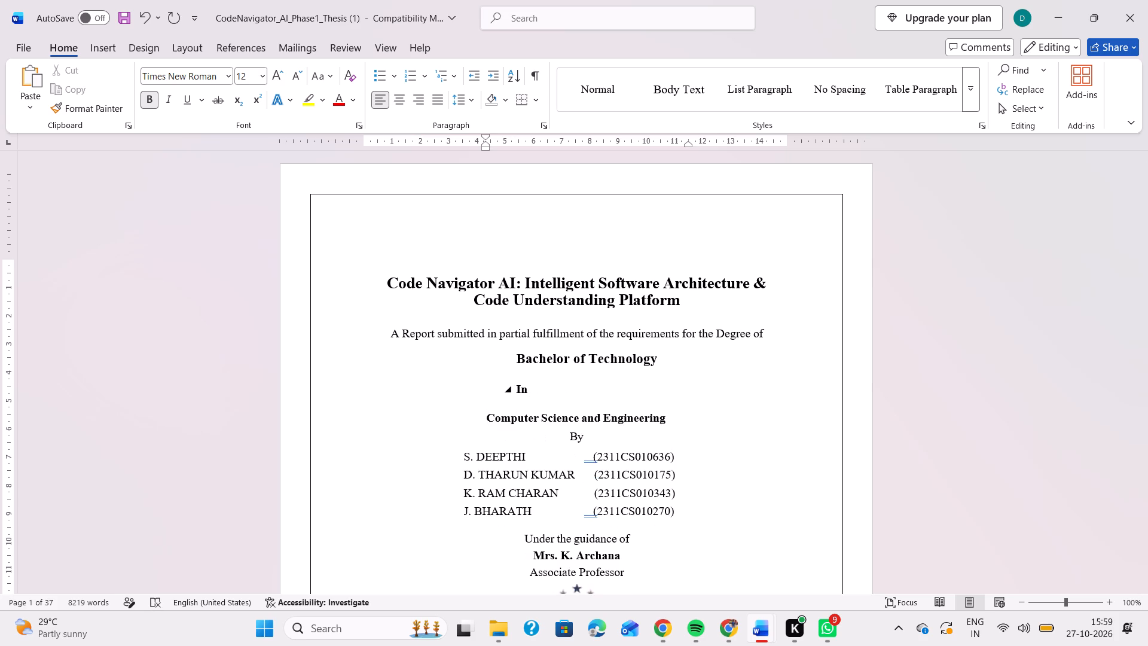
left_click(515, 389)
key("Tab")
key("Tab")
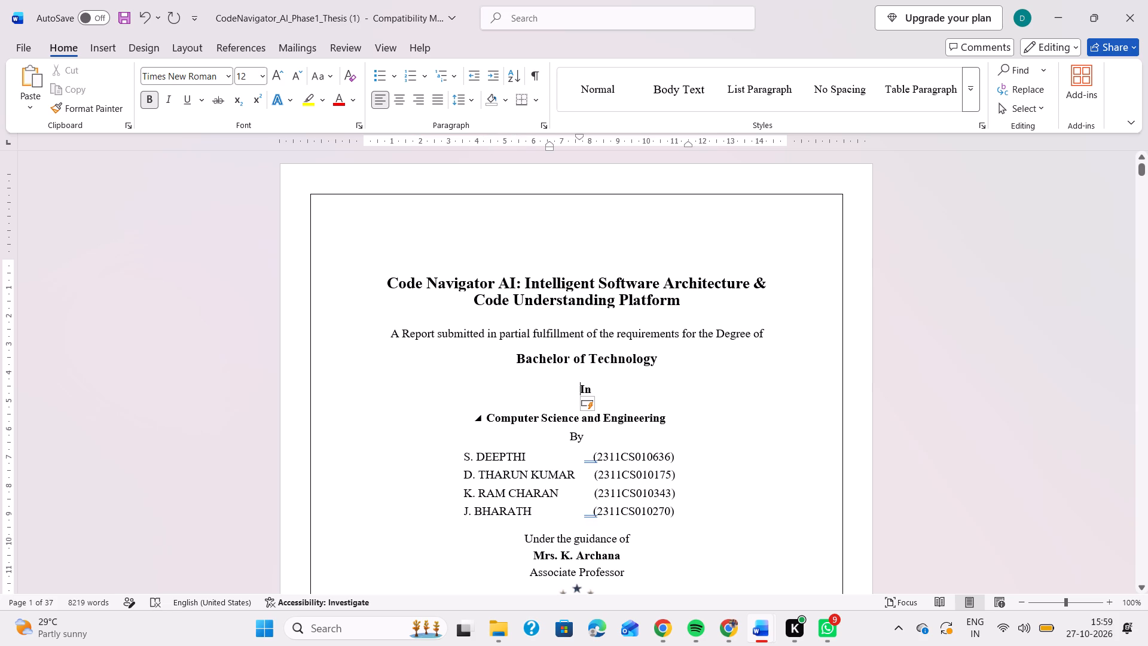
Set the "Computer Science and Engineering" line on the title page to 14 pt.
left_click_drag(484, 415, 652, 412)
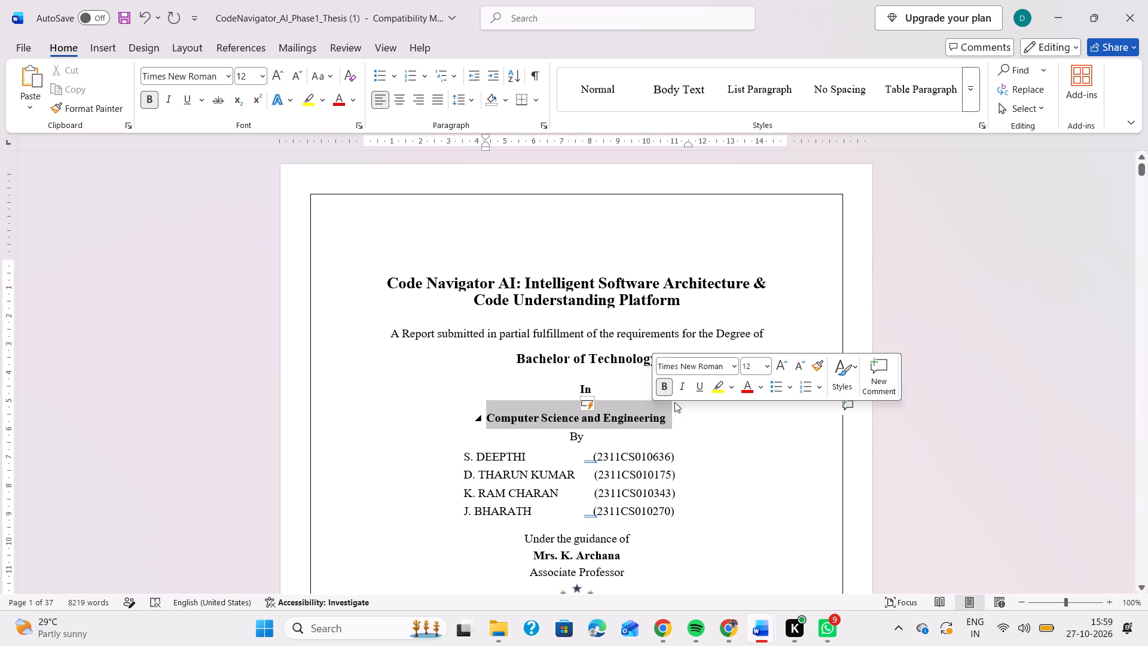
left_click(747, 367)
type("14")
key("Return")
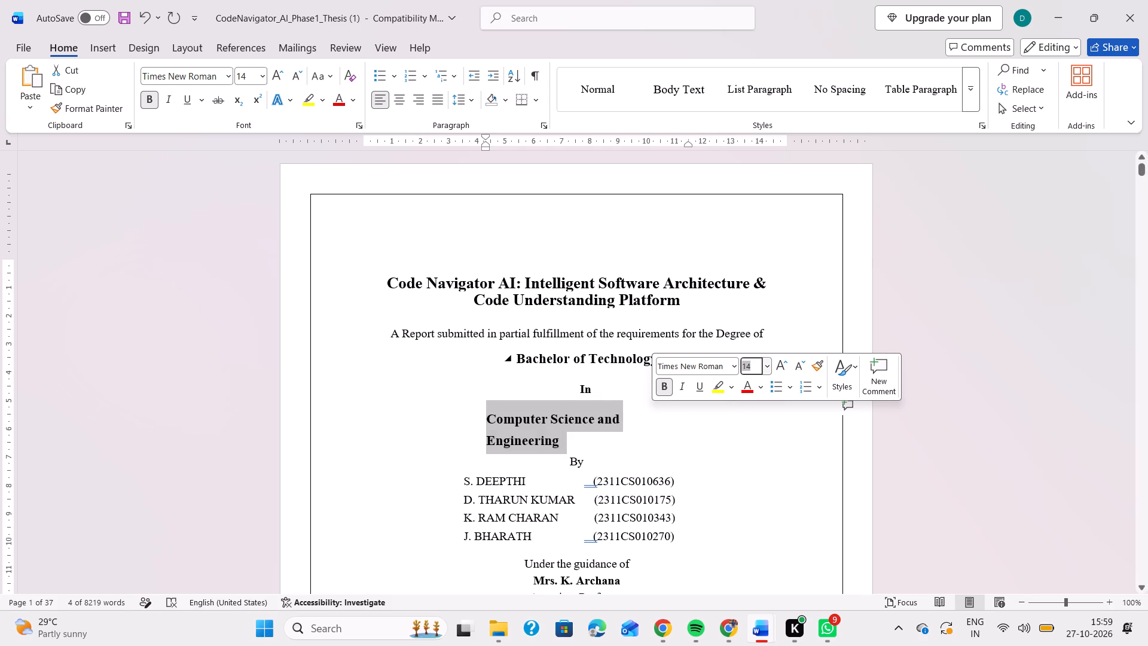
left_click(617, 420)
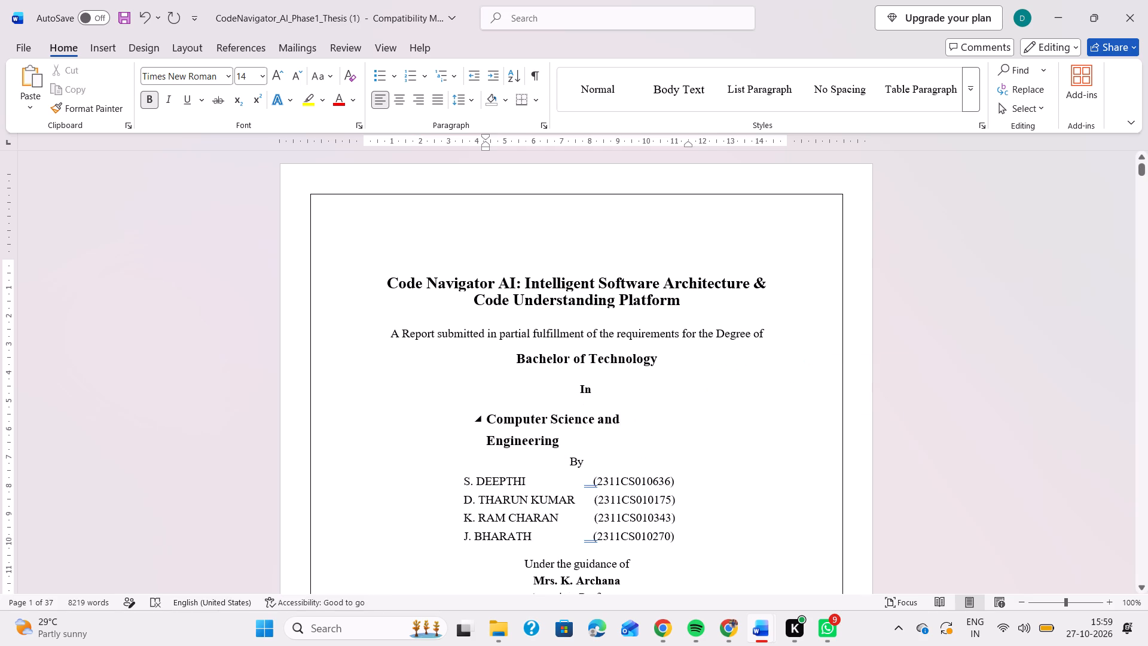
Extend the right indent of the "Computer Science and Engineering" line to about 12.3 on the ruler so it fits one line.
key("super+Left")
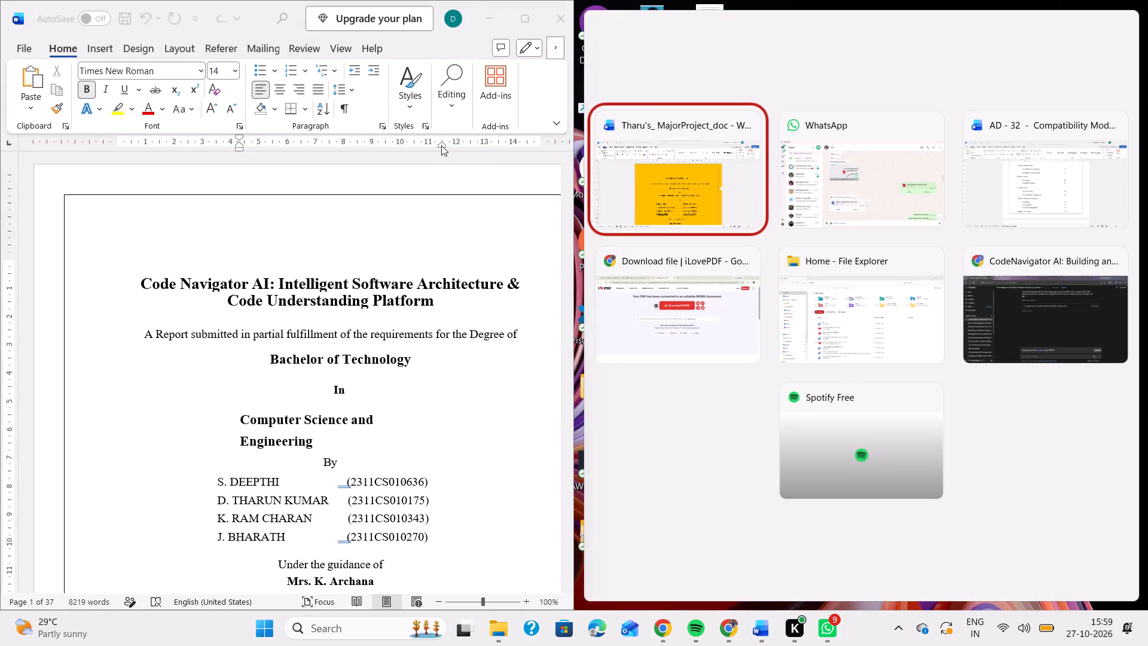
left_click(441, 145)
left_click_drag(442, 144, 456, 144)
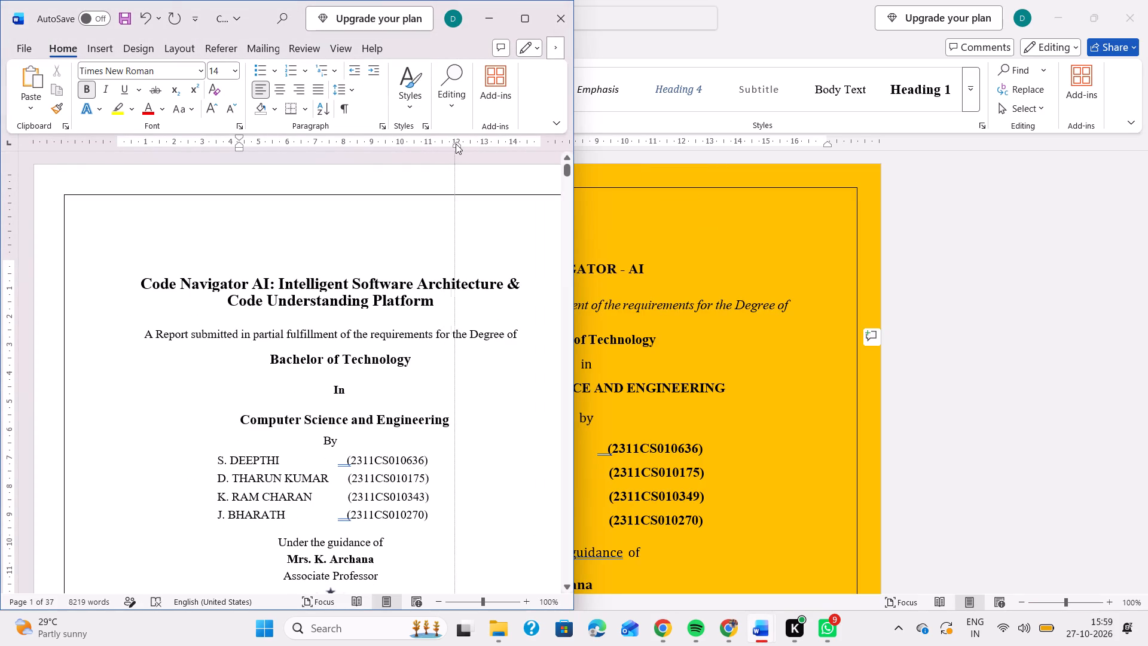
left_click_drag(456, 144, 461, 144)
left_click(525, 22)
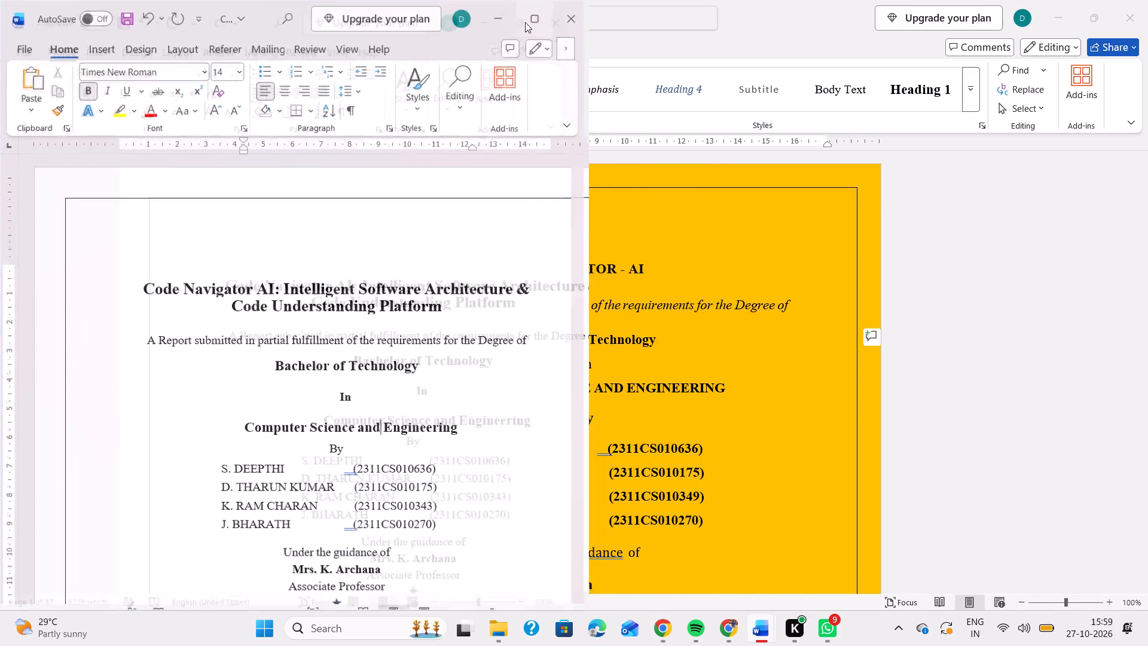
Shift "By" towards the page centre by adding four spaces in front of it.
left_click(564, 438)
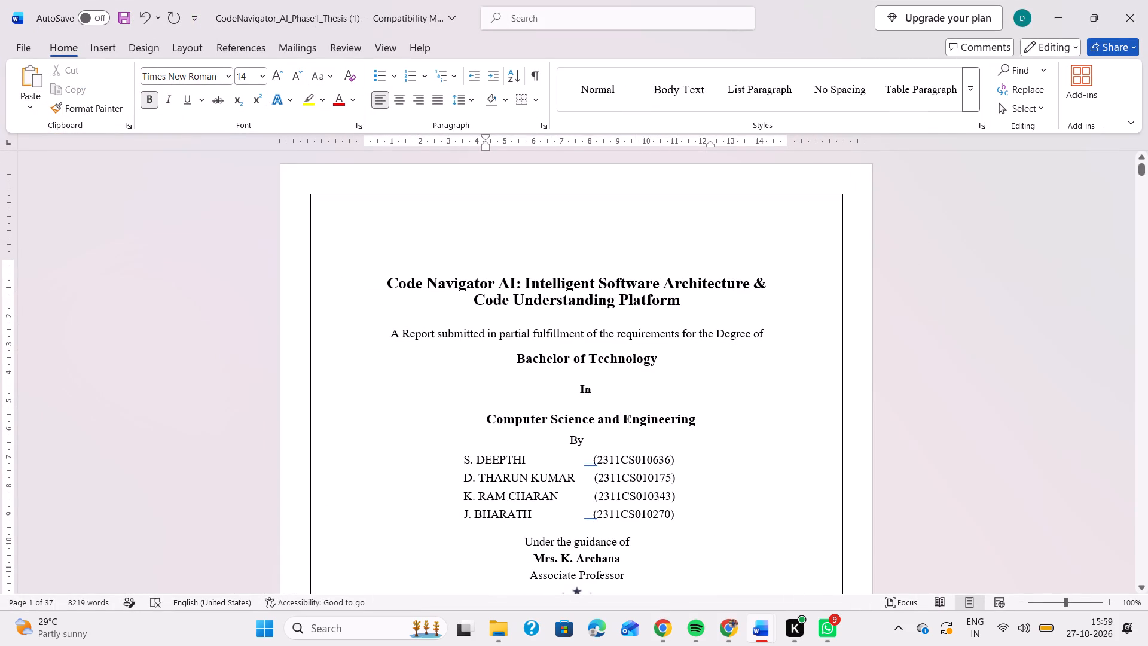
key("space")
key("space")
key("space")
key("space")
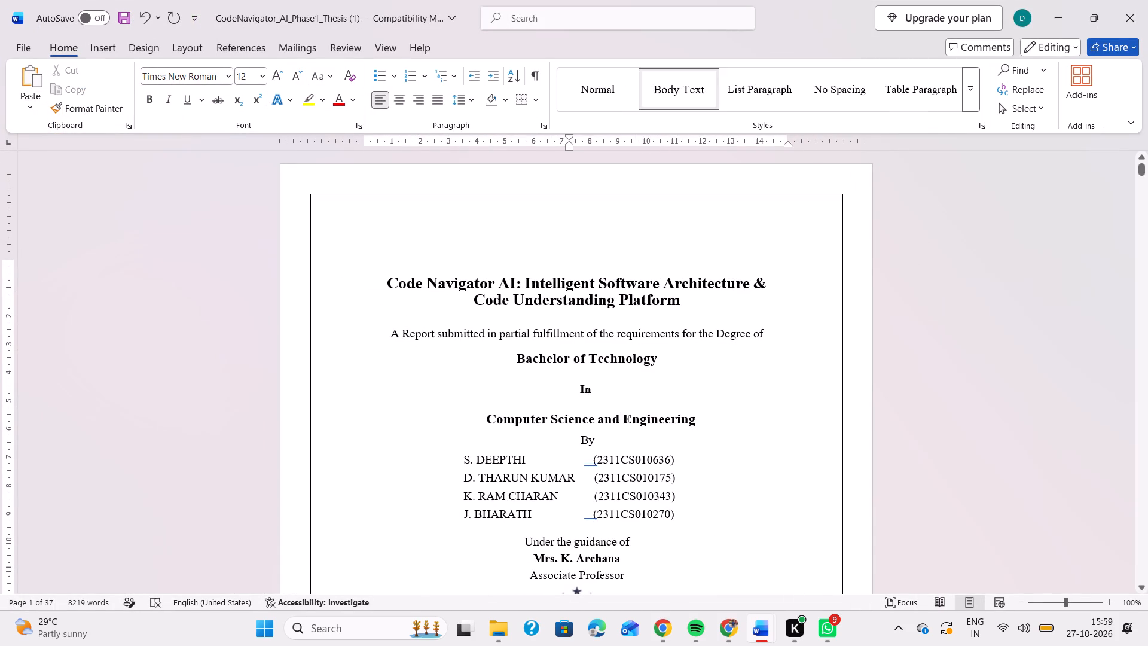
Insert a blank line between the last student entry and "Under the guidance of" on the title page.
scroll(584, 465, "down", 2)
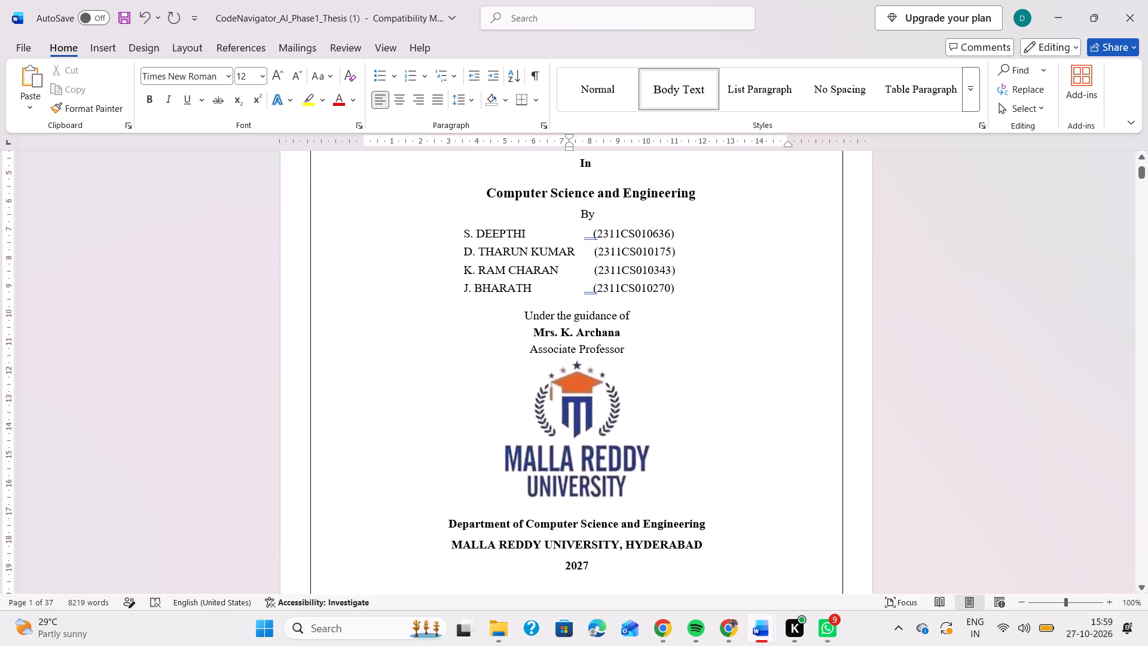
scroll(561, 465, "down", 1)
scroll(561, 465, "up", 1)
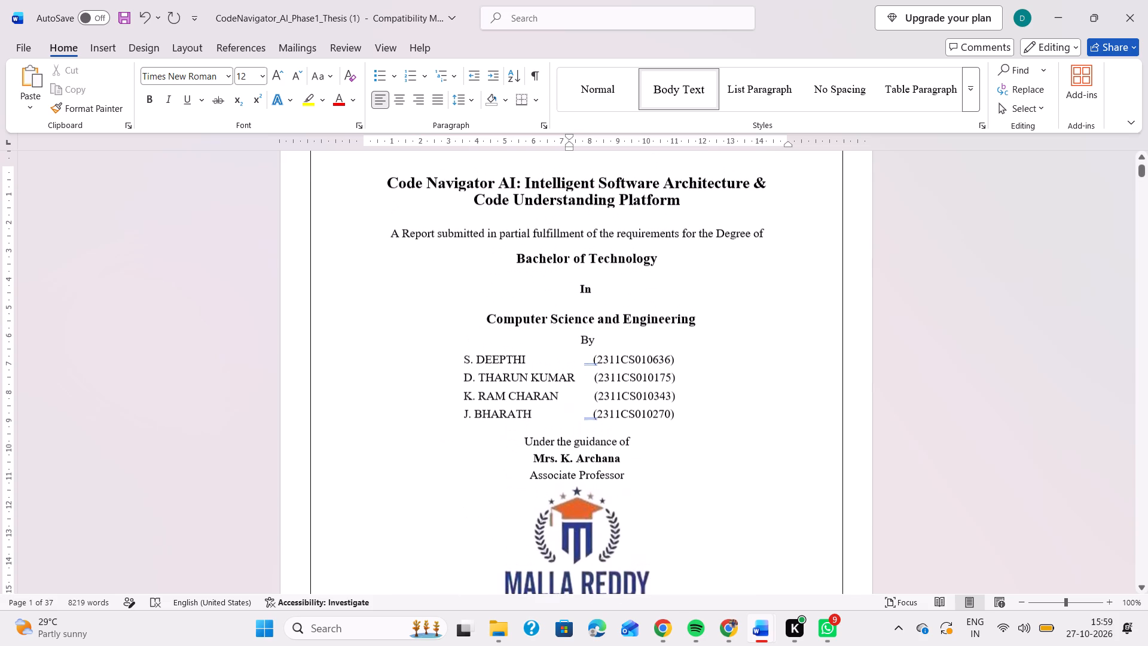
left_click(681, 420)
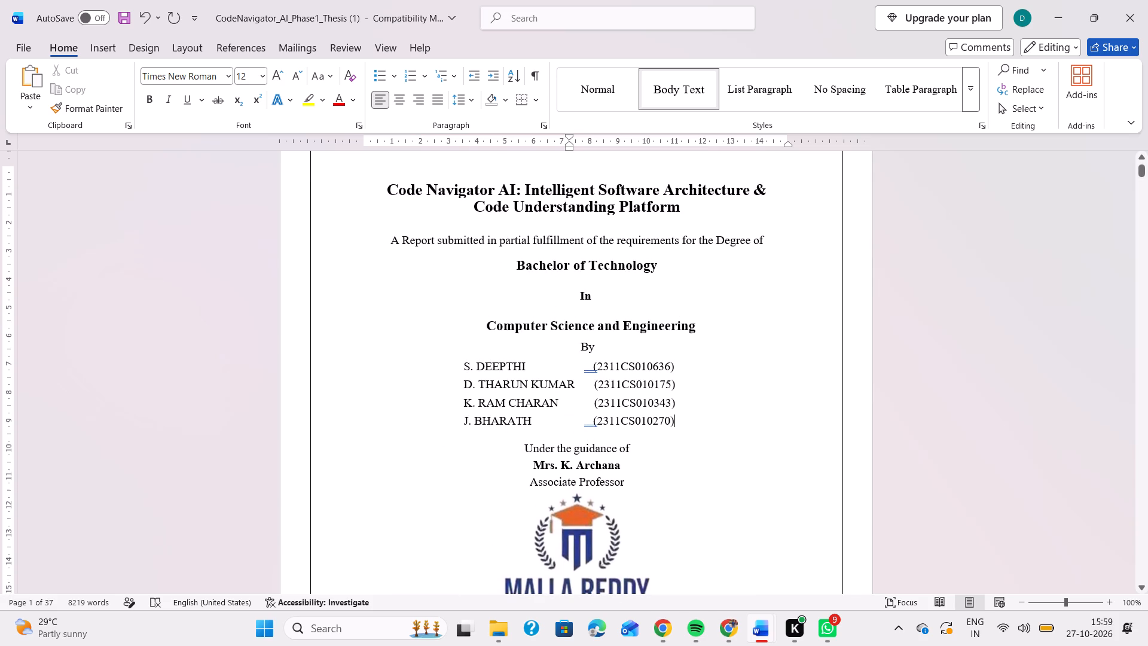
key("Return")
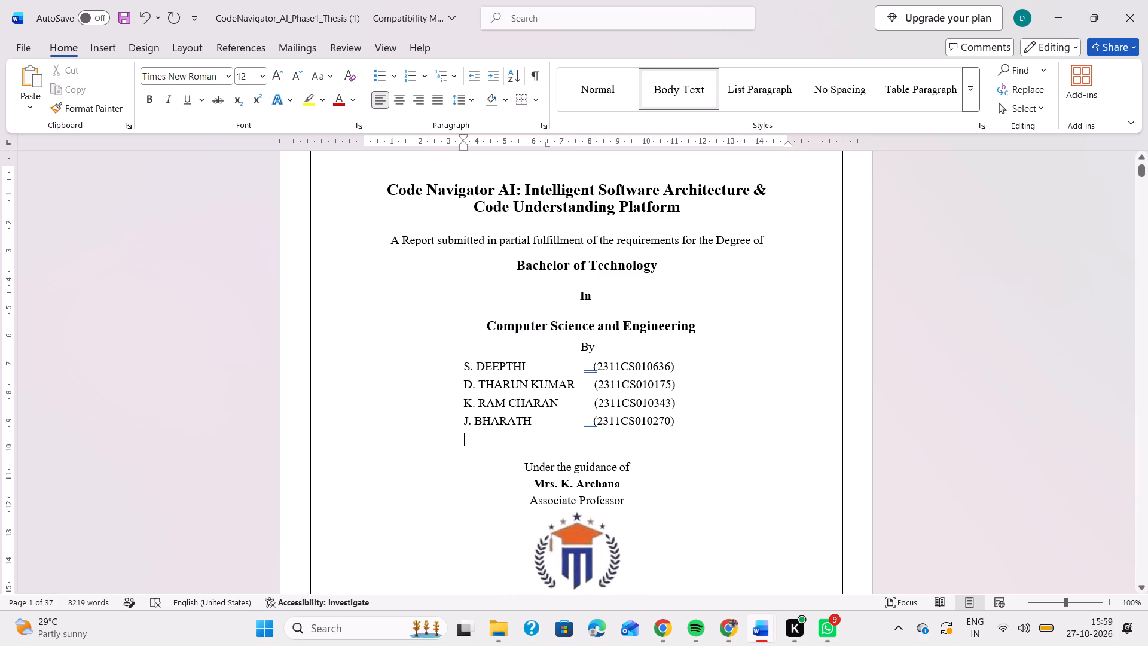
Examine the font formatting of the "Under the guidance of" and "Associate Professor" lines in the reference major project report.
key("alt+Tab")
scroll(570, 468, "down", 1)
scroll(621, 431, "down", 1)
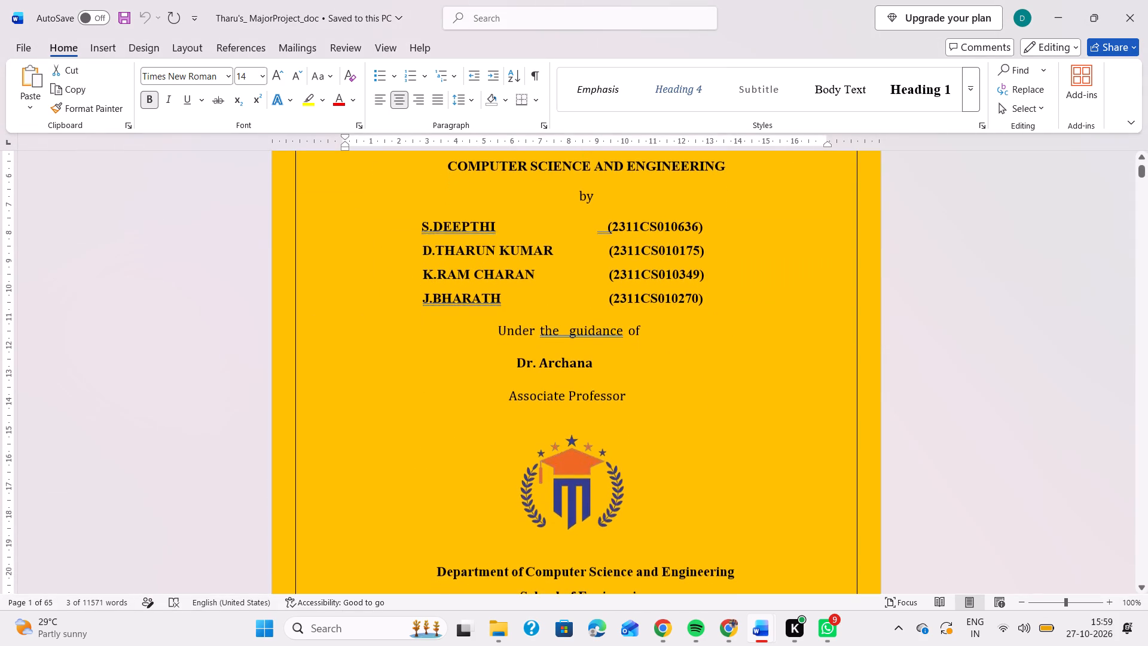
left_click_drag(496, 321, 645, 317)
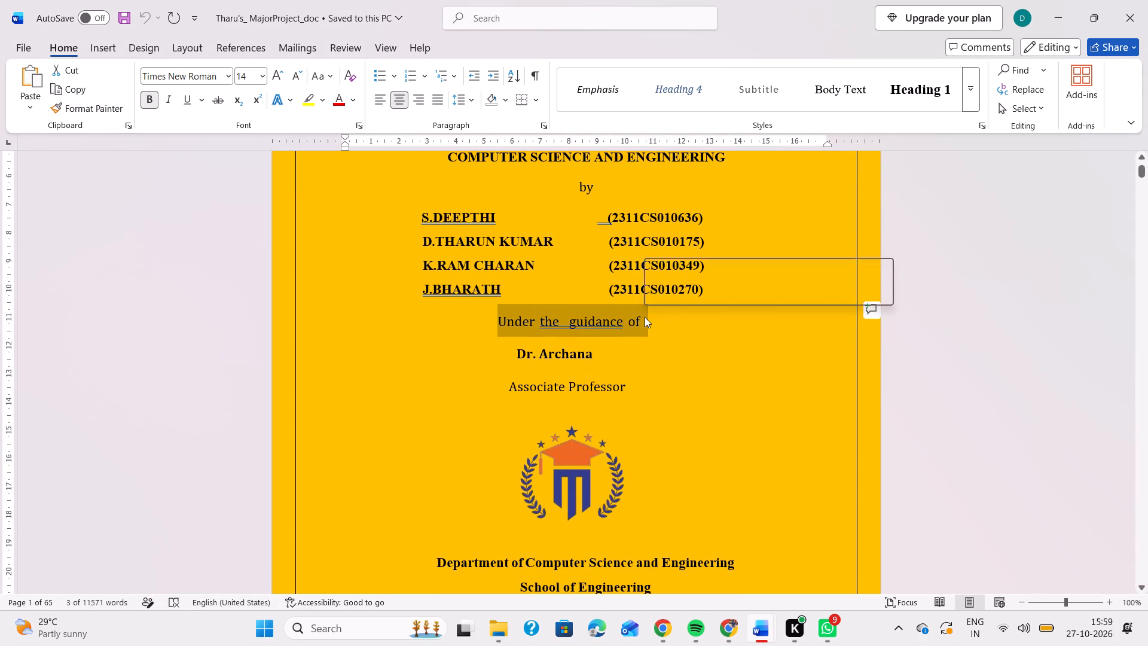
left_click(597, 404)
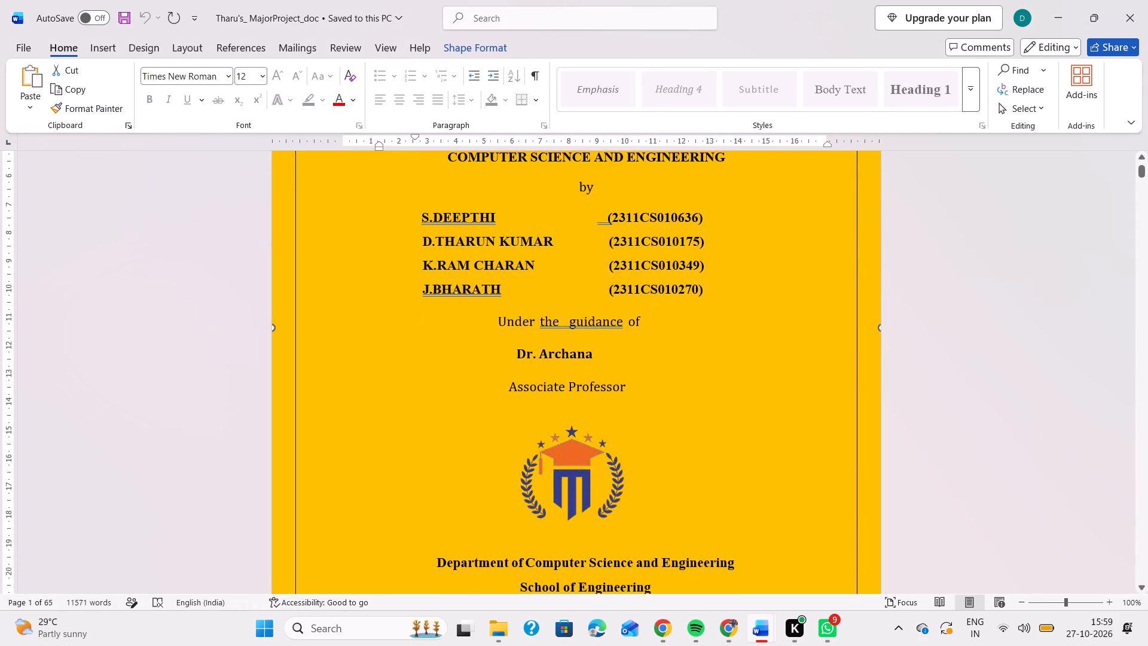
left_click_drag(491, 383, 650, 398)
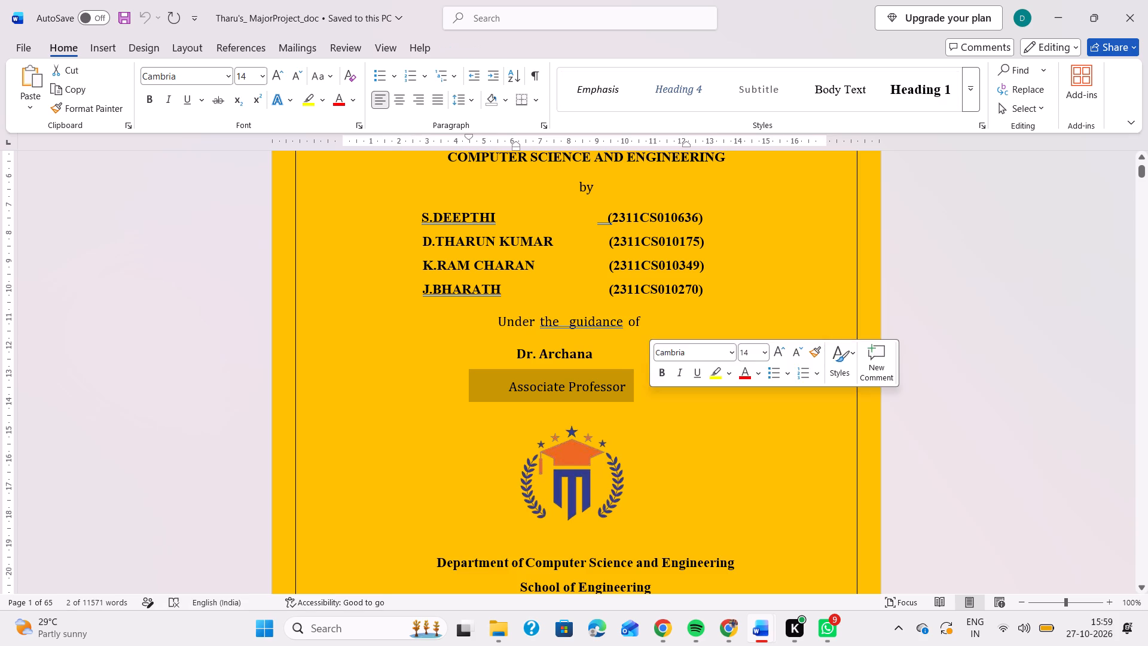
scroll(637, 473, "down", 2)
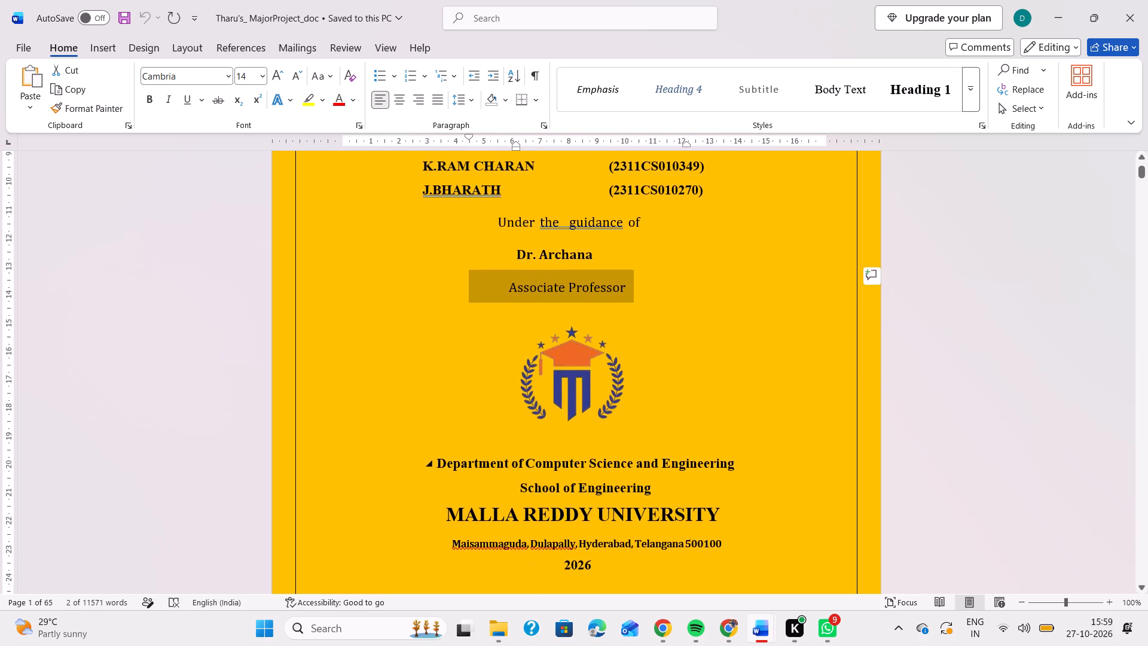
scroll(602, 486, "down", 1)
scroll(499, 441, "up", 1)
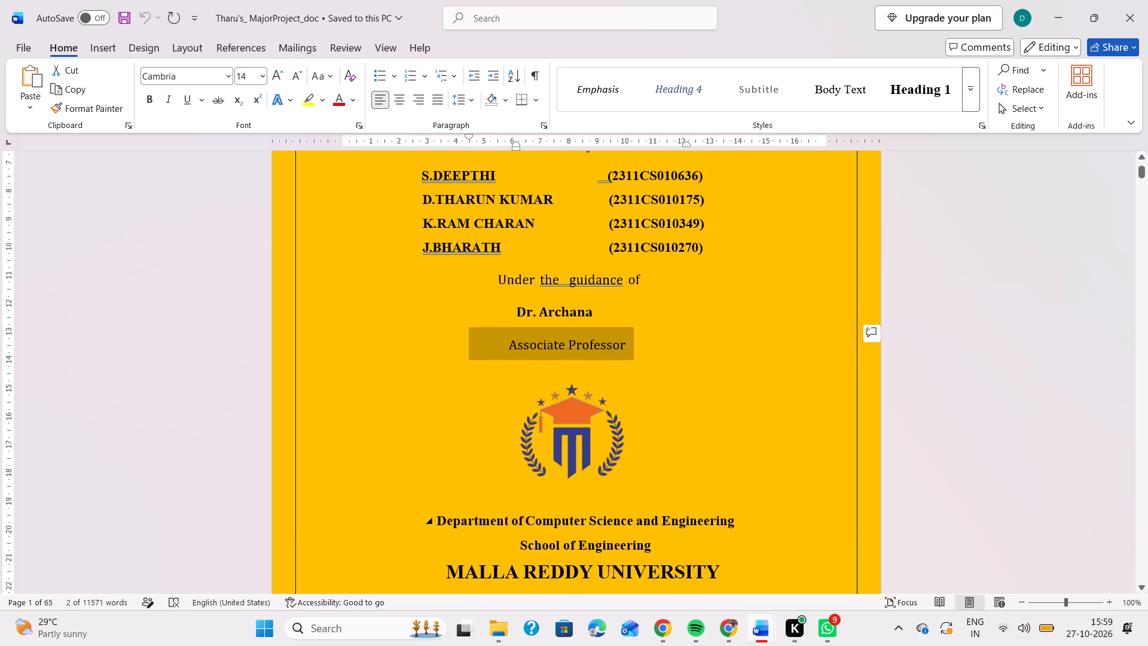
Examine the font sizes of the department, school and university lines, and the upper title-page styling, in the reference report.
left_click_drag(436, 516, 726, 526)
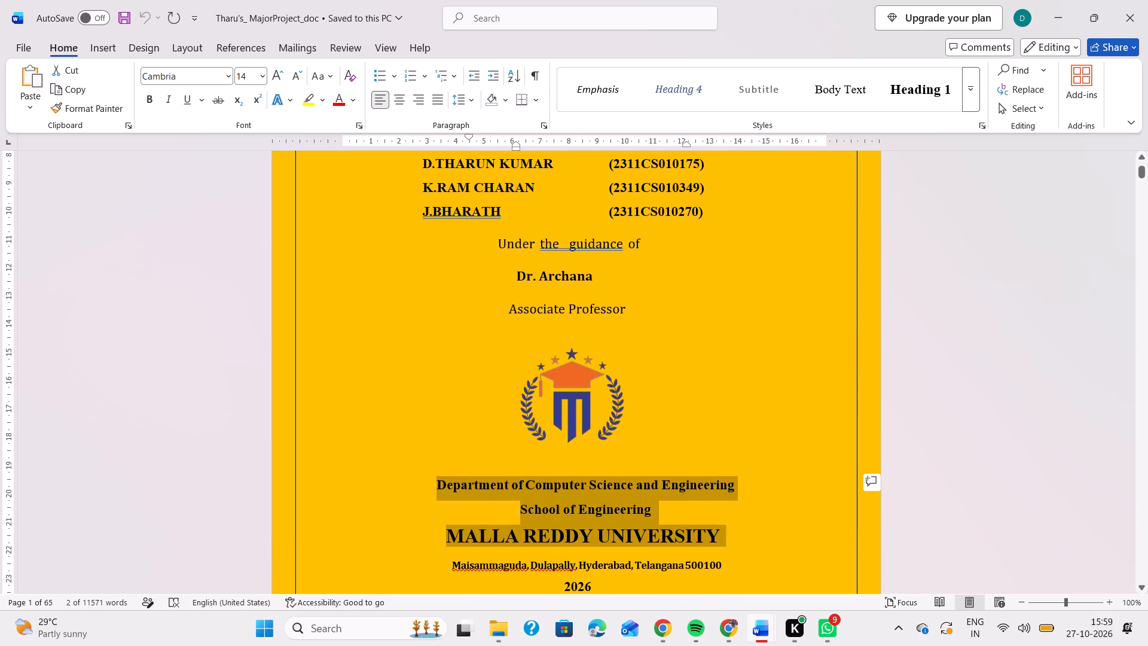
left_click_drag(726, 526, 712, 516)
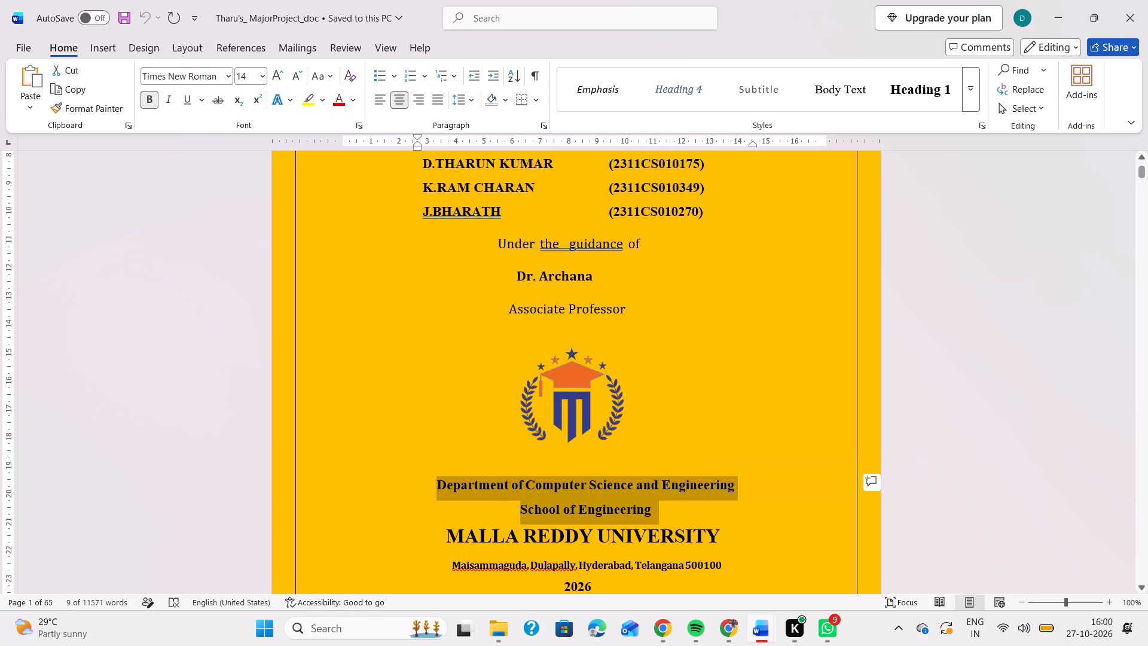
left_click(436, 531)
left_click_drag(439, 536, 700, 525)
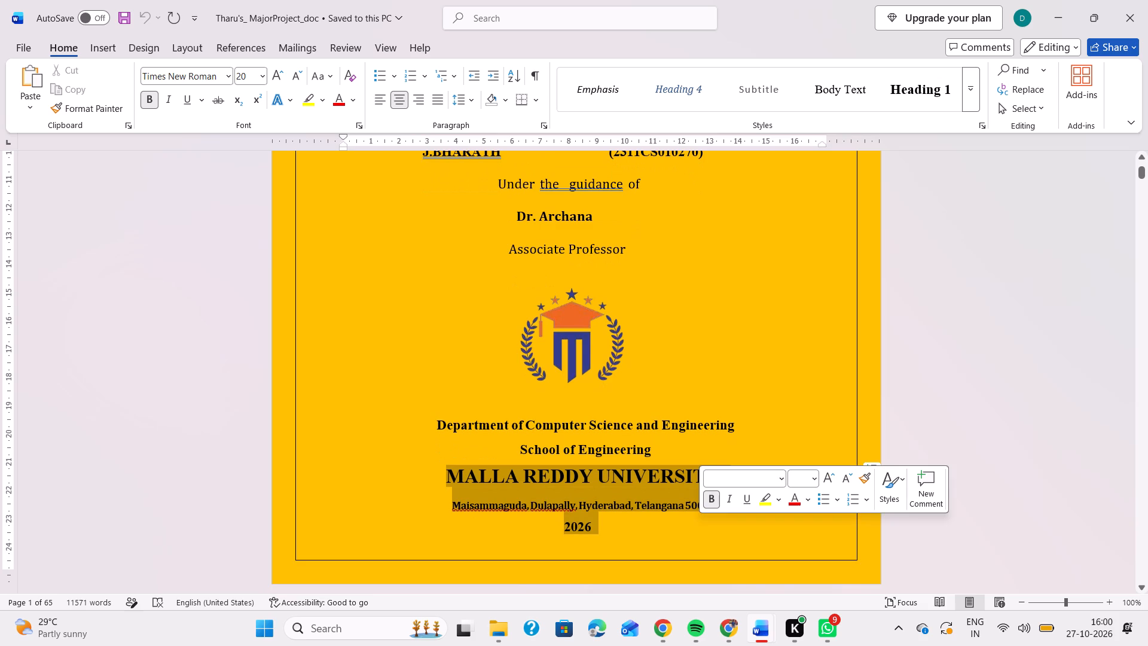
left_click(602, 477)
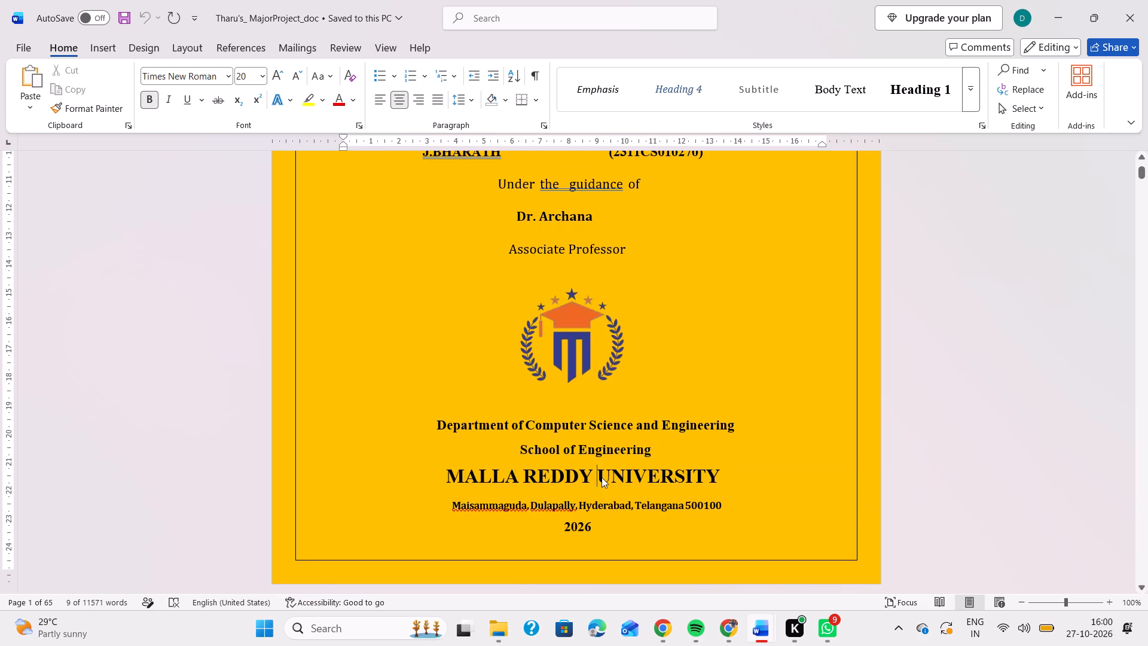
left_click_drag(438, 474, 746, 480)
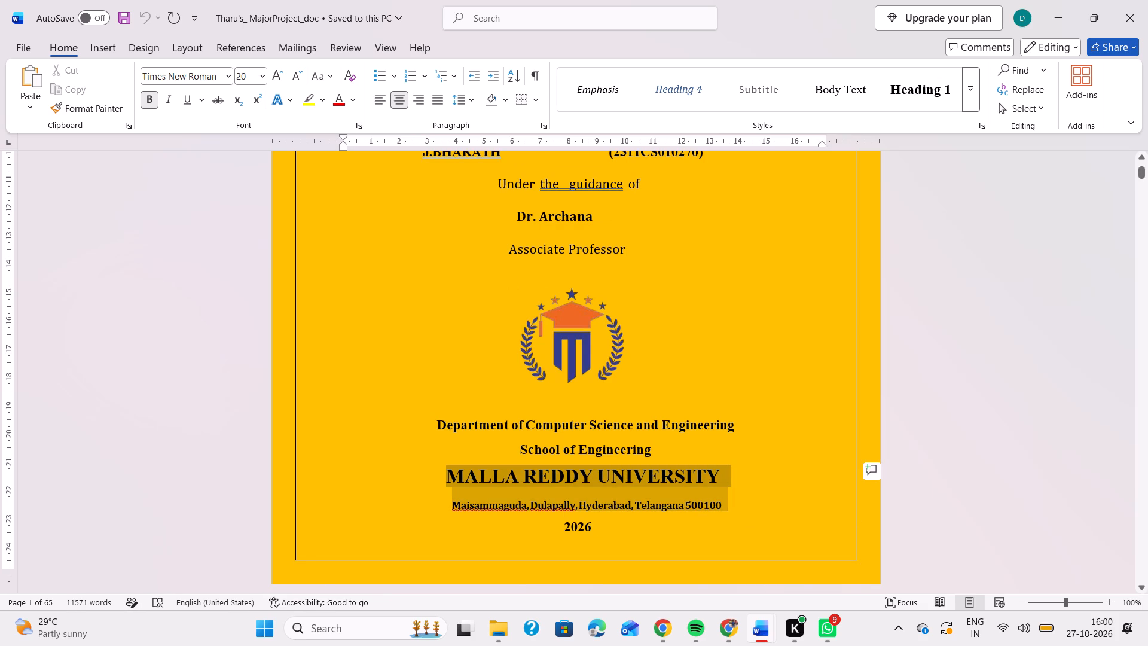
left_click_drag(746, 480, 745, 476)
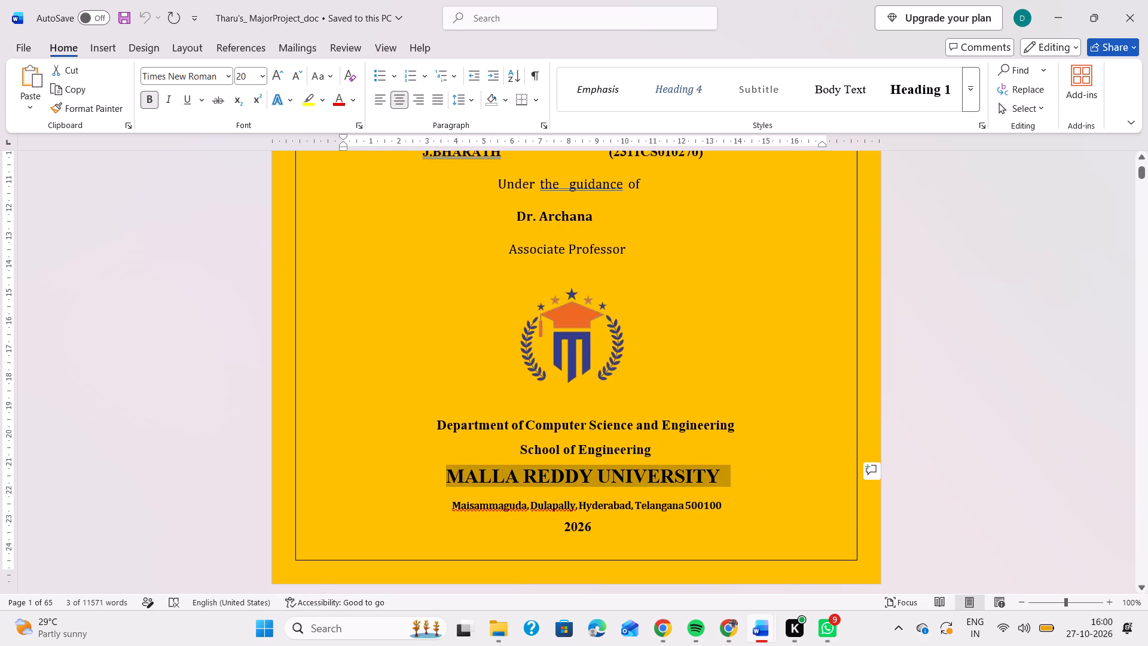
scroll(607, 415, "up", 2)
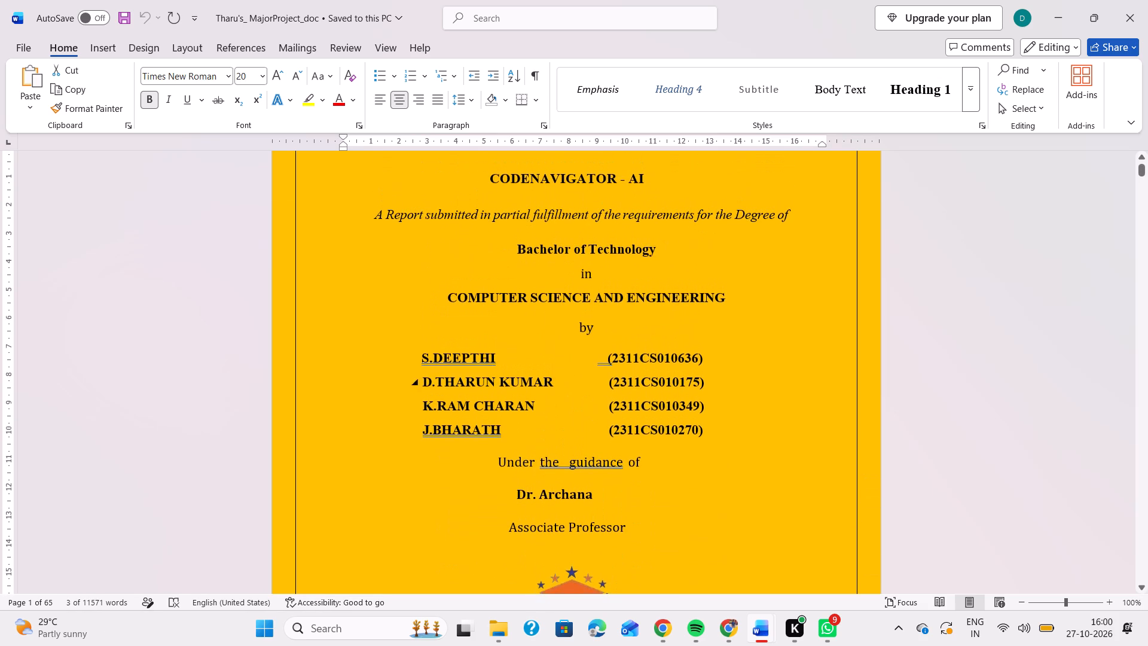
left_click(660, 342)
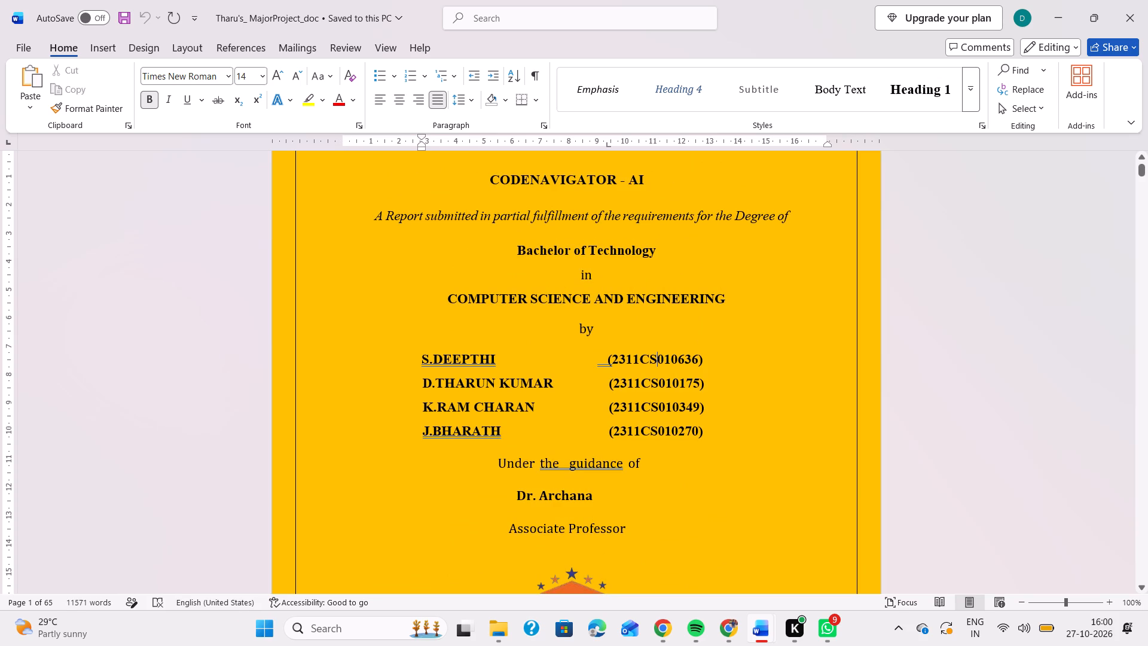
Italicize the "A Report submitted in partial fulfillment of the requirements for the Degree of" line on the thesis title page.
key("alt+Tab")
scroll(636, 363, "up", 1)
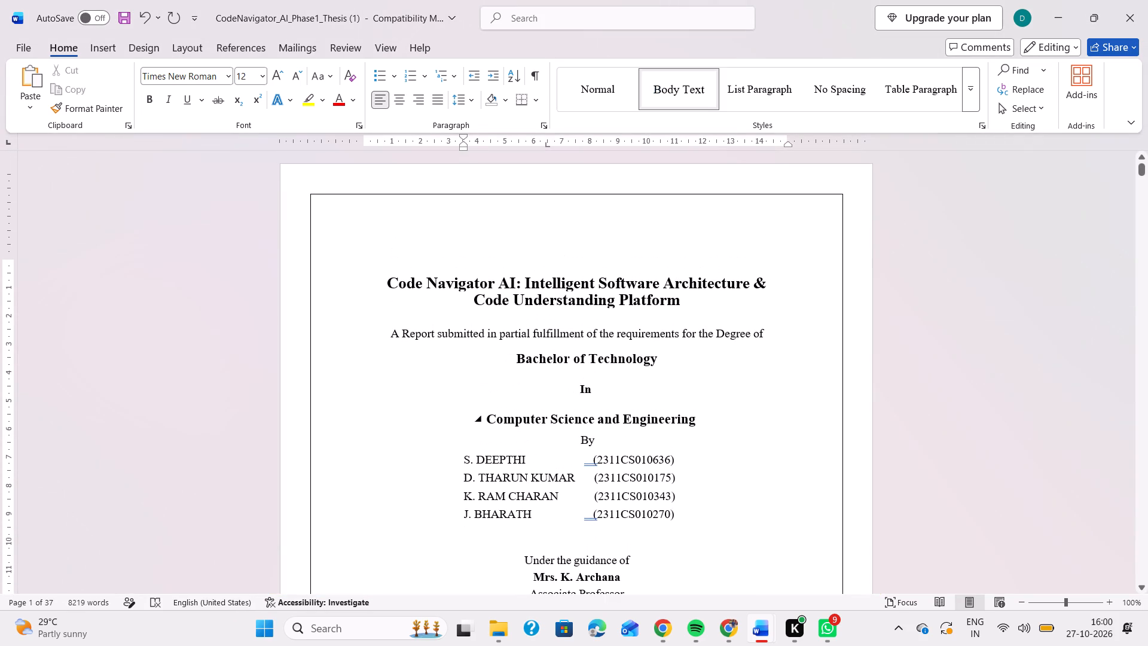
scroll(588, 410, "down", 1)
scroll(586, 388, "up", 1)
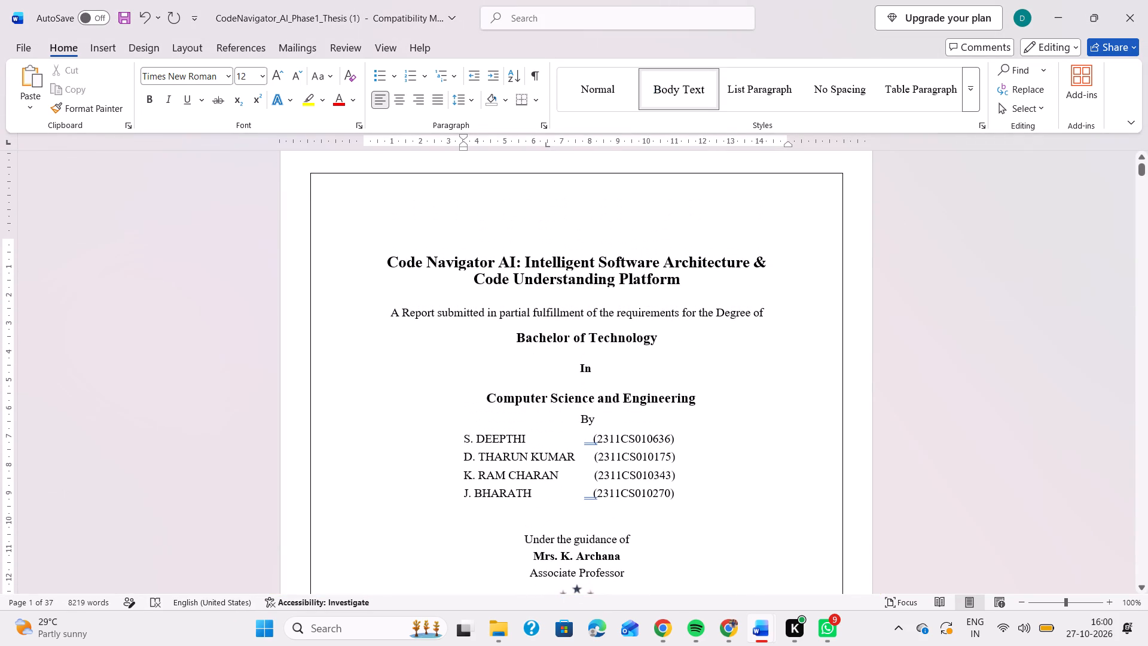
left_click_drag(387, 311, 771, 309)
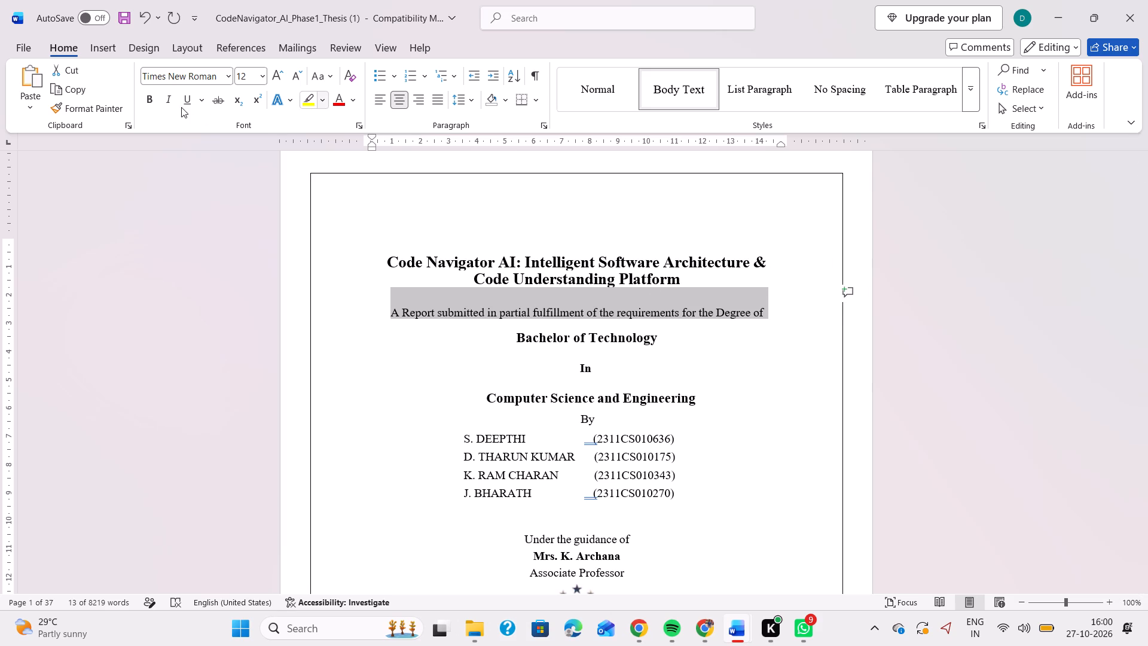
left_click(172, 102)
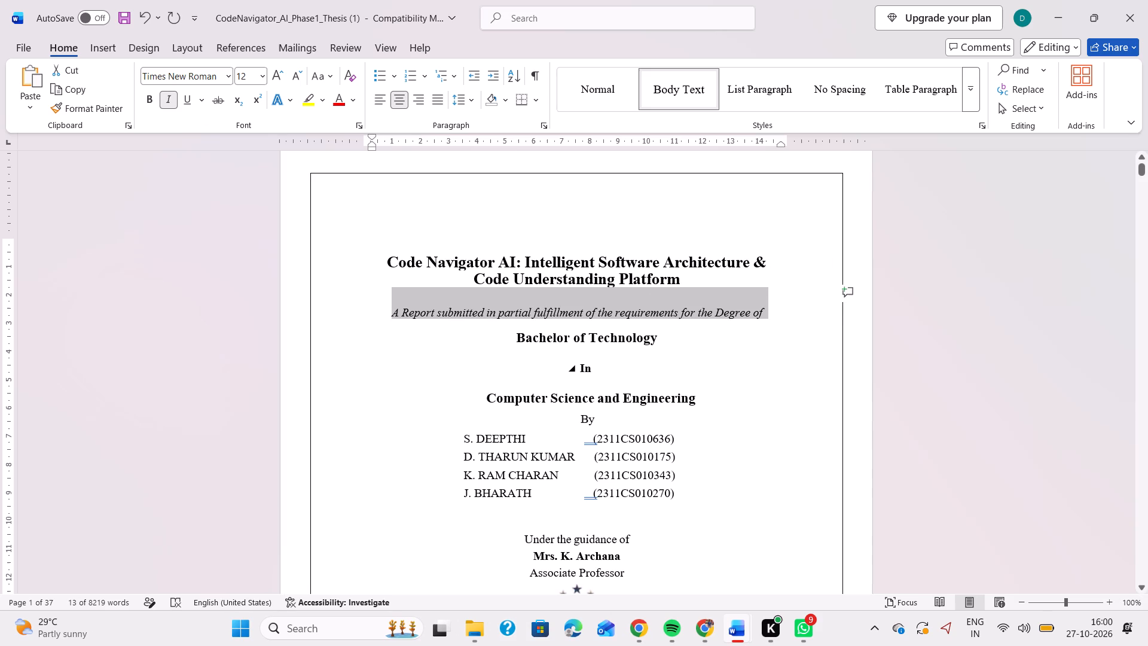
left_click(784, 362)
Set the "Under the guidance of" line on the thesis title page to 14 pt.
scroll(784, 362, "down", 1)
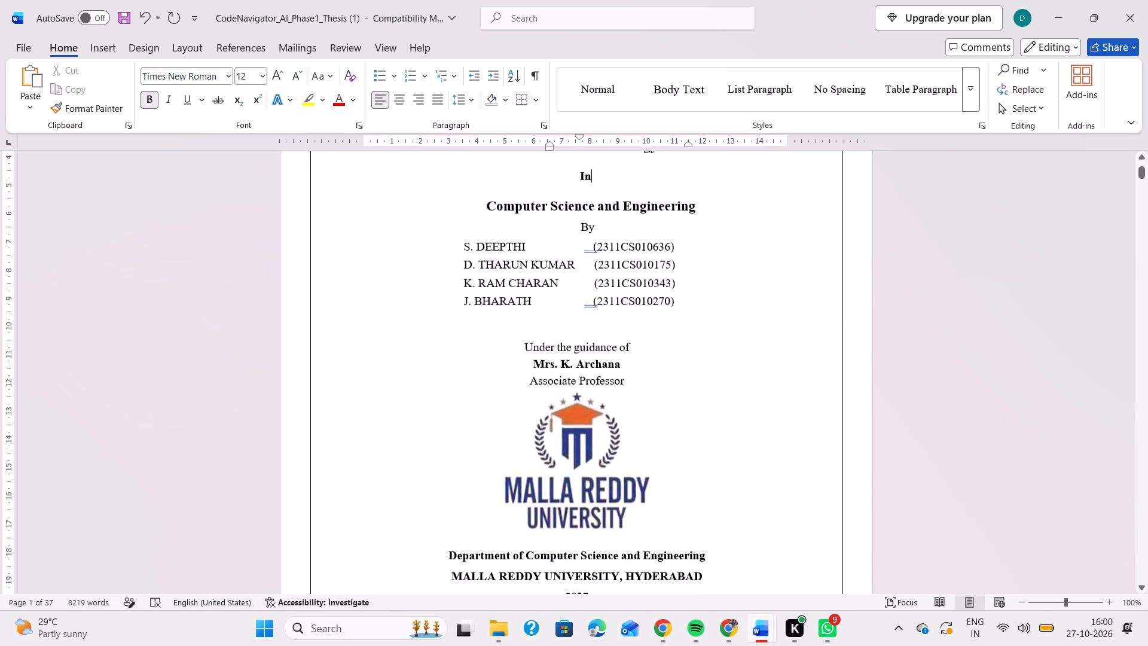
scroll(784, 362, "down", 1)
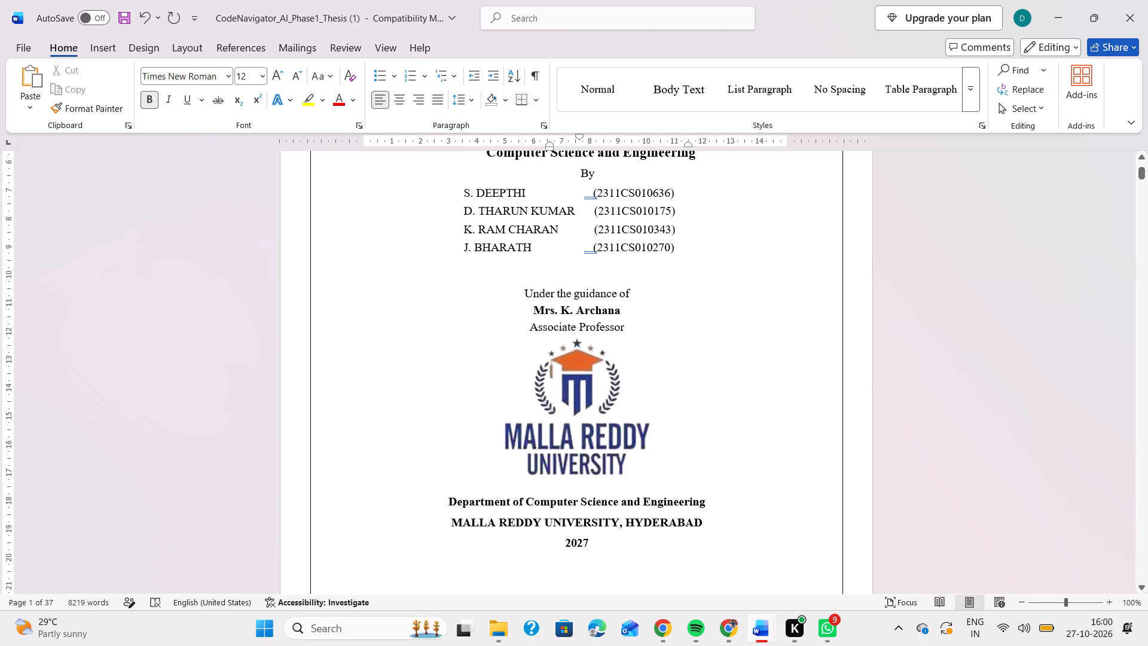
left_click_drag(520, 289, 648, 294)
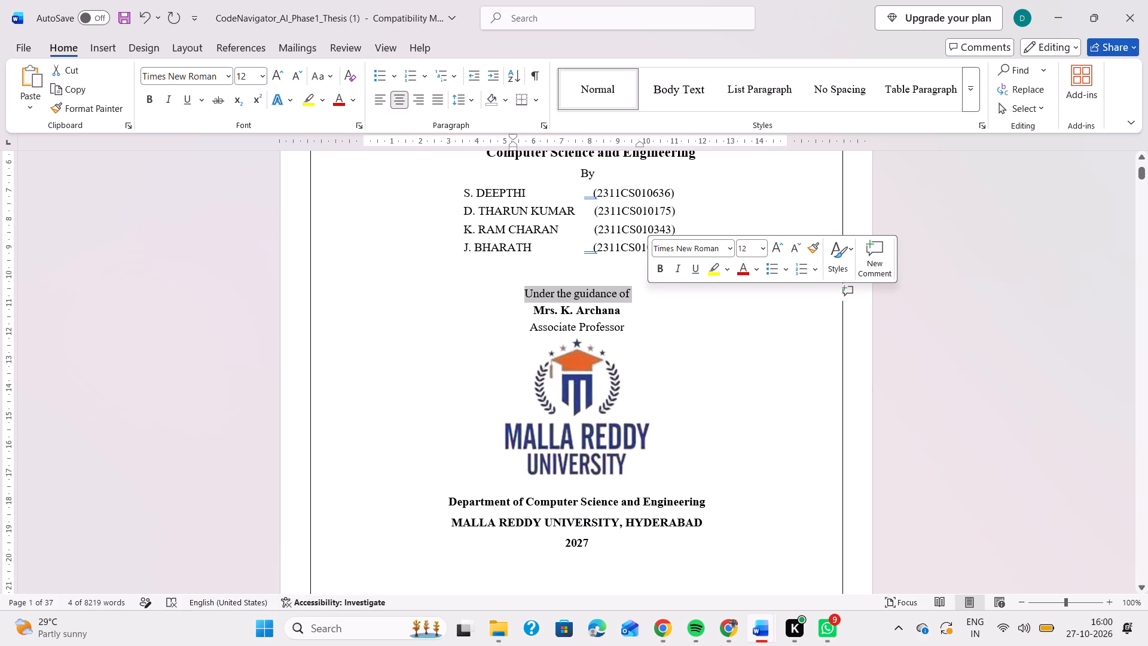
left_click(750, 246)
type("14")
key("Return")
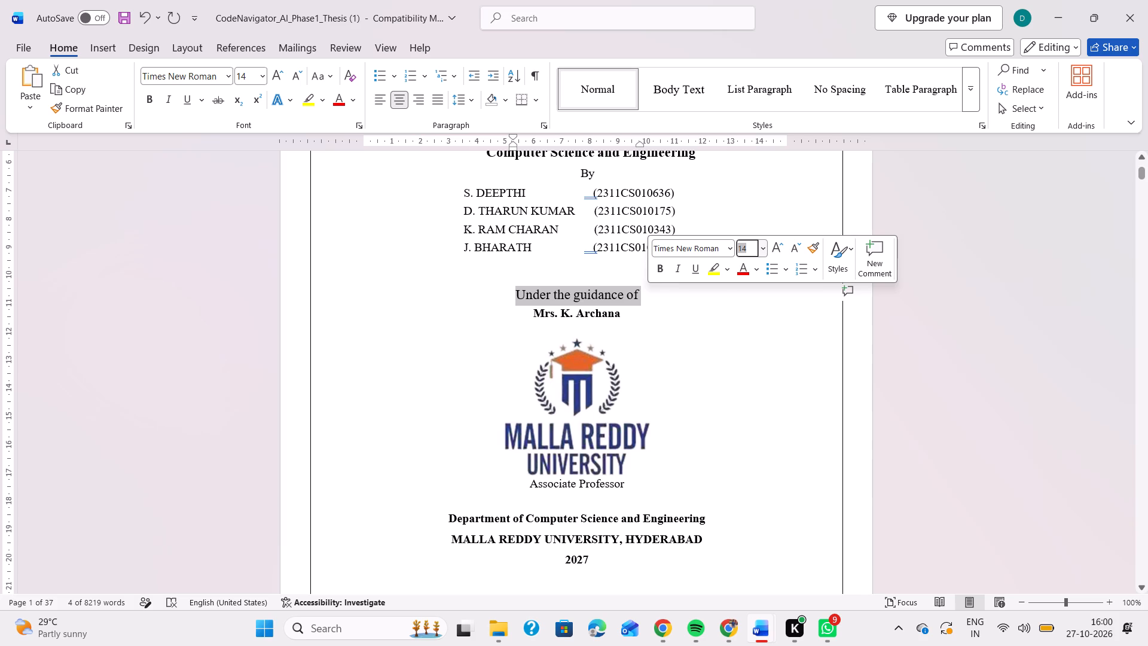
Move the university logo slightly down so the "Associate Professor" line sits above it under the guide's name.
left_click(573, 392)
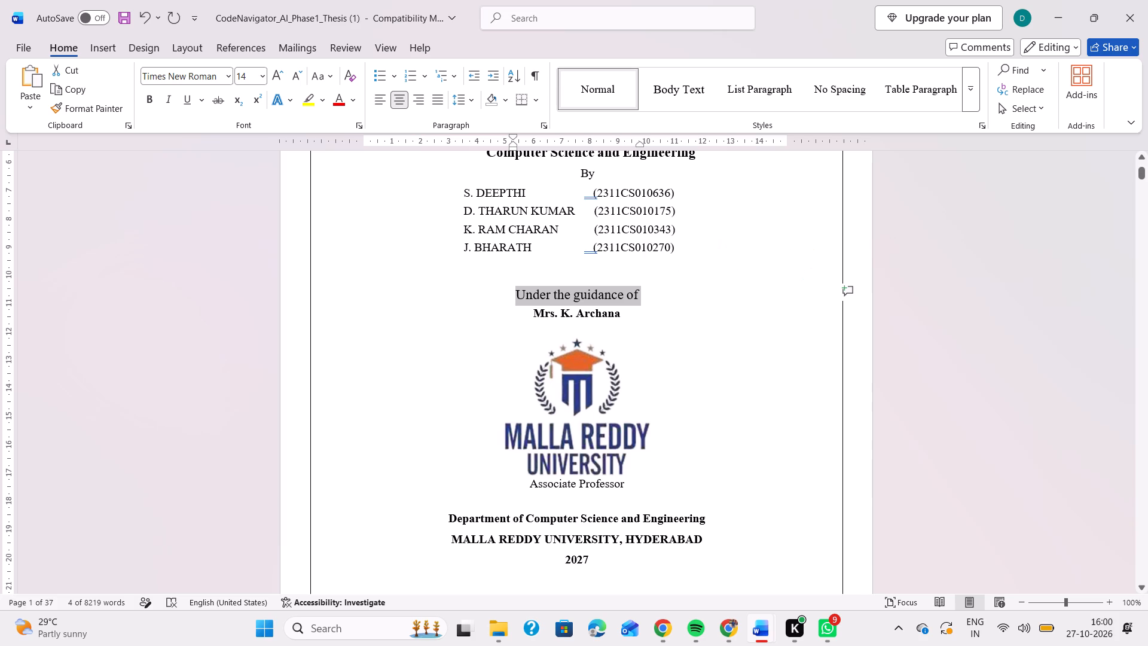
left_click_drag(585, 395, 585, 407)
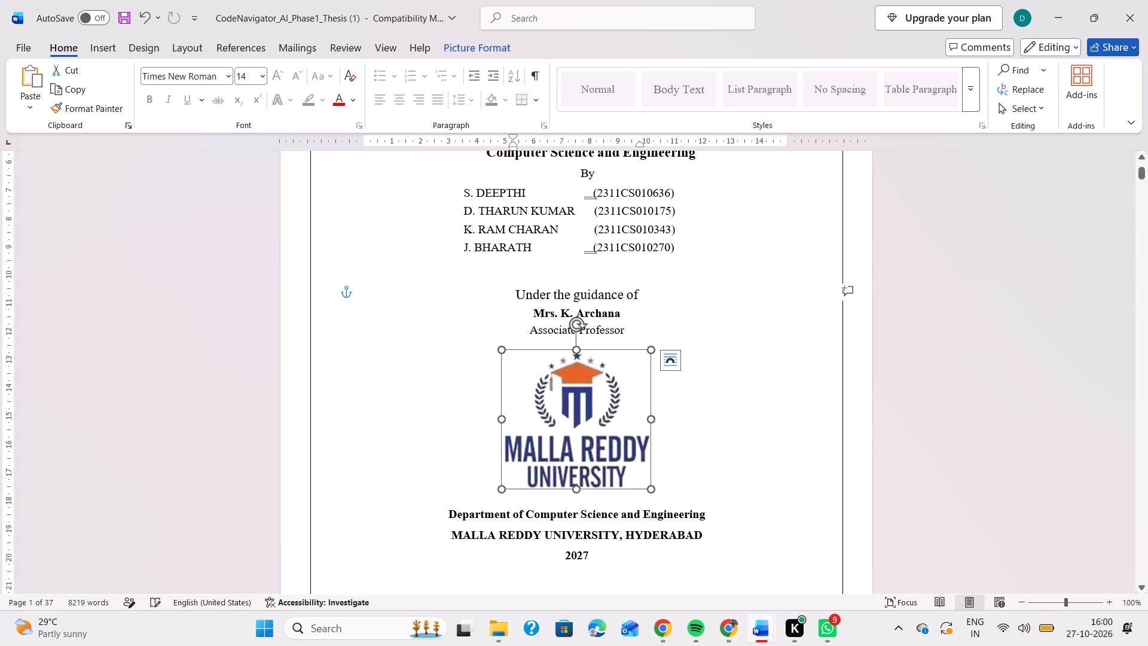
Set the guide's name and the "Associate Professor" line to 14 pt.
left_click_drag(525, 310, 570, 315)
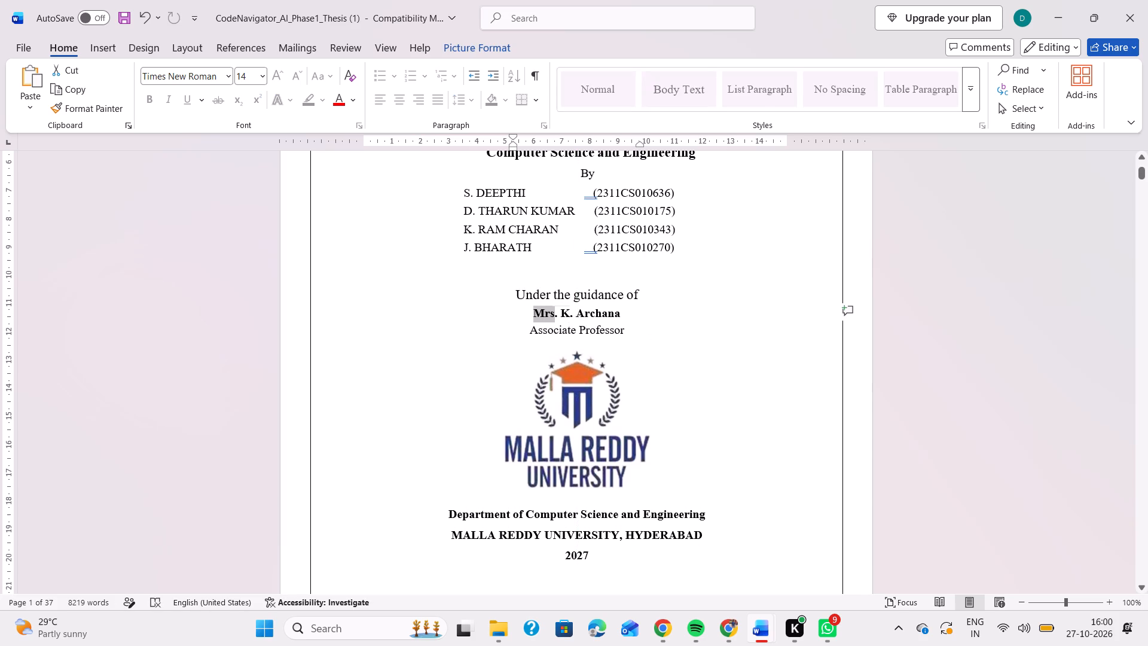
left_click_drag(570, 315, 633, 325)
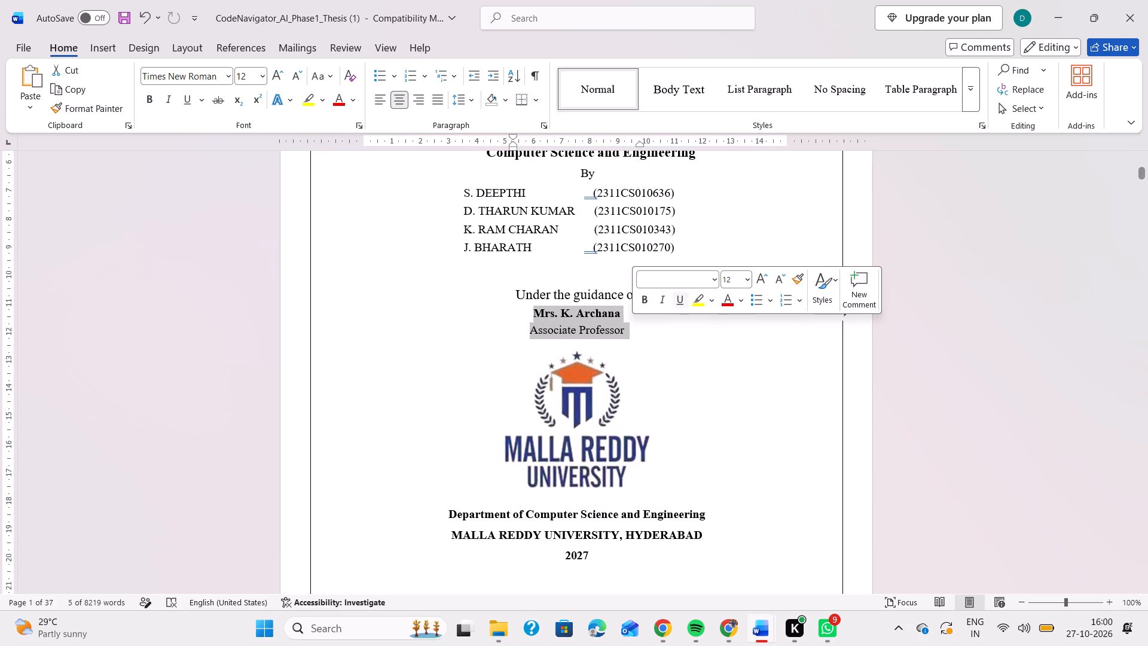
left_click(737, 280)
type("14")
key("Return")
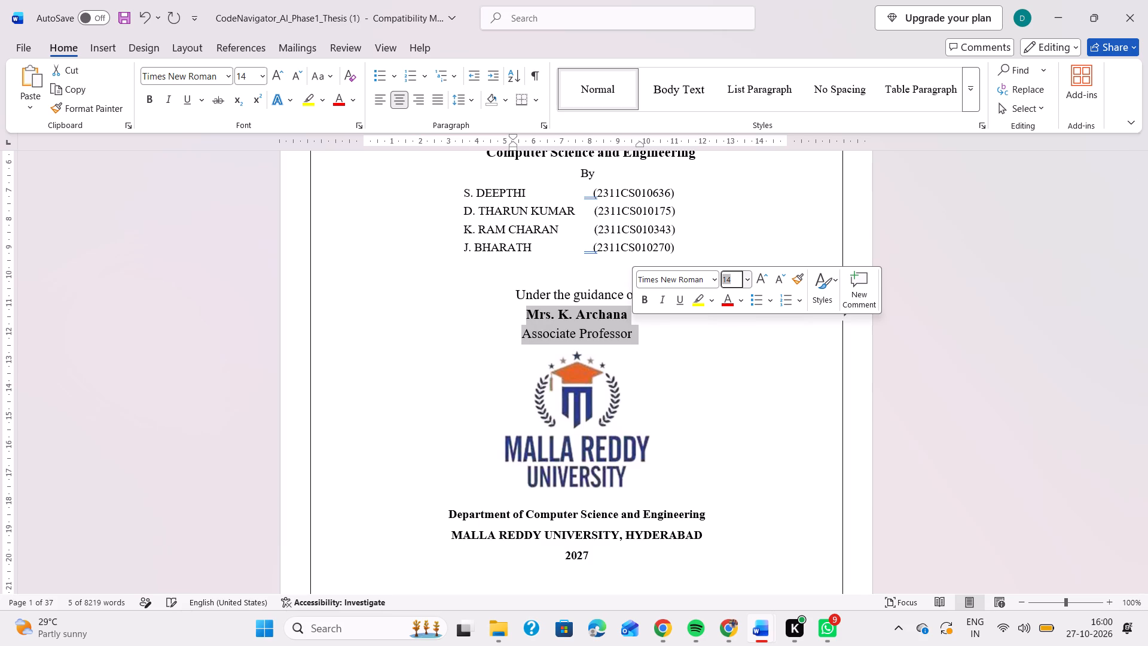
left_click(762, 359)
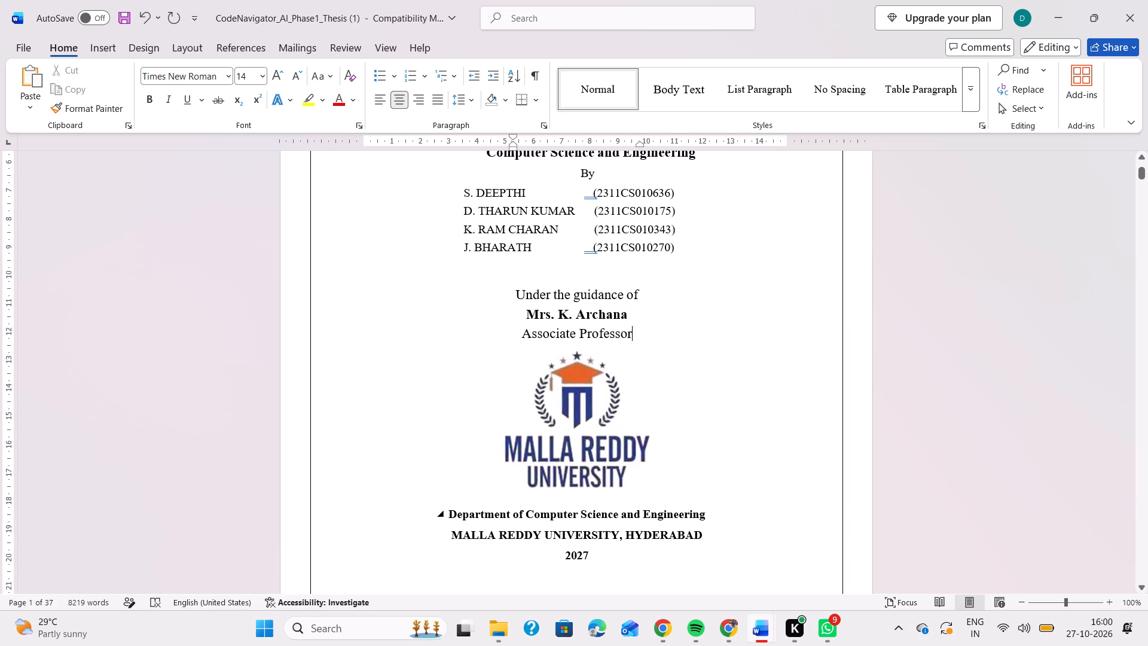
Set the "Department of Computer Science and Engineering" line below the logo to 14 pt.
left_click_drag(449, 512, 717, 514)
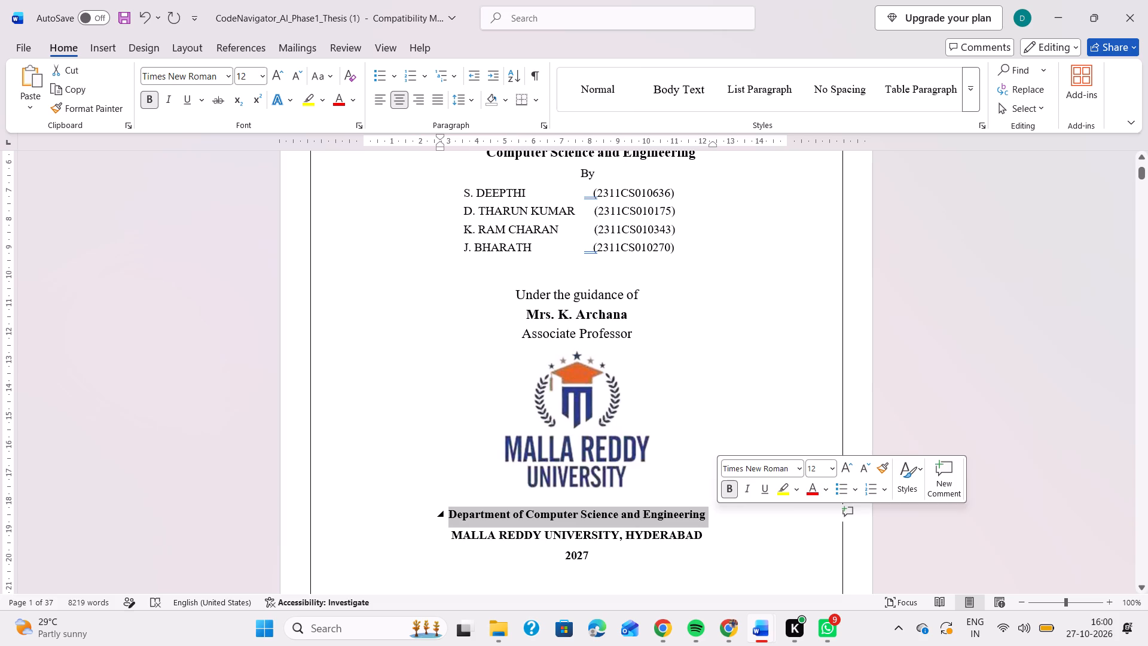
left_click(813, 471)
type("14")
key("Return")
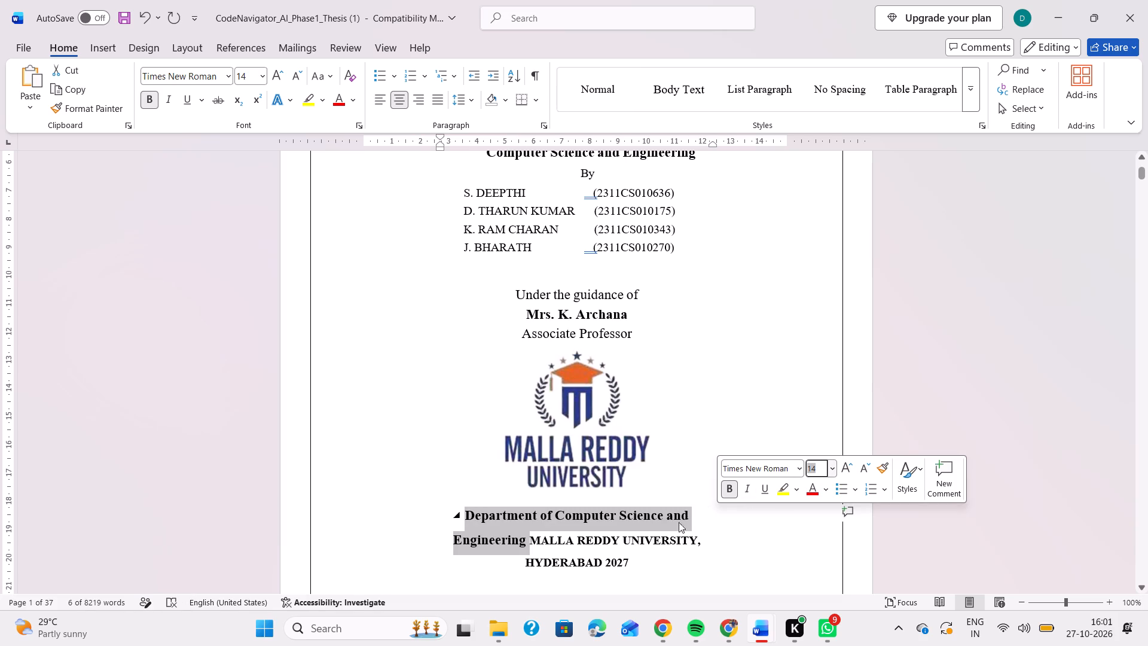
Snap the thesis window to the left half of the screen.
key("super+Left")
key("super+Left")
left_click(744, 297)
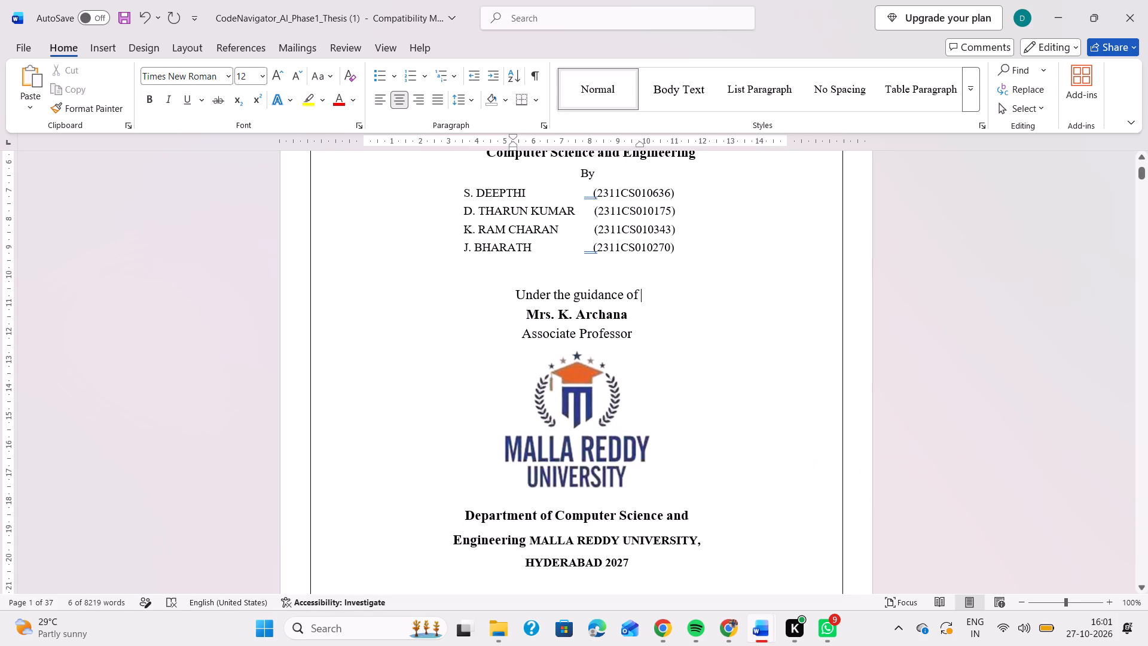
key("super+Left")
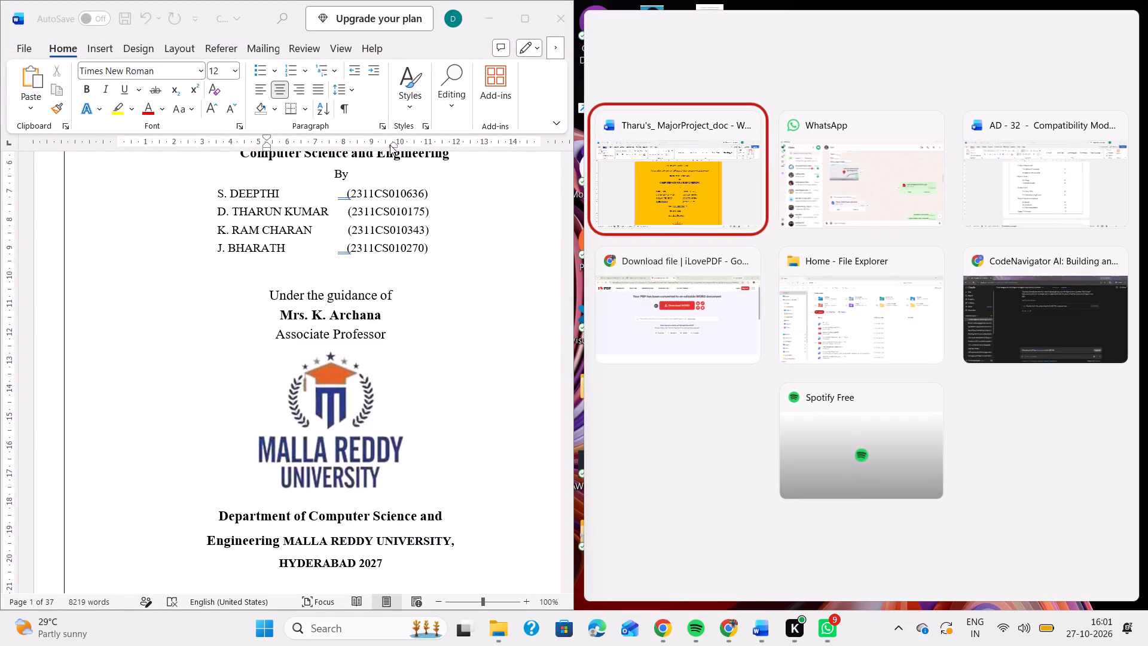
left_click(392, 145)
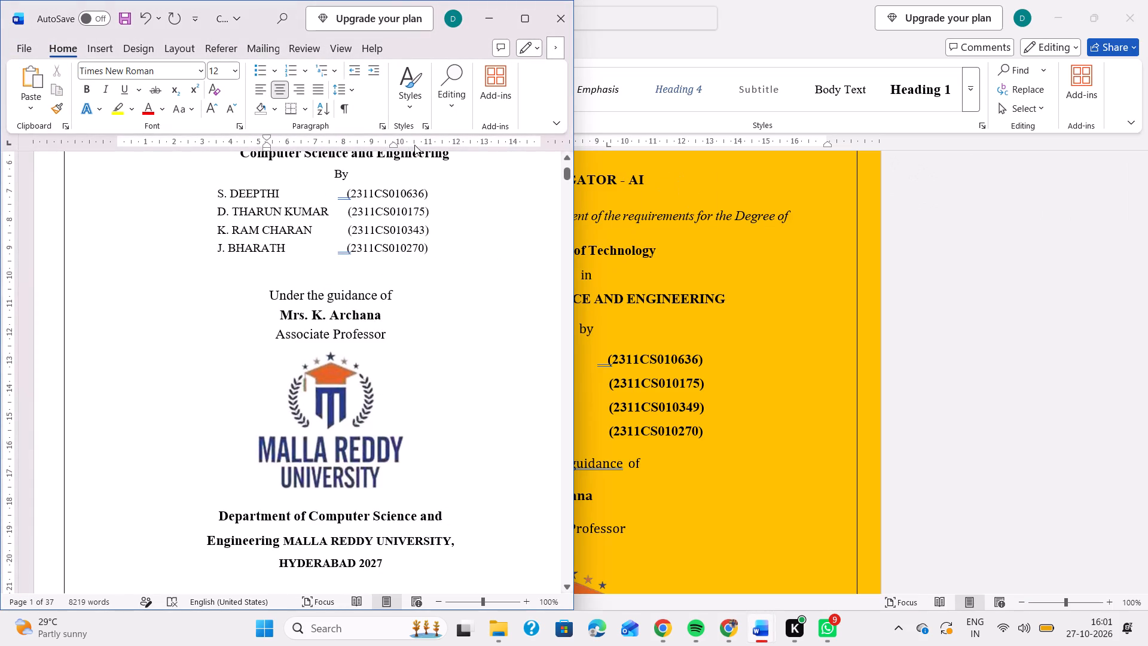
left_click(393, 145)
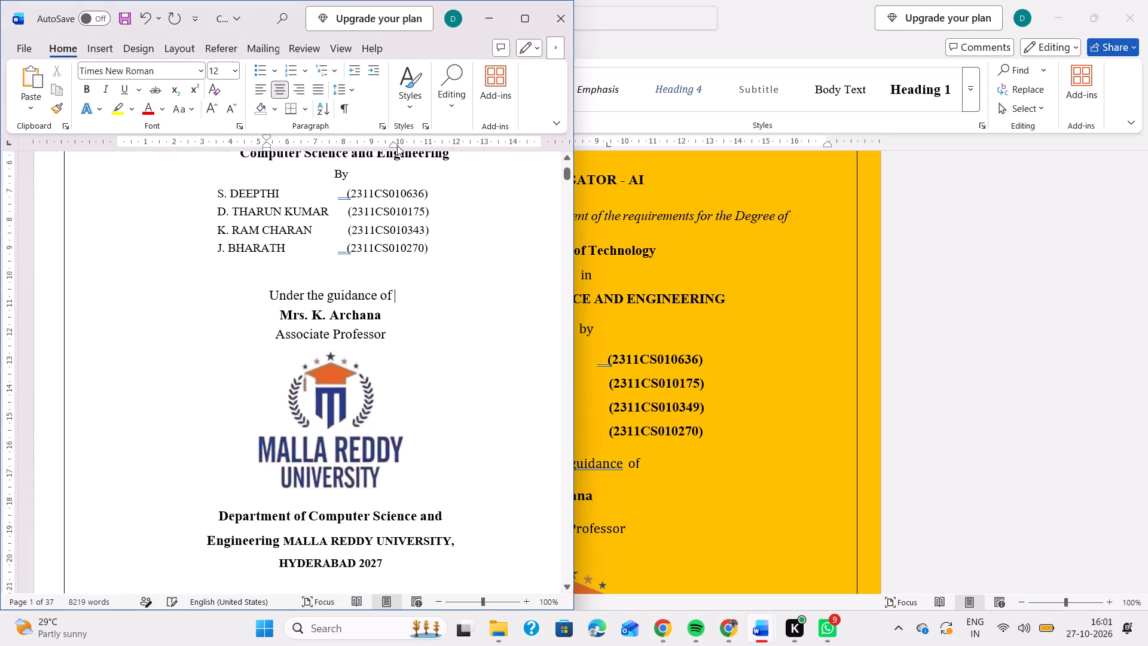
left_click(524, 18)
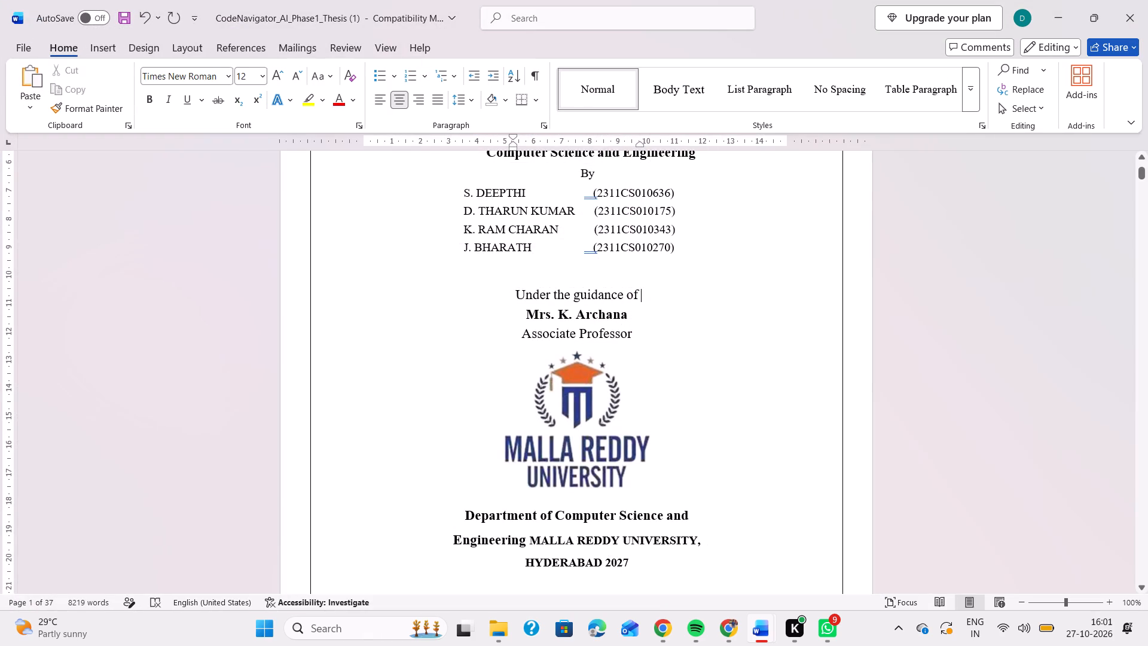
Break the text below the logo after "Engineering" so "MALLA REDDY UNIVERSITY, HYDERABAD 2027" starts its own paragraph.
scroll(643, 406, "down", 1)
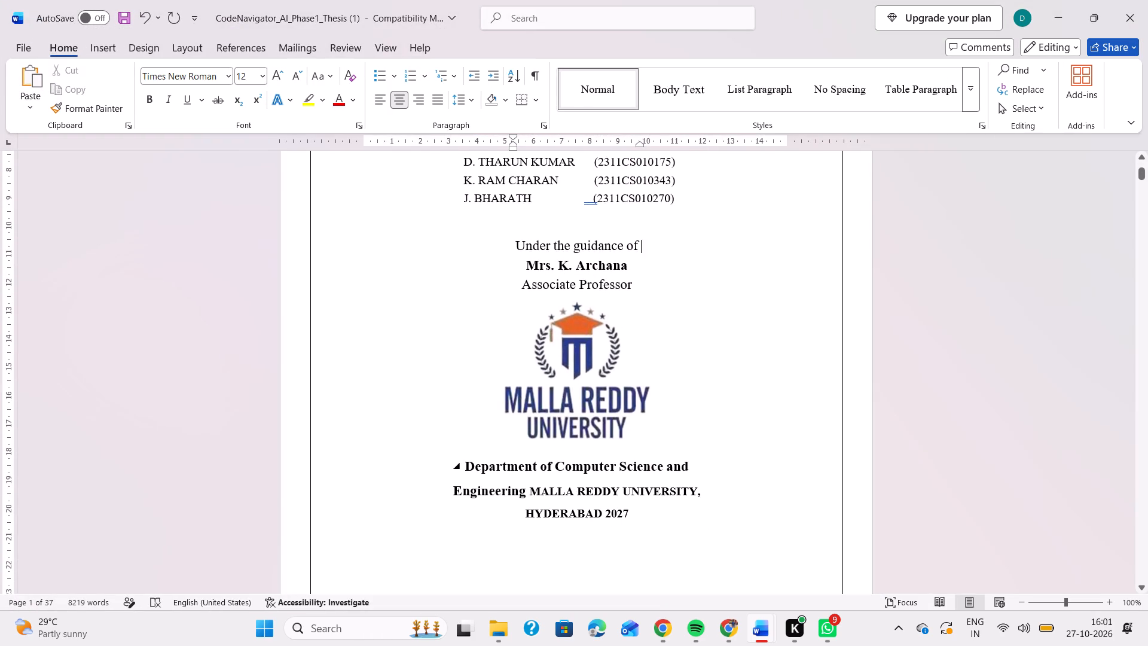
left_click(529, 490)
key("Return")
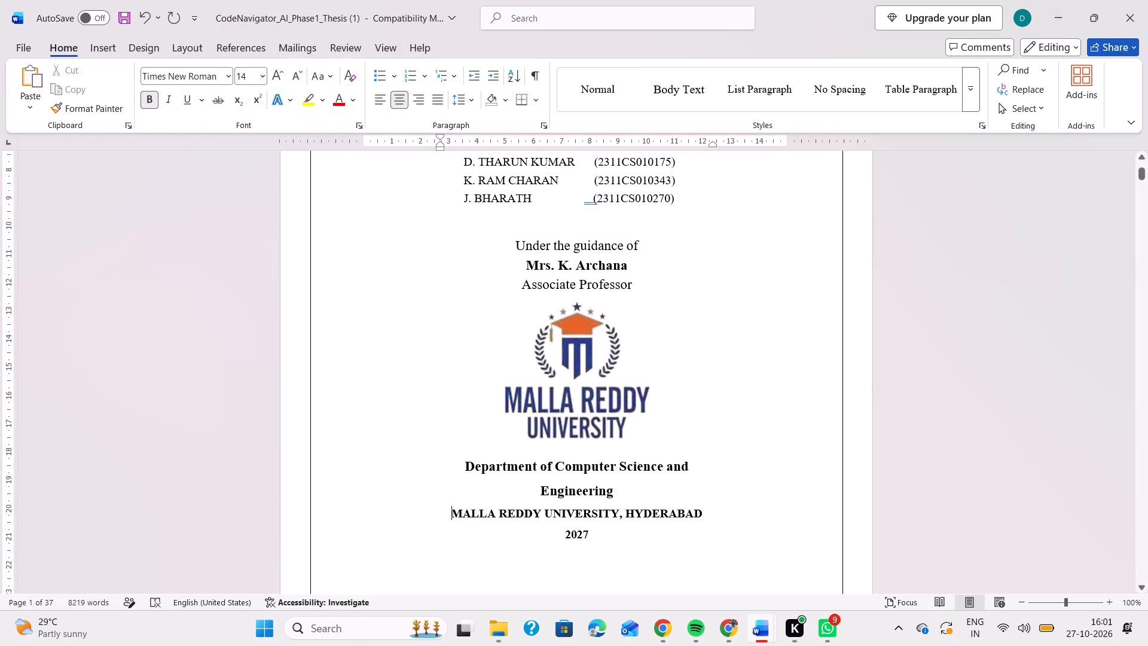
Adjust the right indent of the "MALLA REDDY UNIVERSITY, HYDERABAD 2027" paragraph to about 12 cm.
key("super+Left")
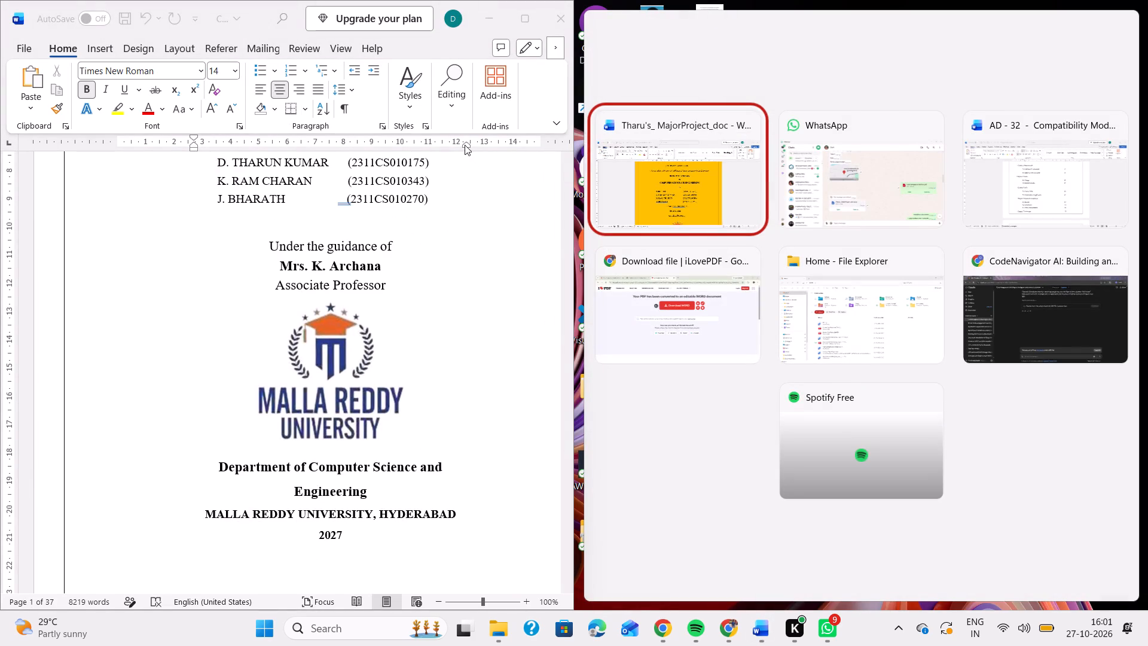
left_click(465, 145)
left_click_drag(463, 145, 490, 144)
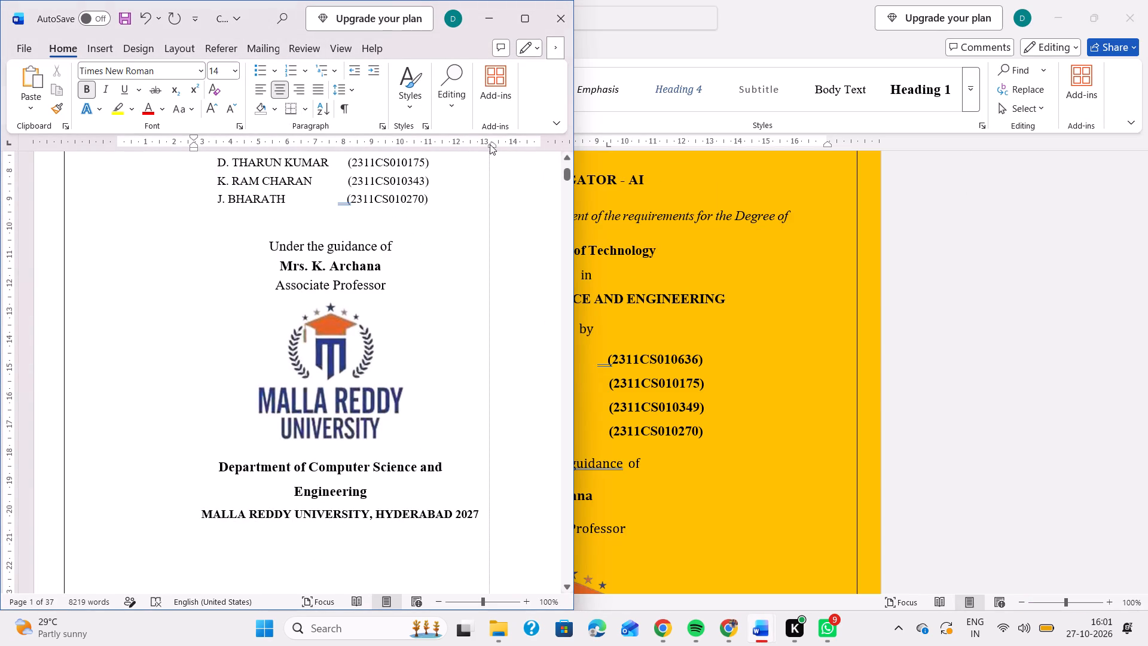
left_click_drag(490, 144, 456, 142)
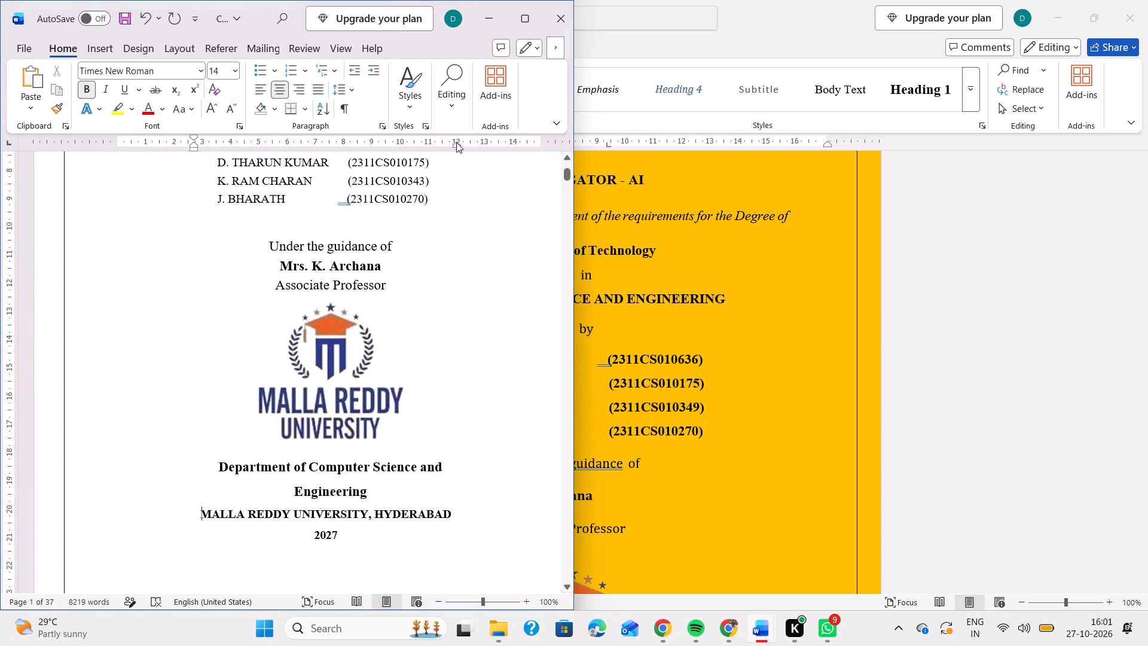
left_click(521, 17)
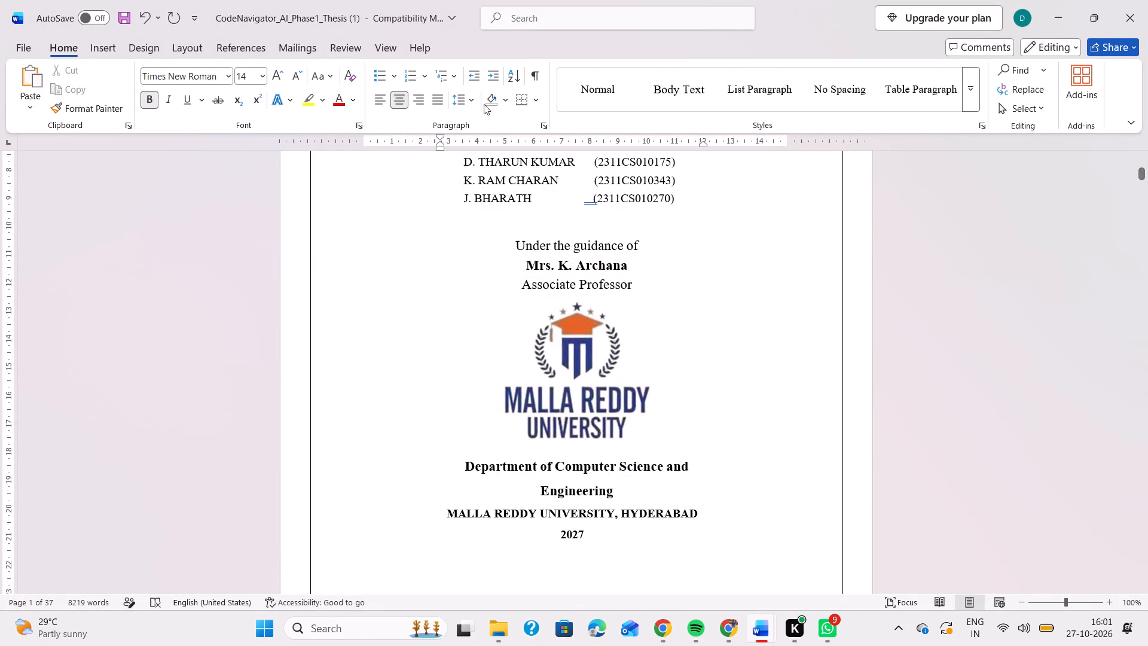
left_click(439, 147)
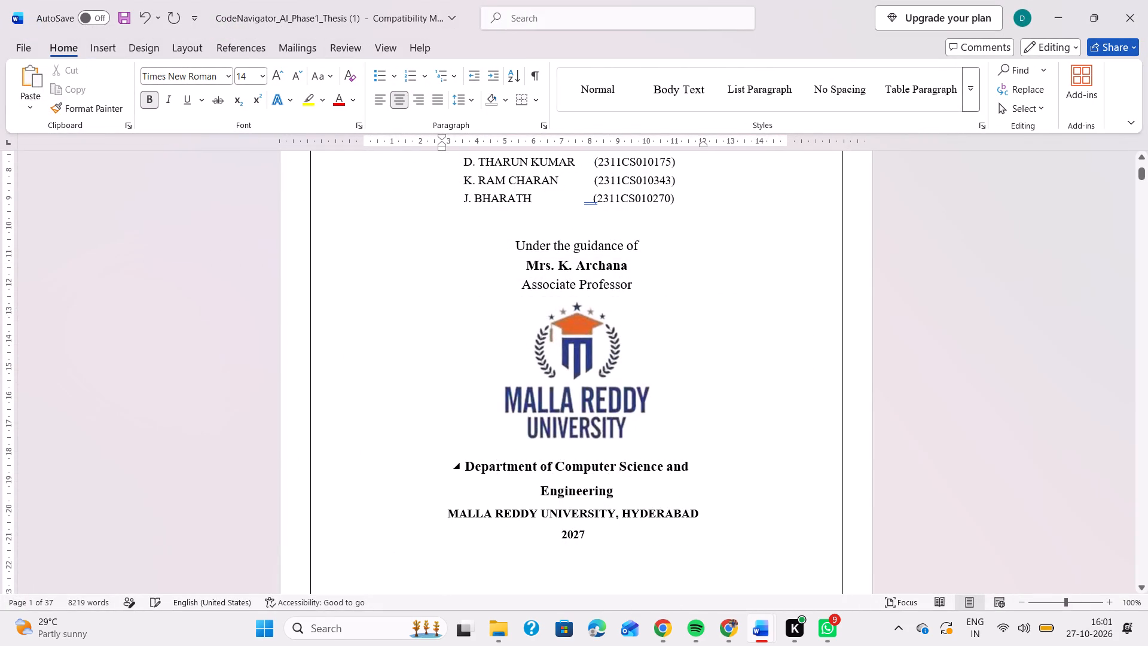
Reduce the left indent of the "Department of Computer Science and Engineering" paragraph to about 1.25 cm so it fits on one line.
left_click(460, 464)
left_click(460, 464)
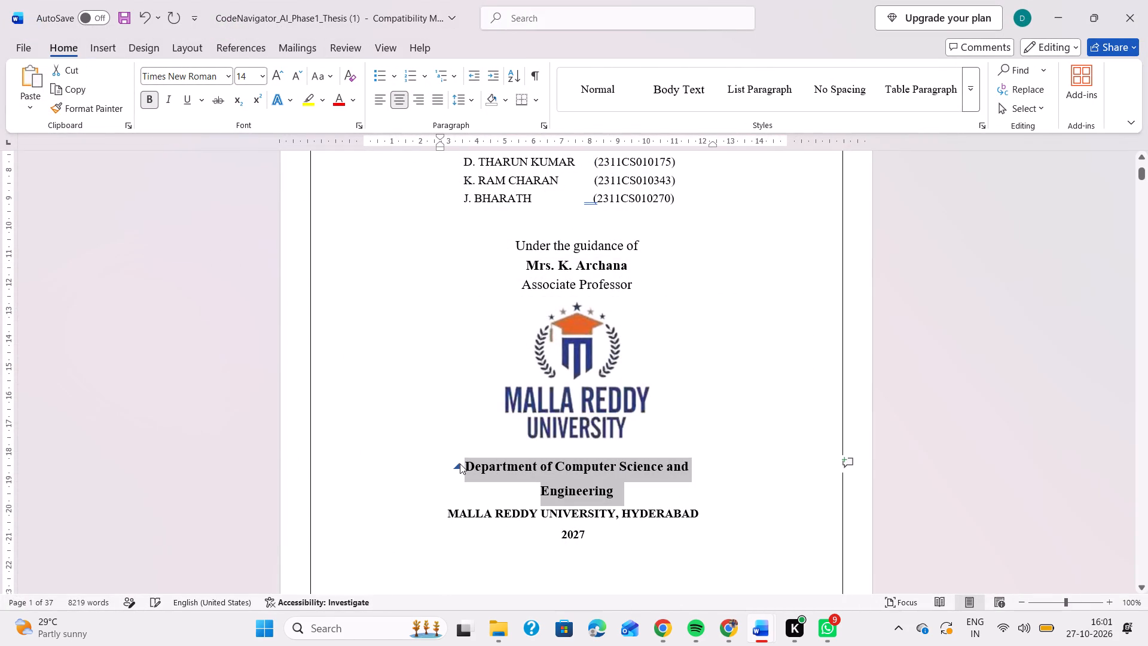
left_click(468, 466)
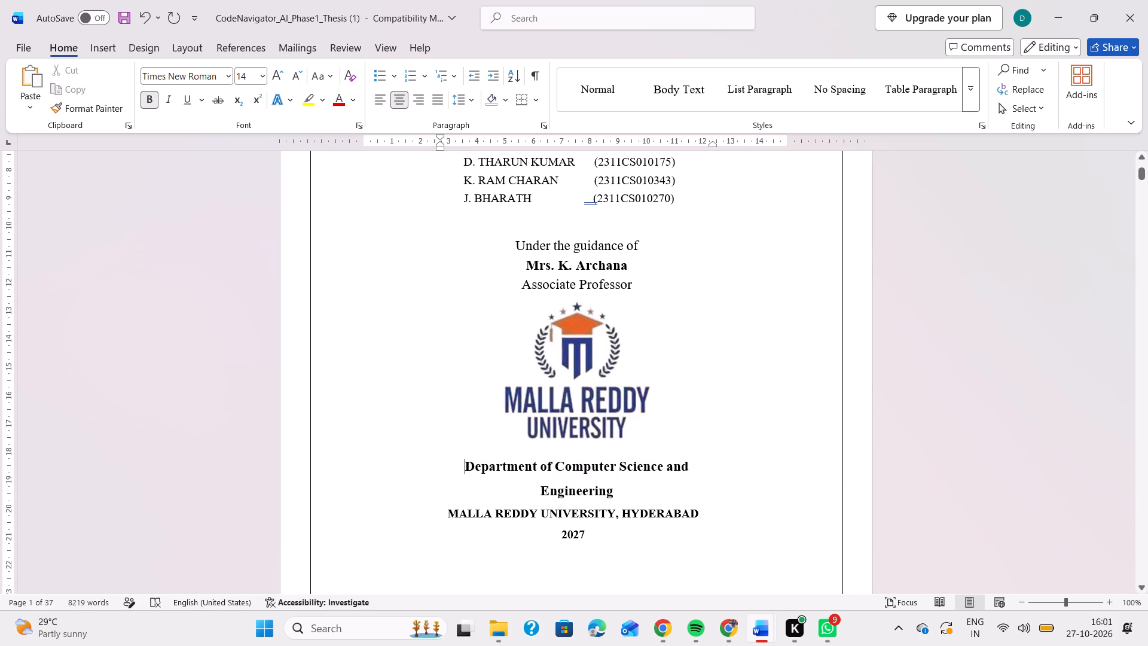
left_click_drag(439, 148, 416, 148)
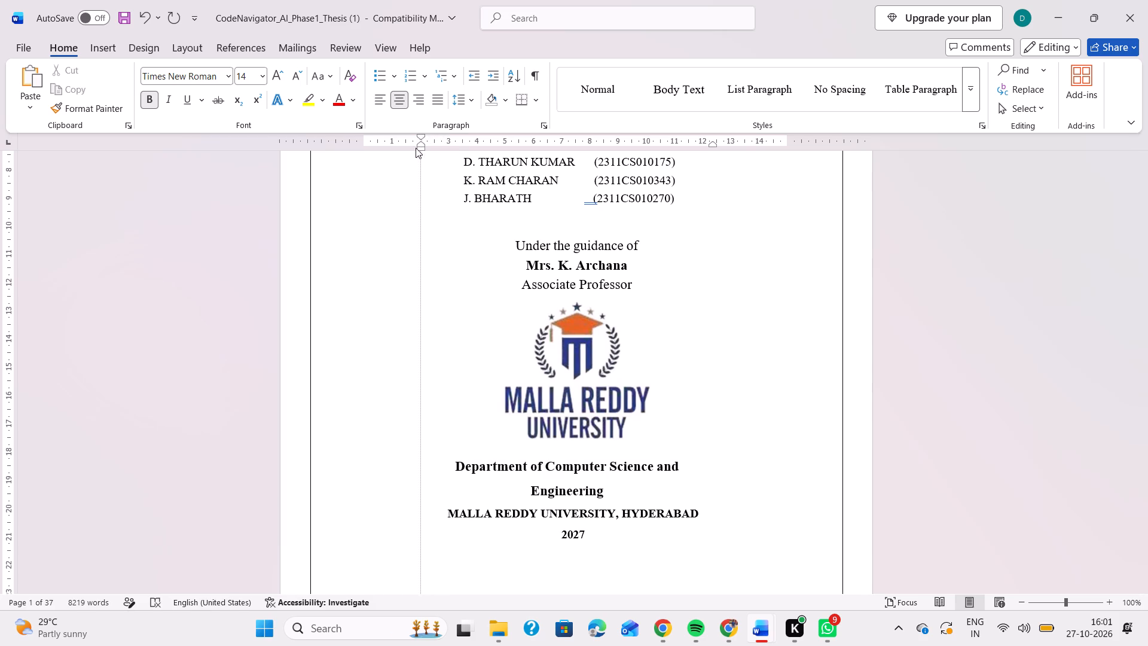
left_click_drag(416, 148, 399, 149)
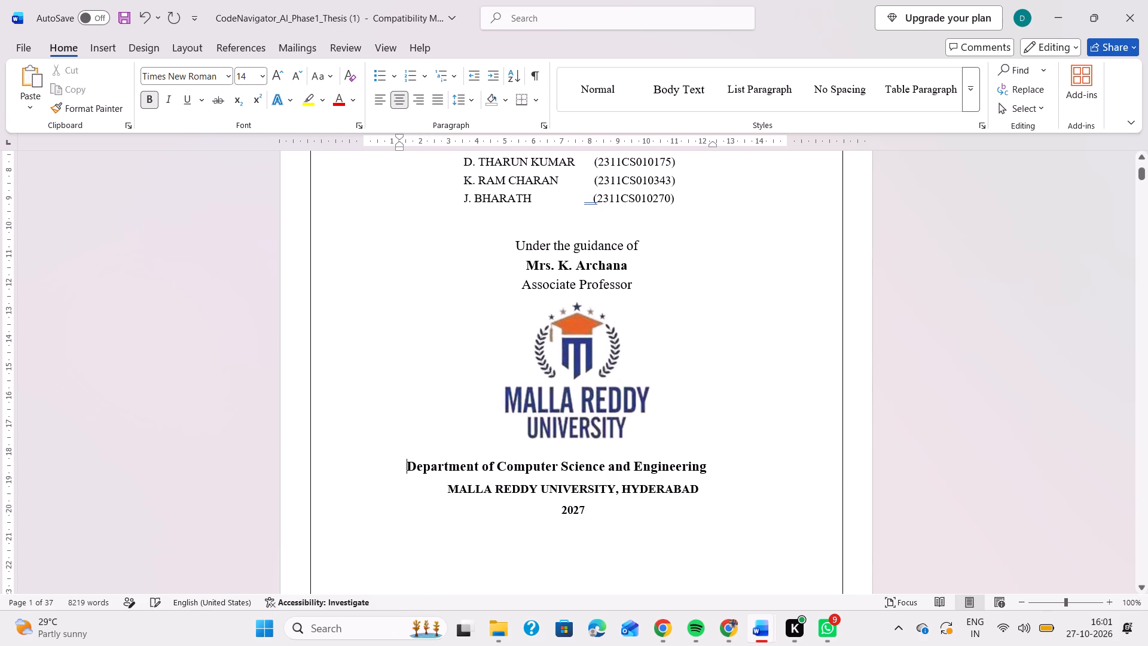
Snap the thesis window to the left half of the screen.
key("super+Left")
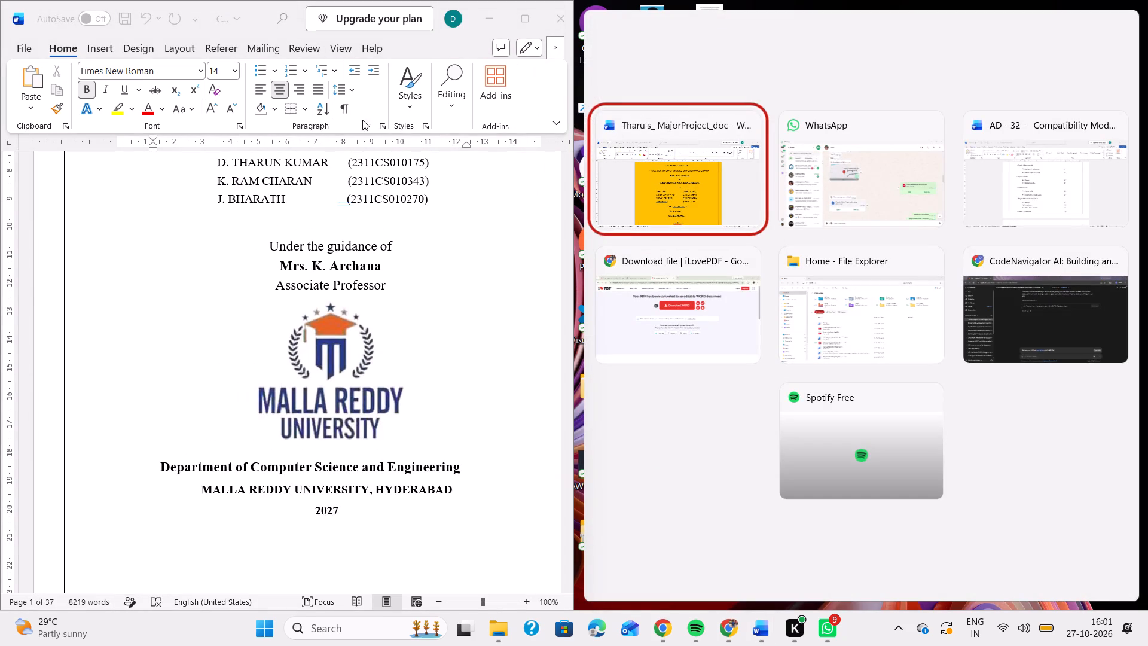
Extend the right indent of the "Department of Computer Science and Engineering" line to about 13.8 on the ruler to centre it.
left_click(468, 145)
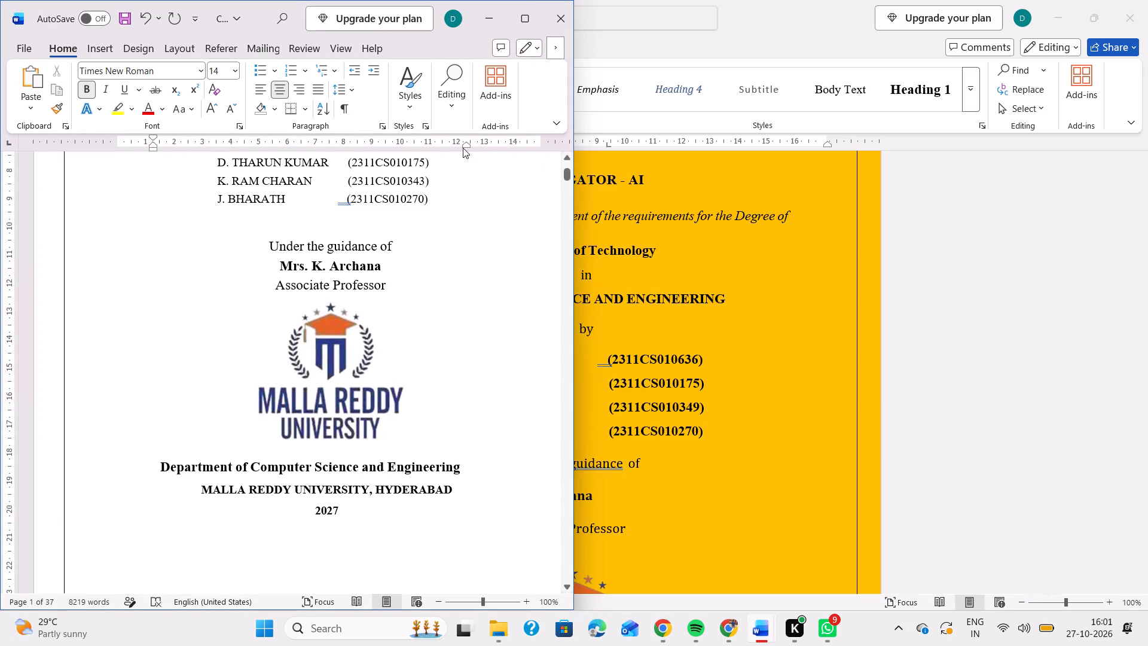
left_click_drag(465, 144, 508, 145)
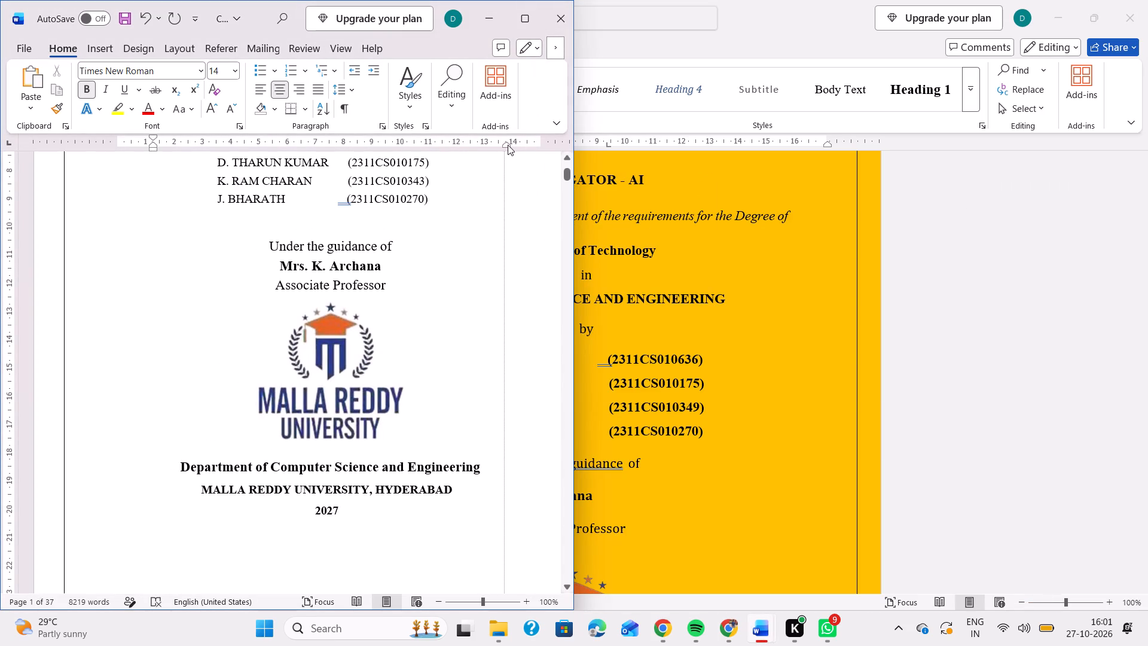
Maximize the thesis window.
left_click_drag(508, 145, 510, 144)
left_click(530, 13)
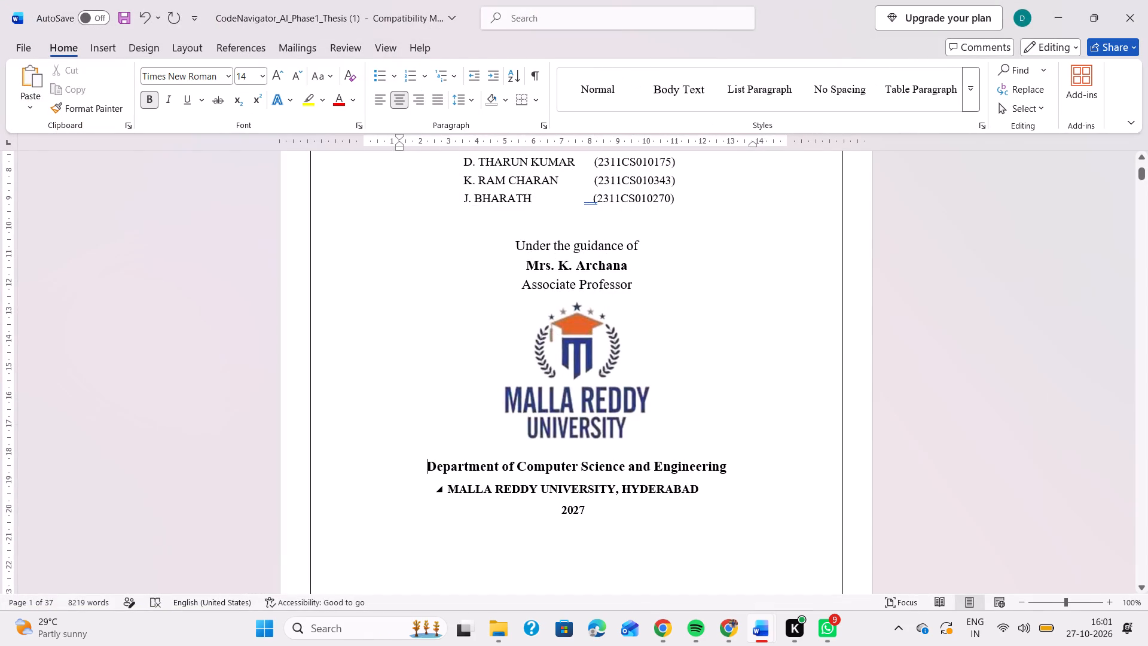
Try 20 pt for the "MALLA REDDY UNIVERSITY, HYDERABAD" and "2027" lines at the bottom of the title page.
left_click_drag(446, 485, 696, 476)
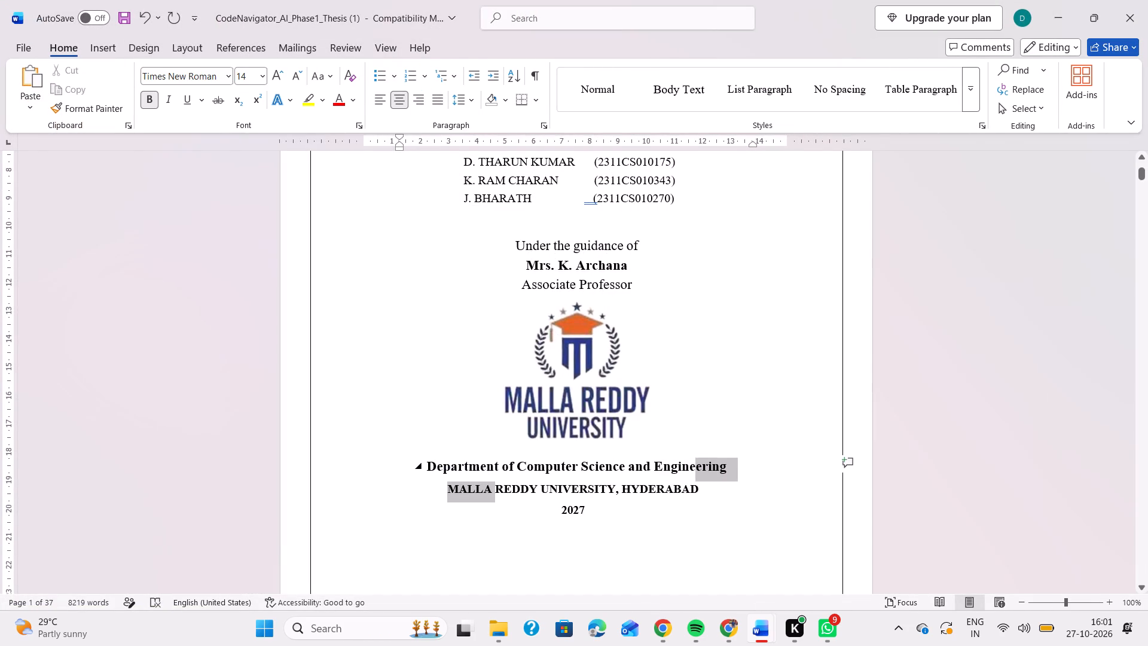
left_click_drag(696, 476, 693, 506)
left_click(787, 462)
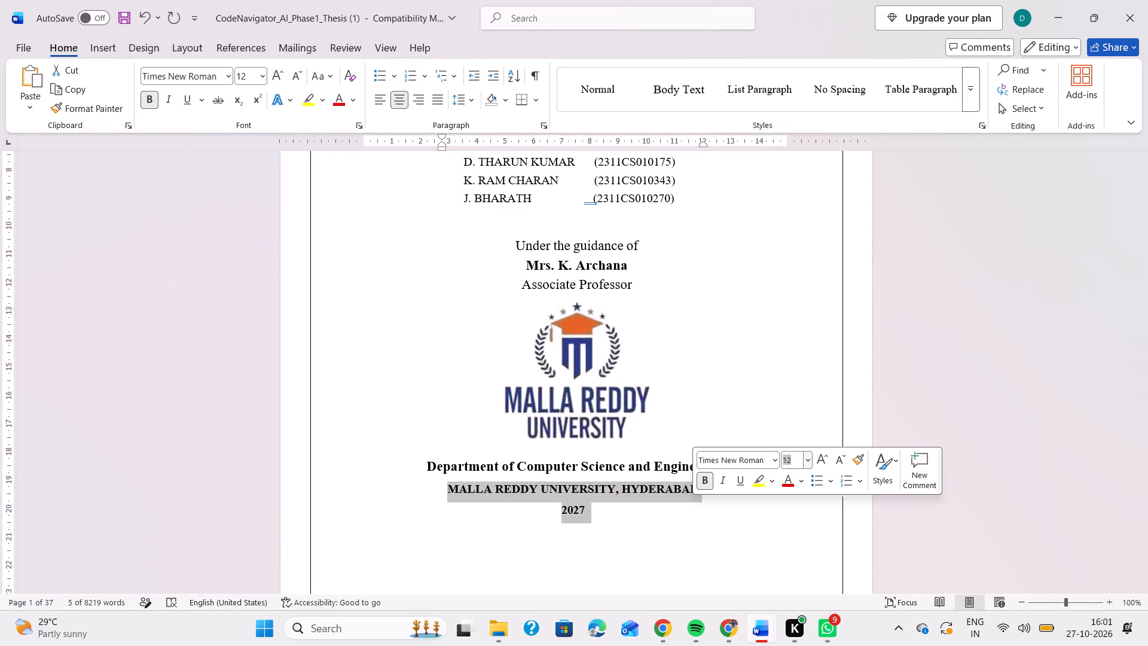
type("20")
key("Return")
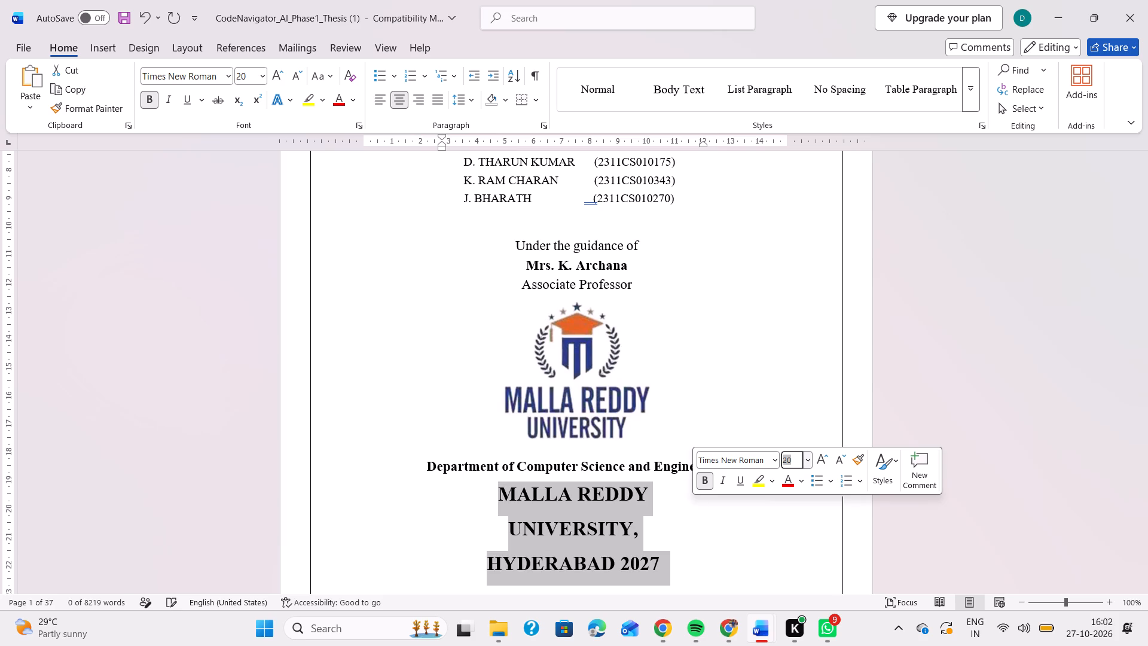
Set the selected "MALLA REDDY UNIVERSITY, HYDERABAD" and "2027" lines to 14 pt.
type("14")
Apply the 14 pt size to the selected "MALLA REDDY UNIVERSITY, HYDERABAD 2027" lines.
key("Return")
left_click(720, 535)
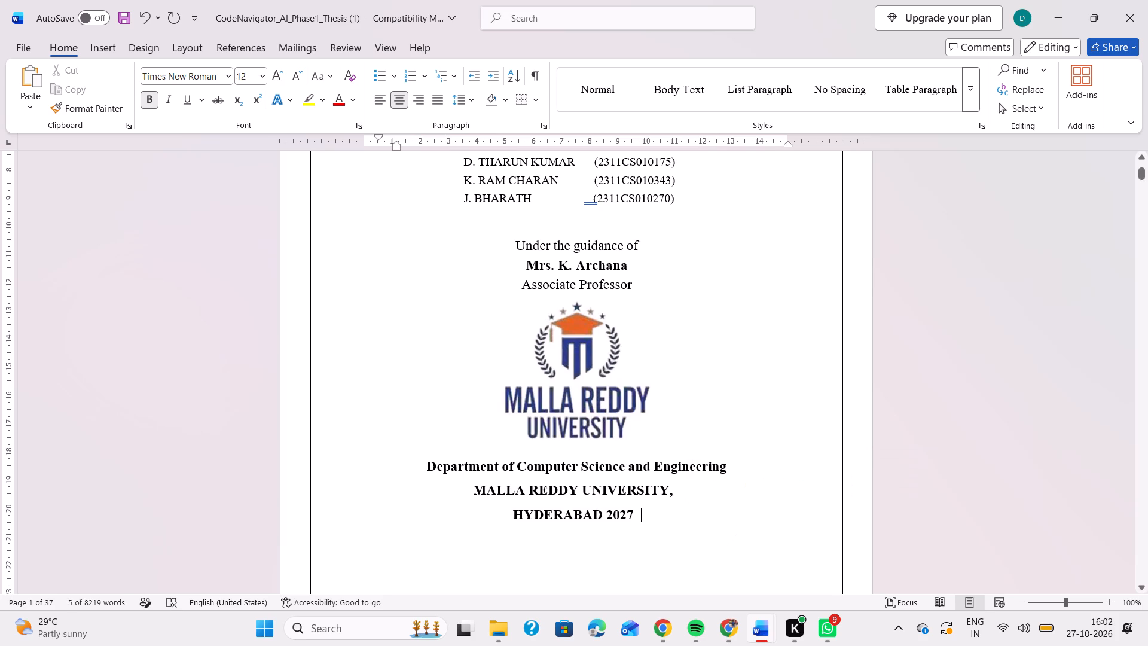
Set the line spacing of the two-line "Code Navigator AI: Intelligent Software Architecture & Code Understanding Platform" title to 1.5.
scroll(719, 490, "up", 3)
left_click(719, 490)
scroll(719, 490, "up", 1)
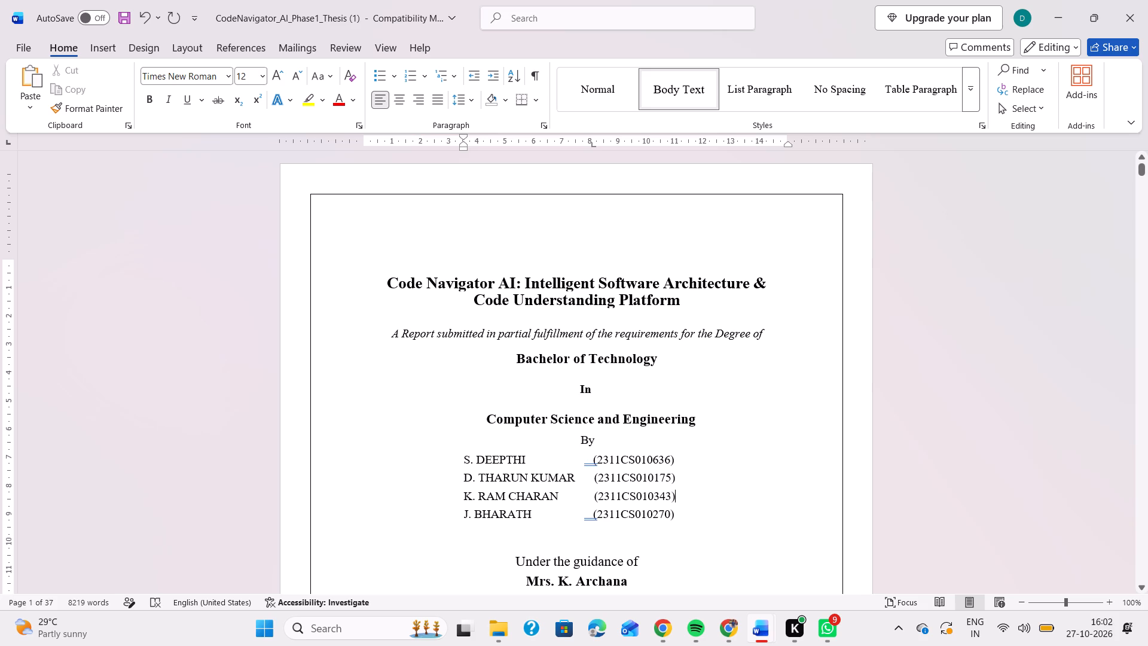
left_click_drag(371, 281, 696, 295)
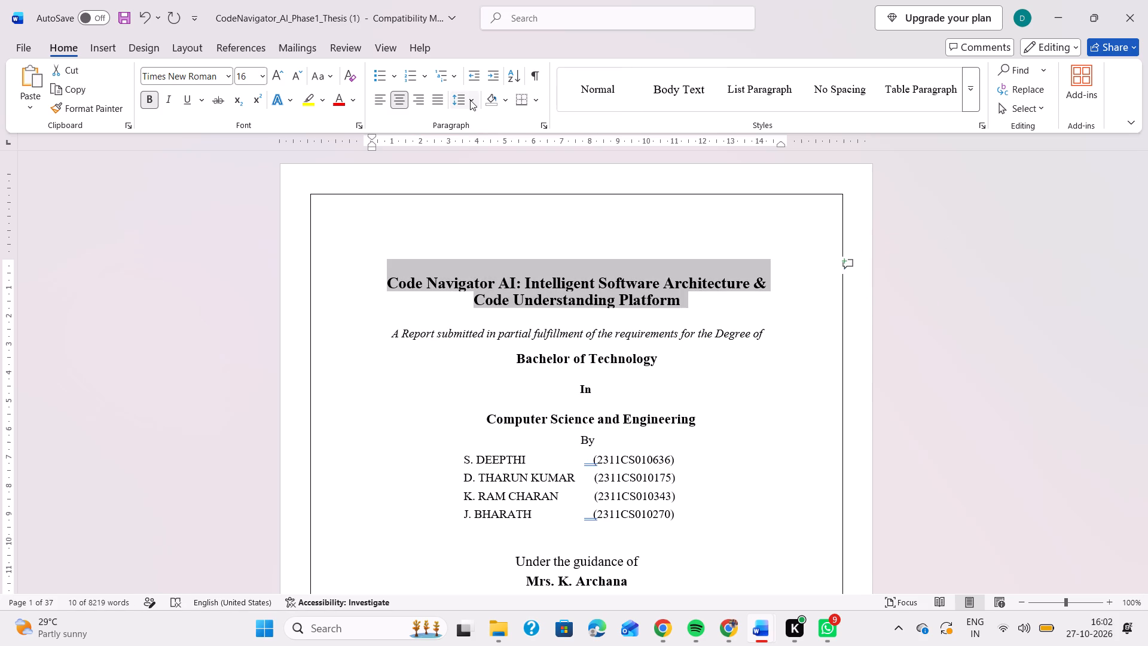
left_click(473, 98)
left_click(494, 160)
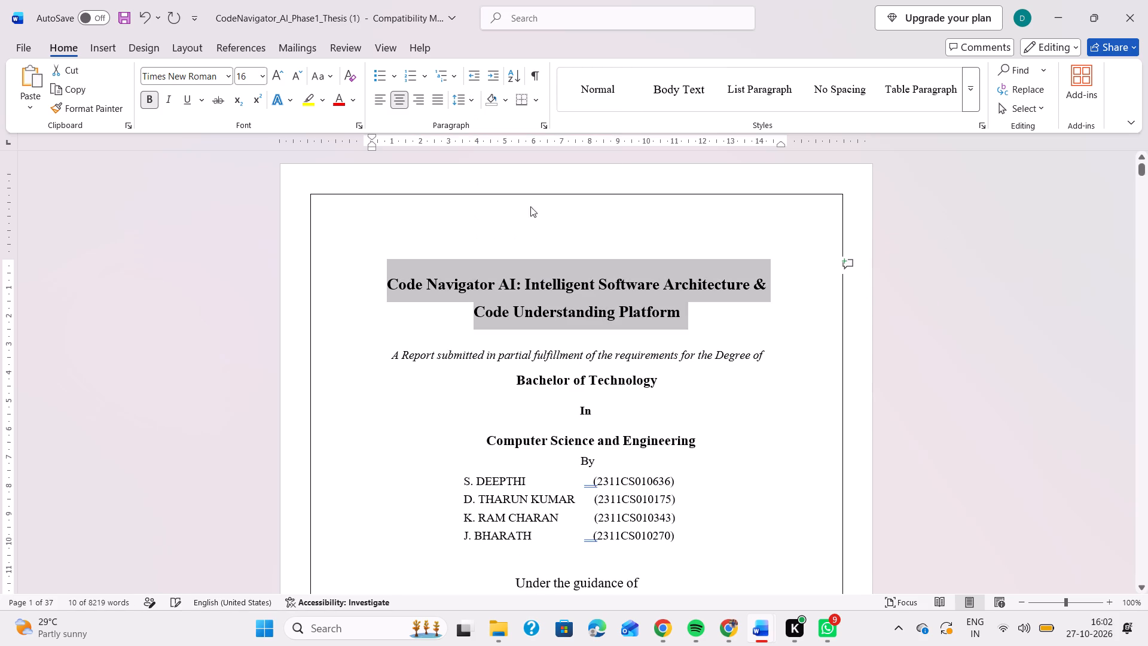
left_click(734, 440)
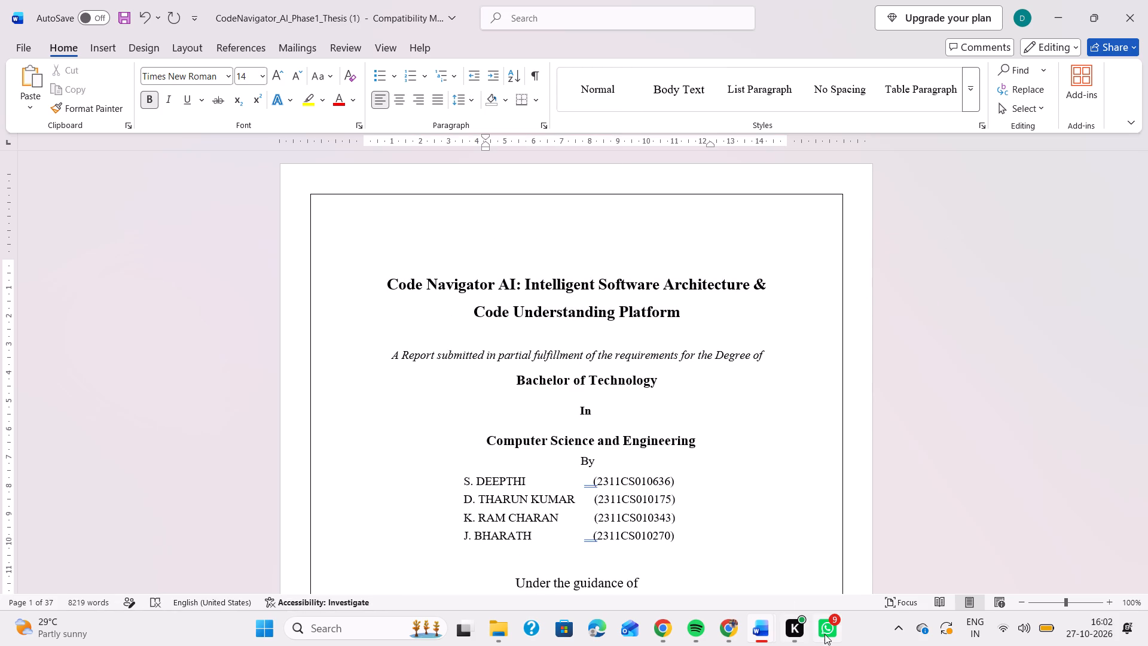
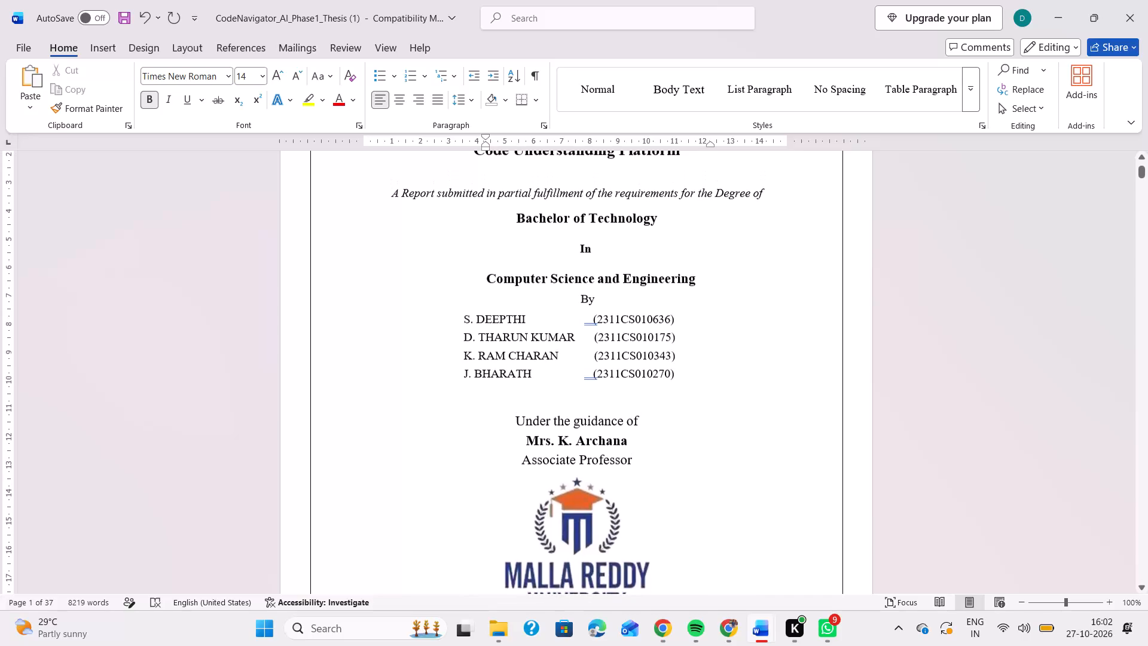
Move the left indent of the four student name and roll number lines under "By" to about 4 on the ruler.
scroll(454, 328, "up", 1)
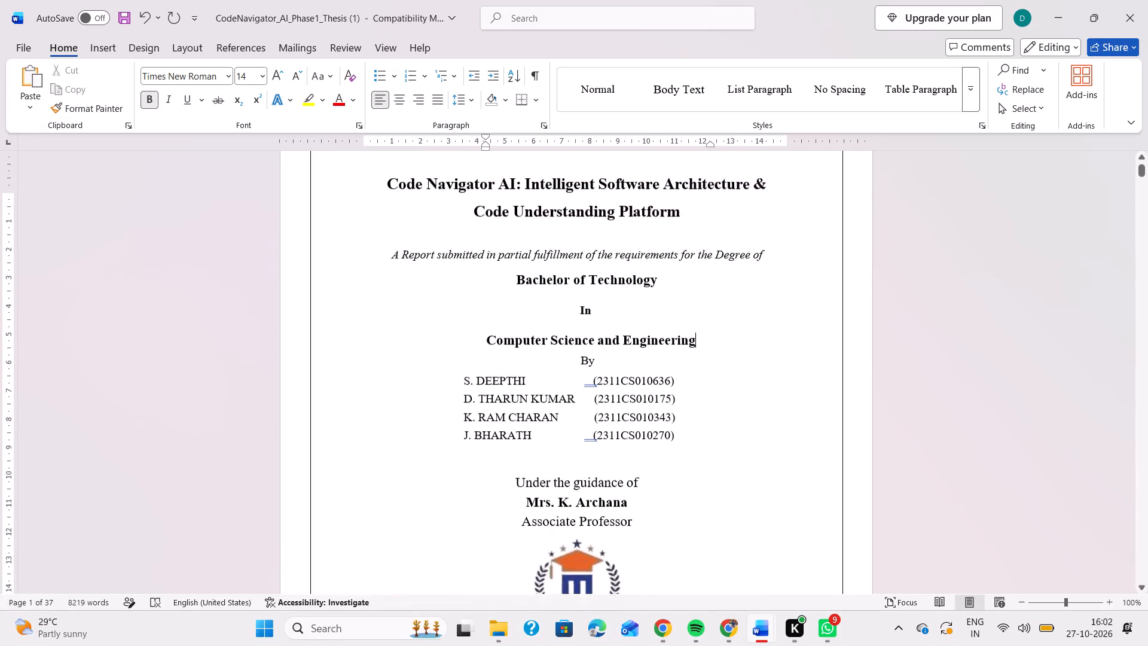
left_click(454, 412)
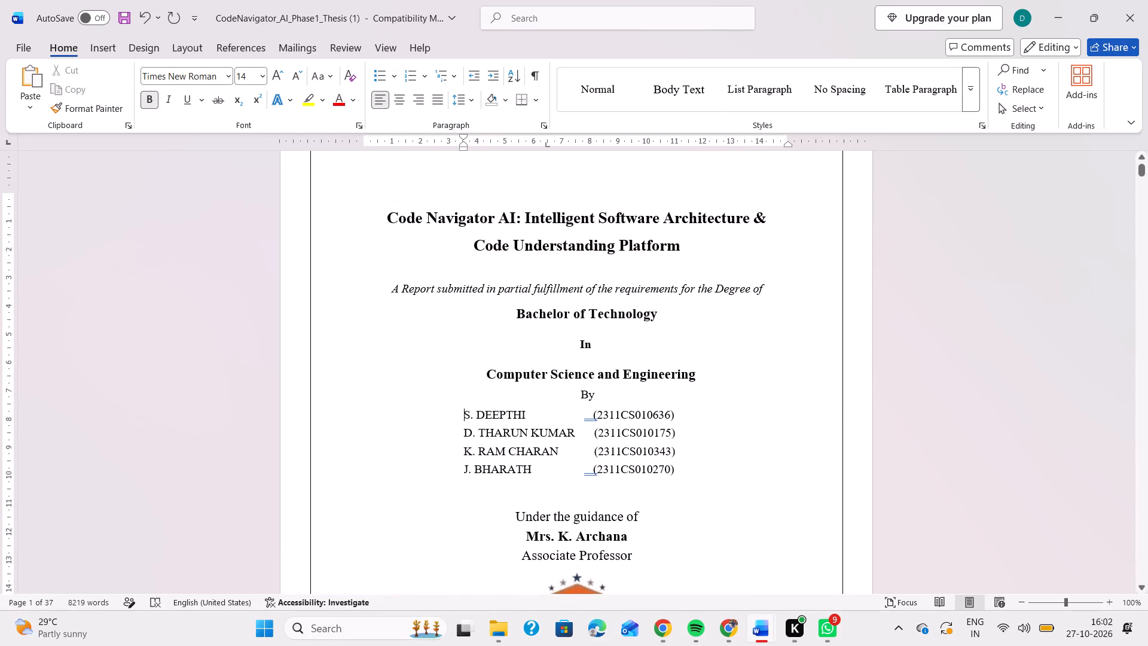
left_click_drag(454, 412, 680, 468)
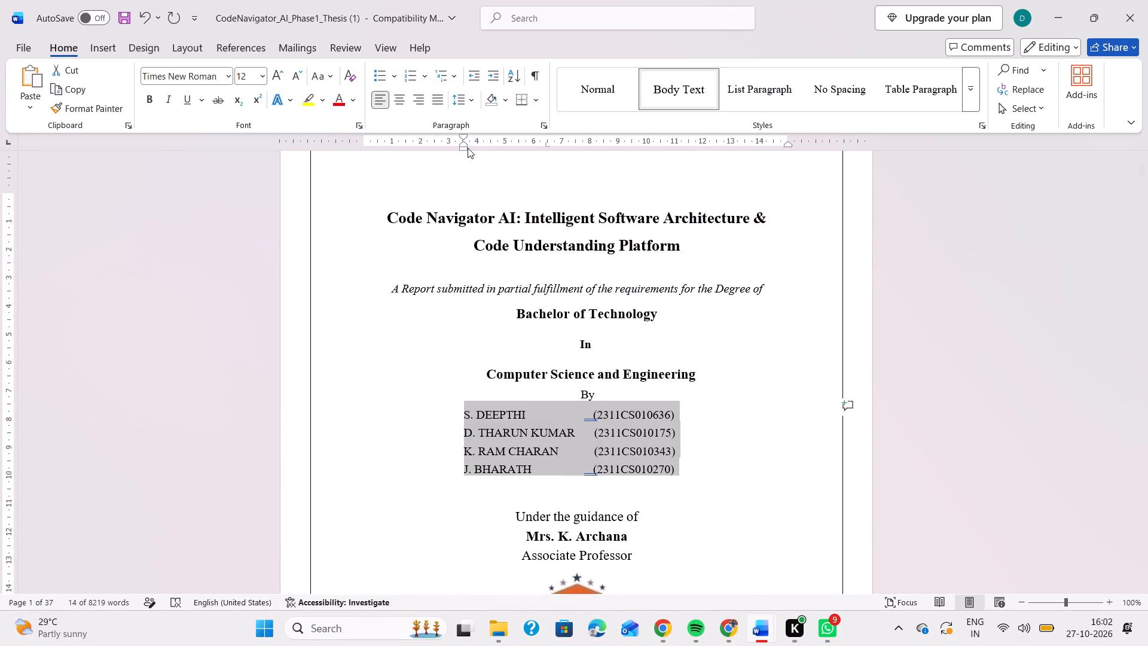
left_click_drag(463, 148, 480, 149)
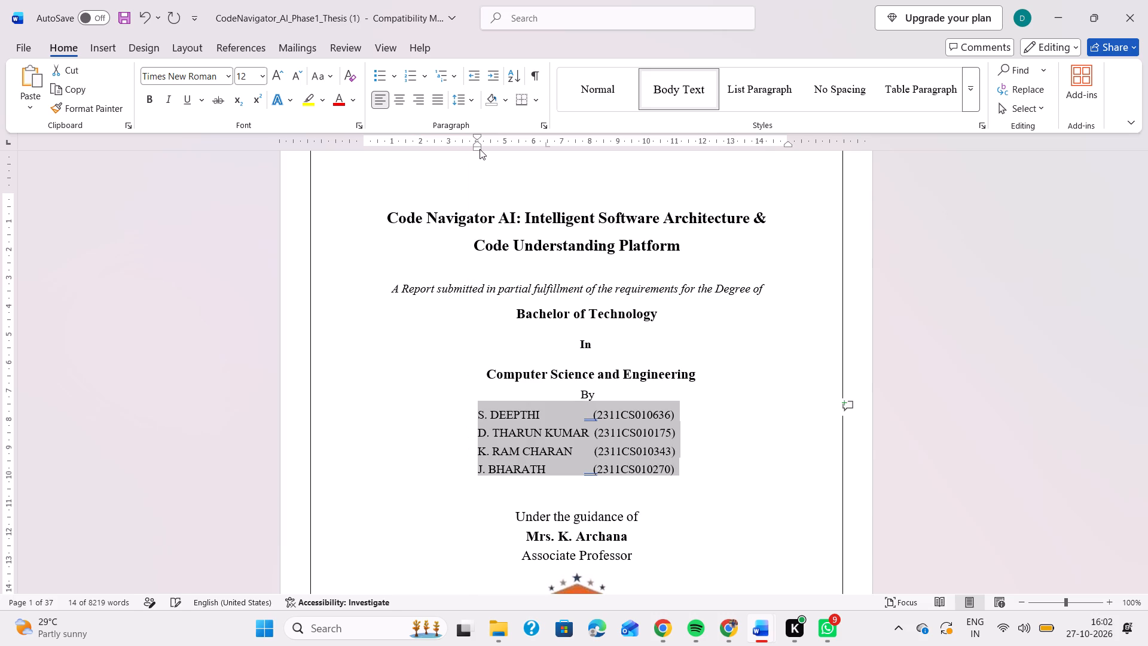
left_click(591, 416)
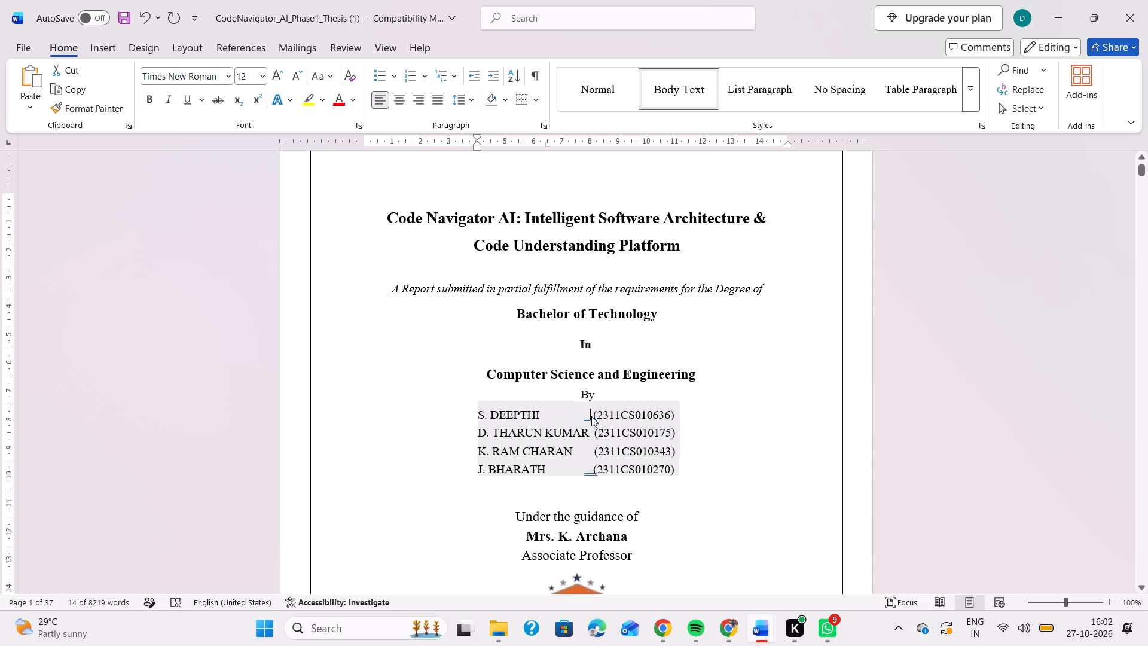
Add spaces before the first two students' roll numbers on the title page to shift them into a common column.
key("space")
key("space")
key("space")
key("space")
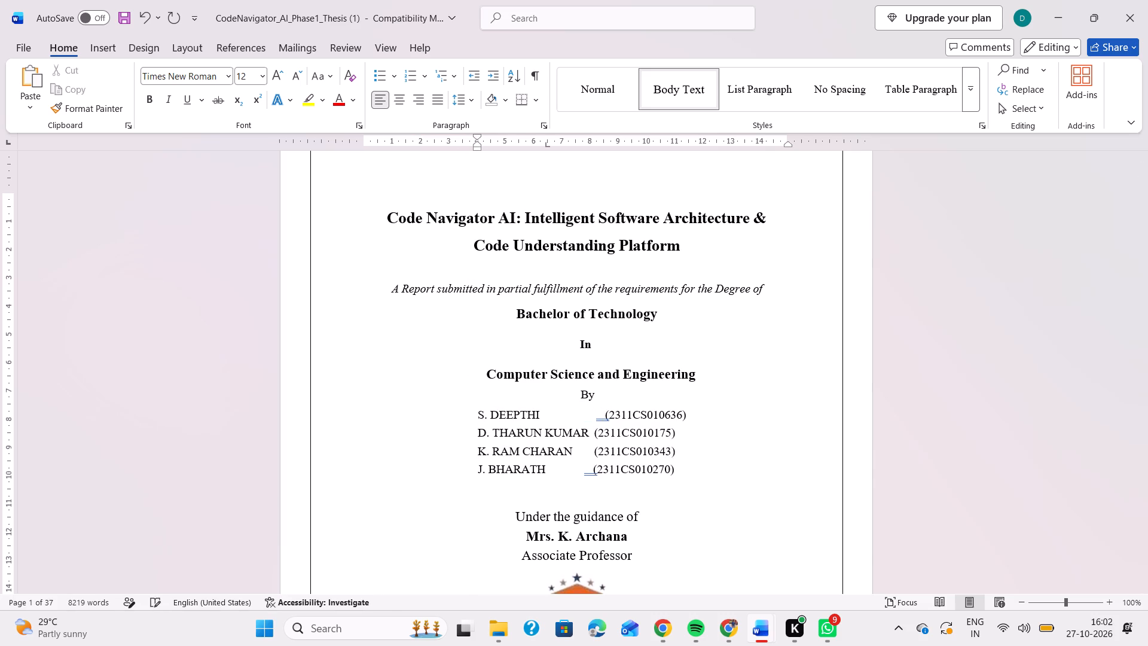
left_click(593, 432)
key("space")
key("space")
key("space")
key("space")
key("BackSpace")
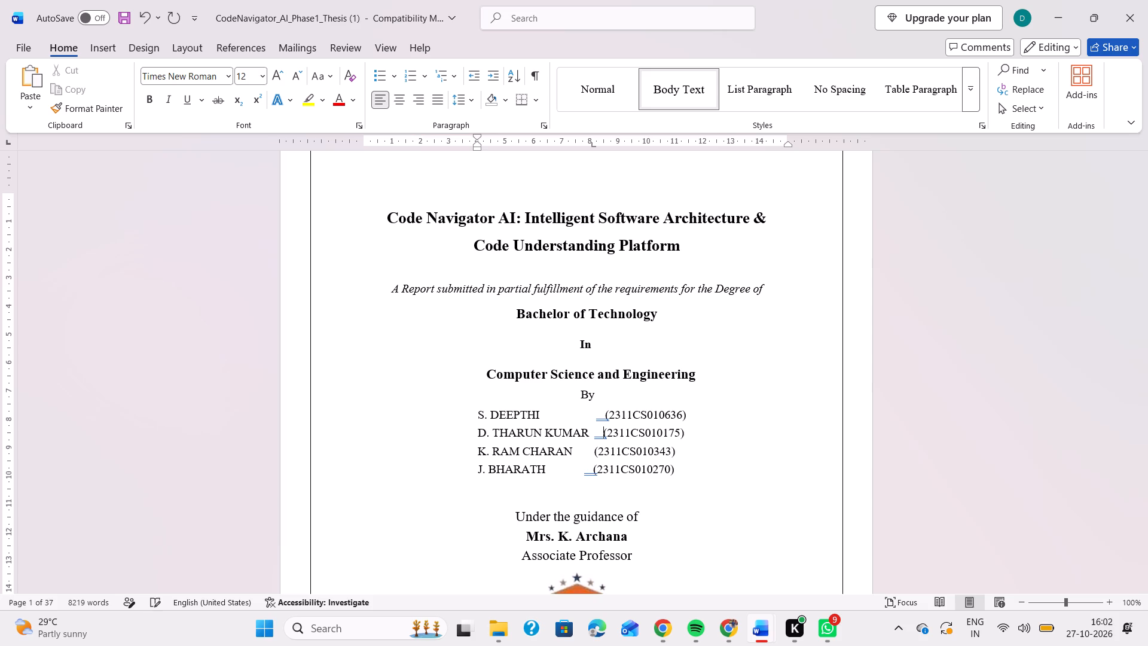
Add spaces before the third and fourth students' roll numbers to line them up with the two above.
left_click(591, 446)
key("space")
key("space")
key("space")
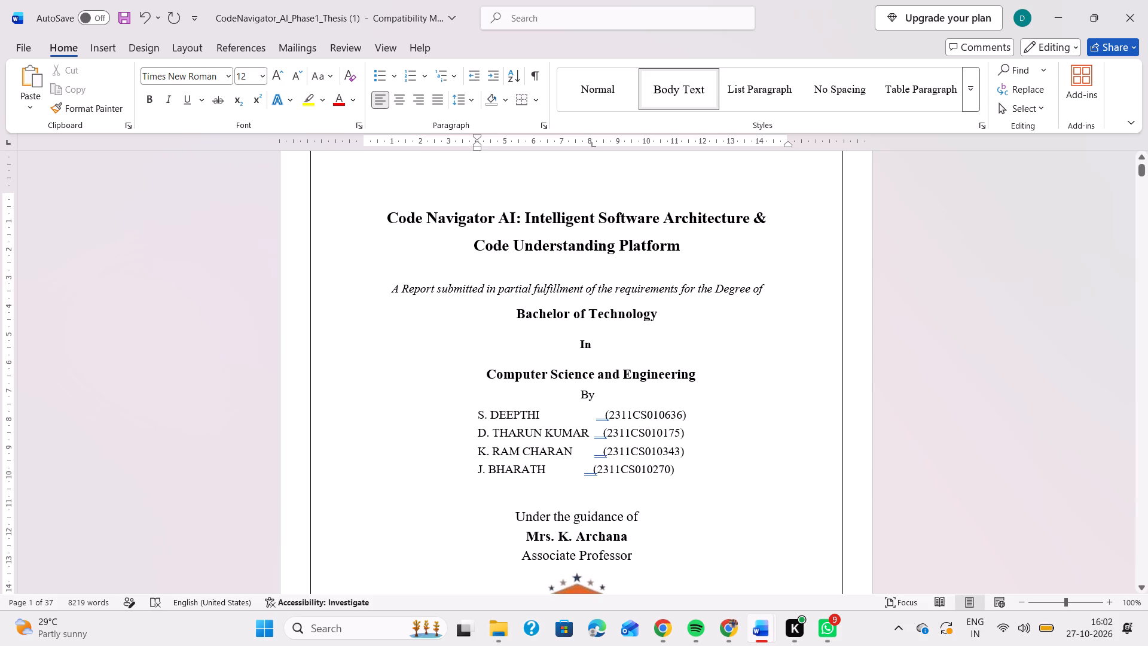
left_click(594, 470)
key("space")
key("space")
key("space")
key("space")
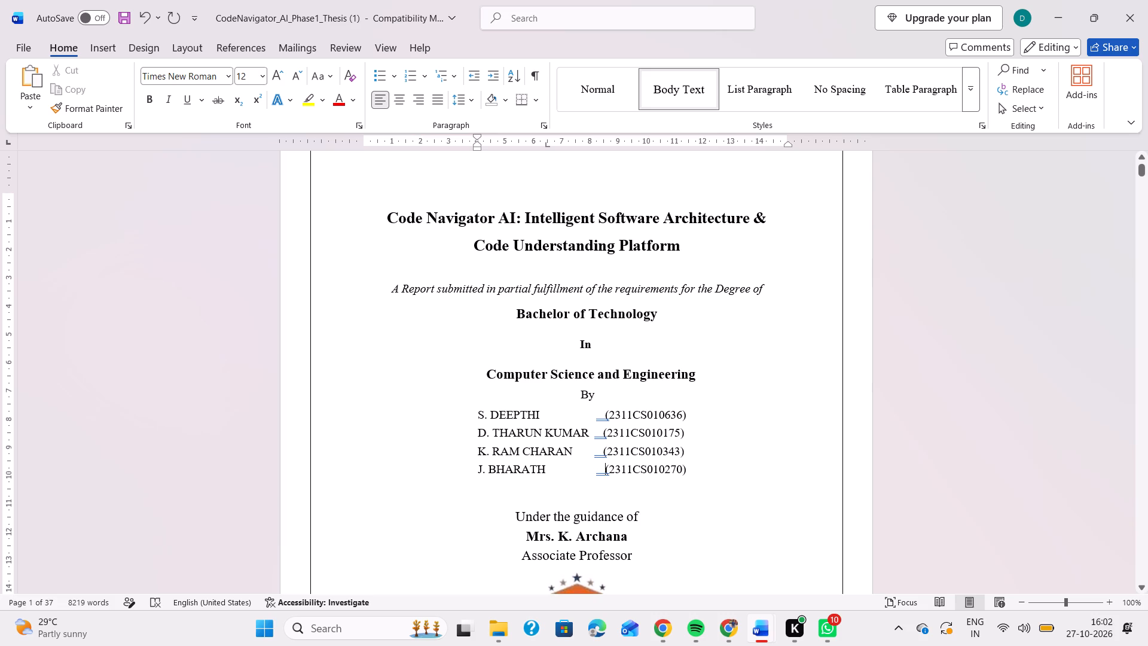
Move the left indent of the four student lines to about 4.5 on the ruler.
left_click(469, 413)
left_click_drag(469, 413, 688, 478)
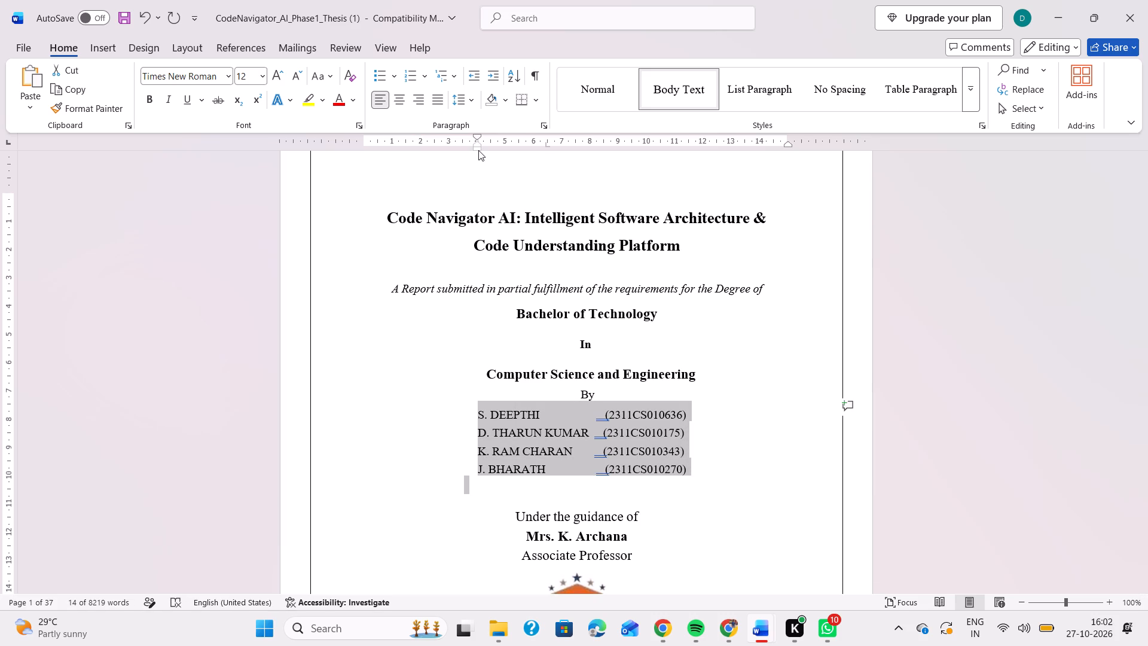
left_click_drag(477, 149, 489, 150)
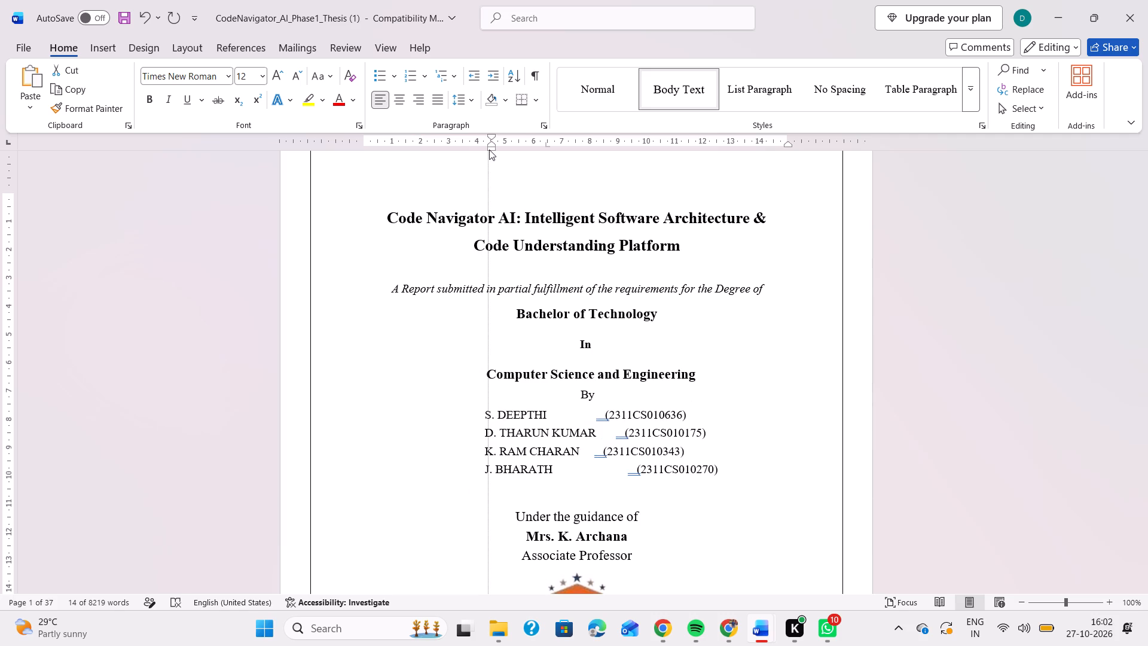
left_click_drag(489, 150, 486, 150)
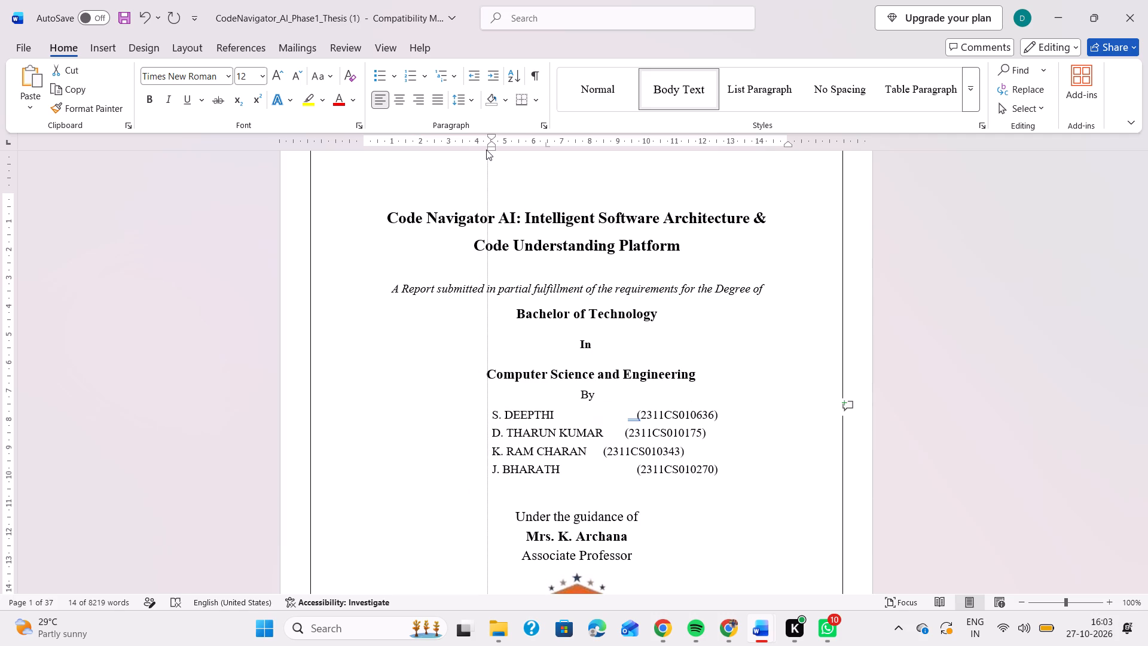
left_click_drag(486, 150, 488, 150)
left_click_drag(488, 150, 489, 150)
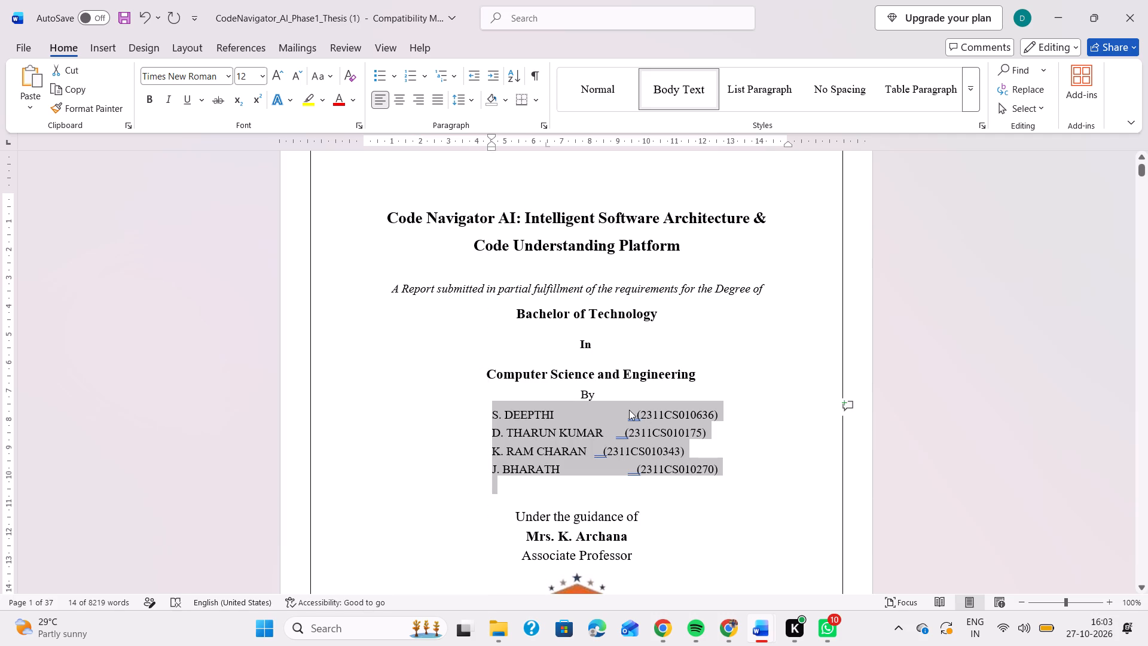
Remove four spaces before the first student's roll number to line it up with the second student's.
left_click(629, 410)
key("Right")
key("Right")
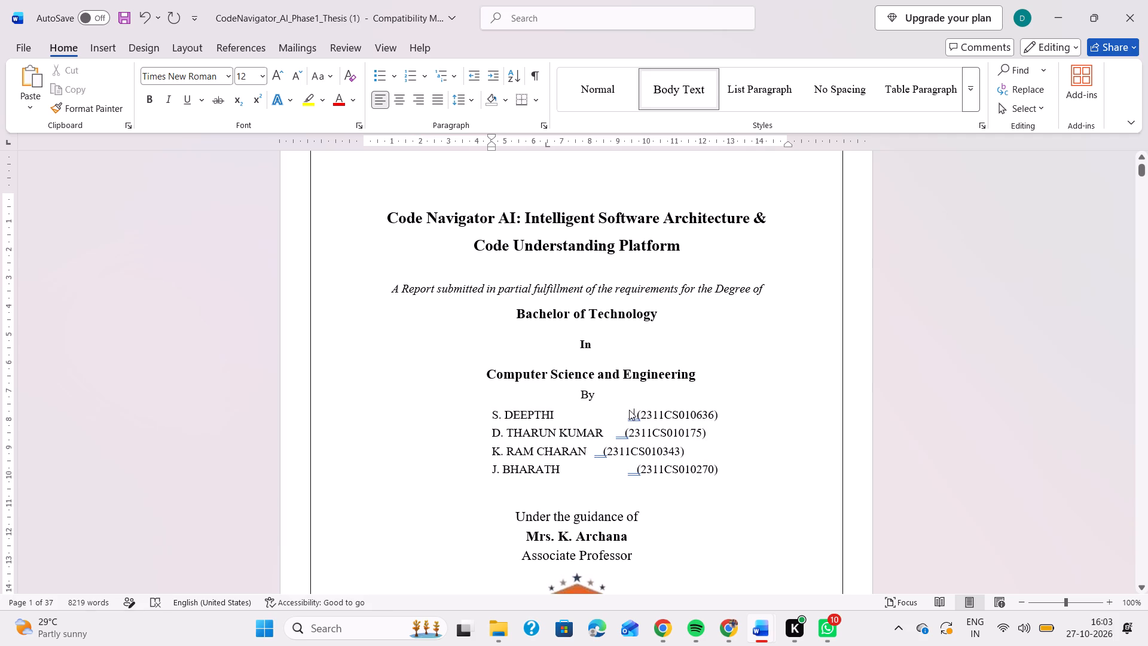
key("Right")
key("Right")
key("Left")
key("BackSpace")
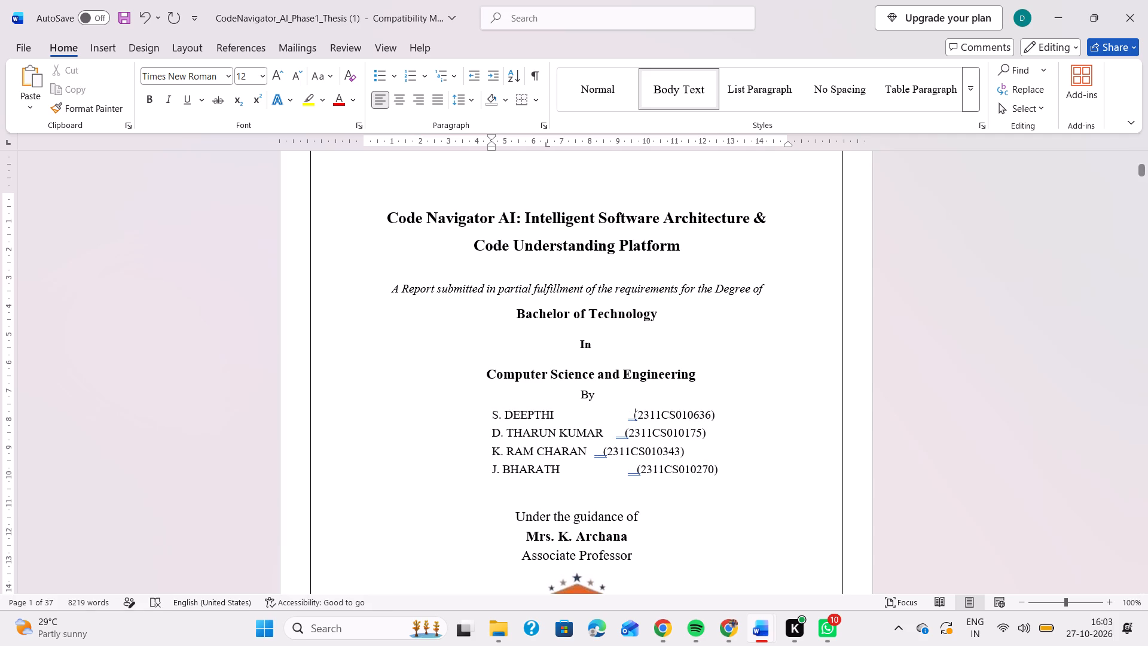
key("BackSpace")
key("BackSpace")
key("BackSpace")
Add seven spaces before the third student's roll number to line it up with the two above.
left_click(601, 451)
key("space")
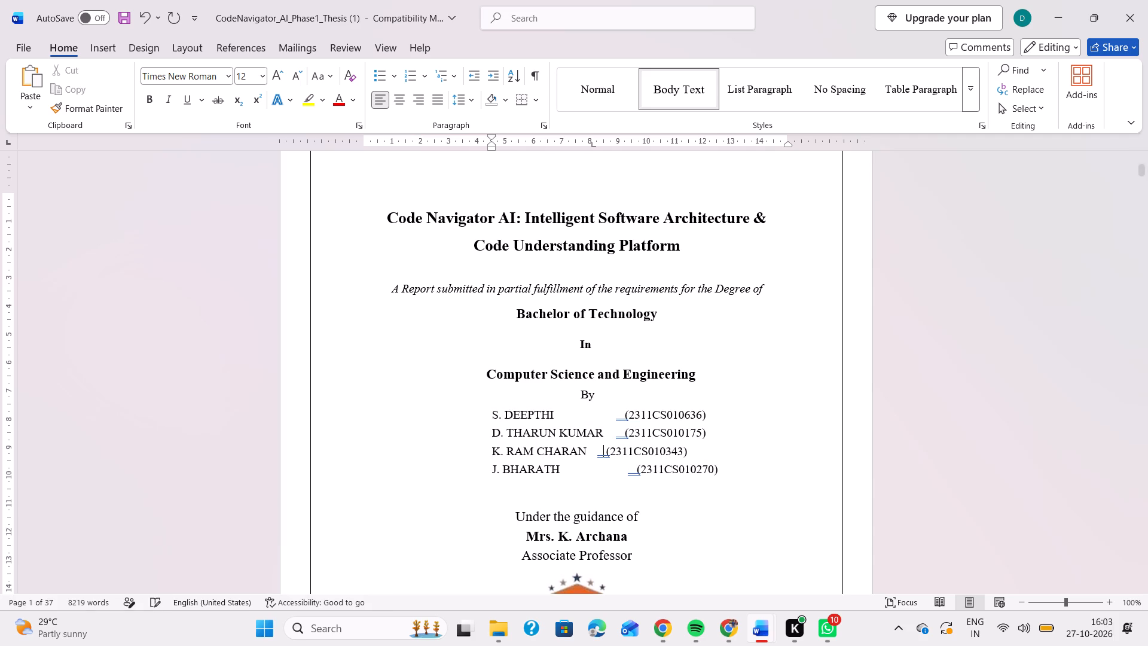
key("space")
key("space")
key("space")
key("space")
key("space")
key("space")
key("space")
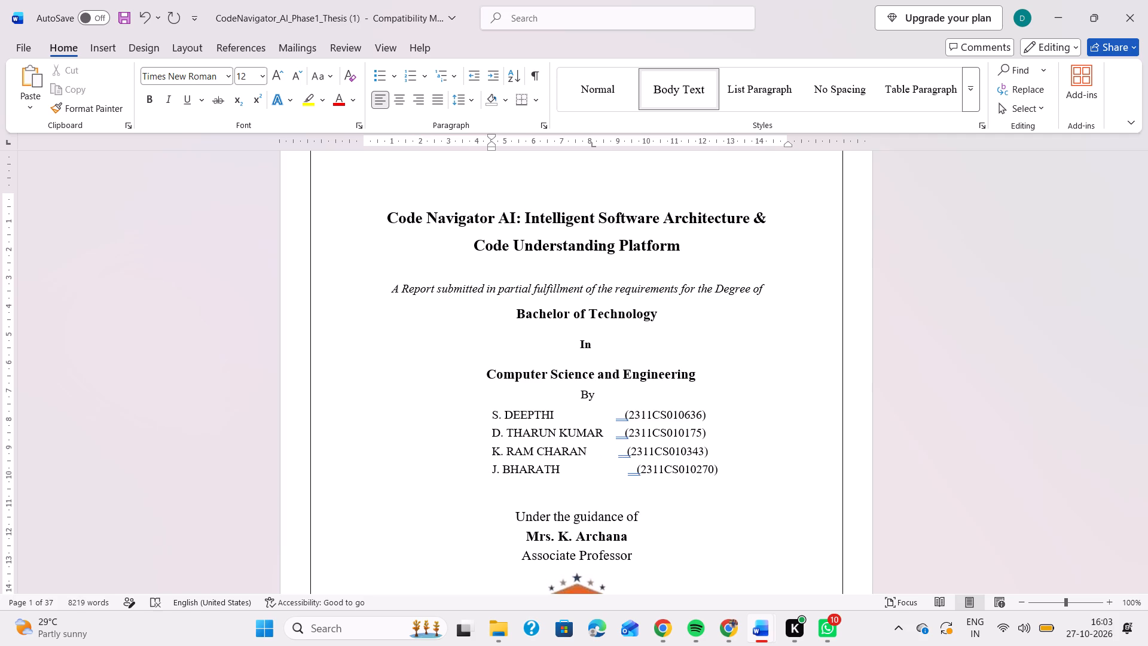
key("BackSpace")
key("Right")
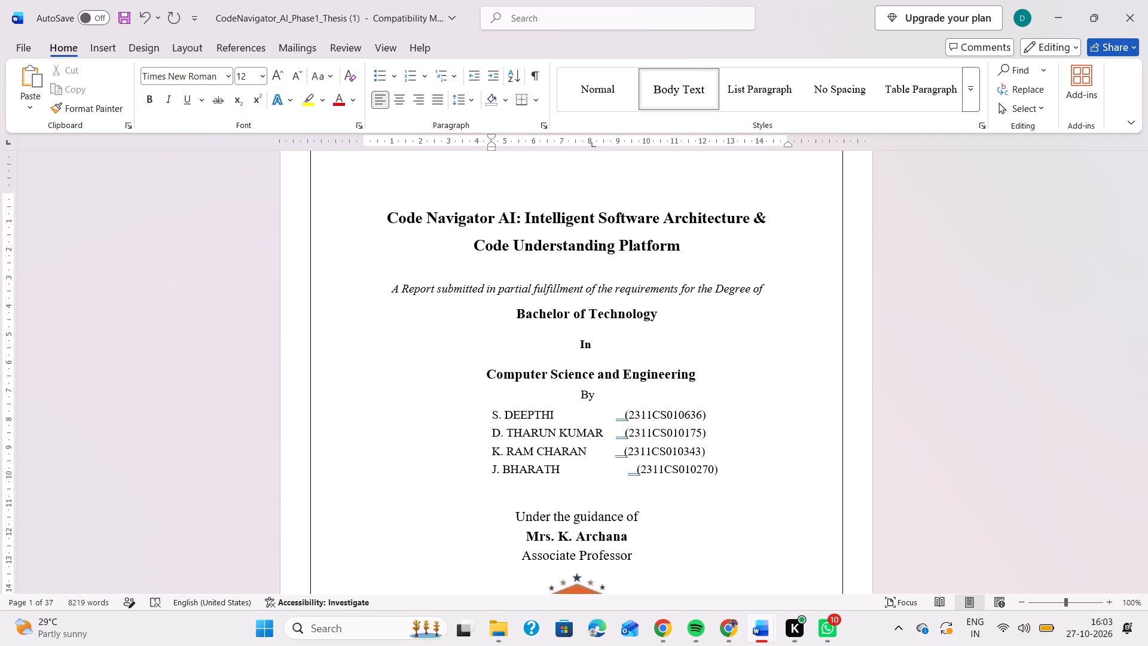
Remove four spaces before the fourth student's roll number to line it up with the others.
left_click(636, 468)
key("BackSpace")
key("BackSpace")
key("BackSpace")
key("BackSpace")
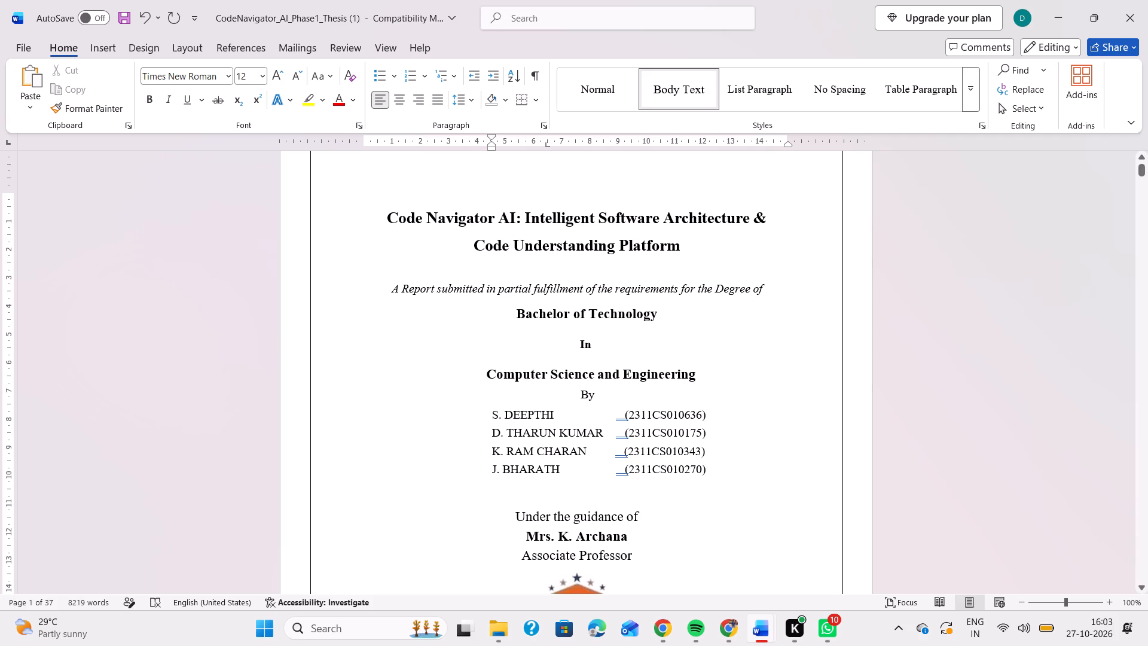
Reduce the left indent of the four student lines to about 4.25 on the ruler.
left_click(491, 409)
left_click_drag(491, 409, 701, 471)
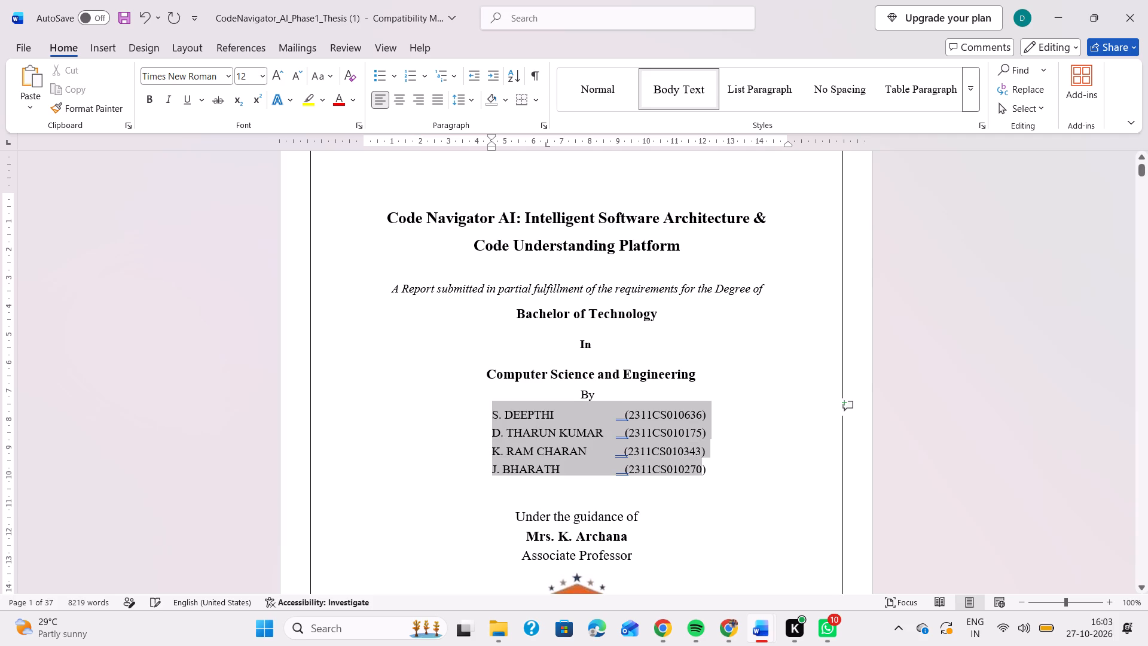
left_click_drag(701, 471, 712, 470)
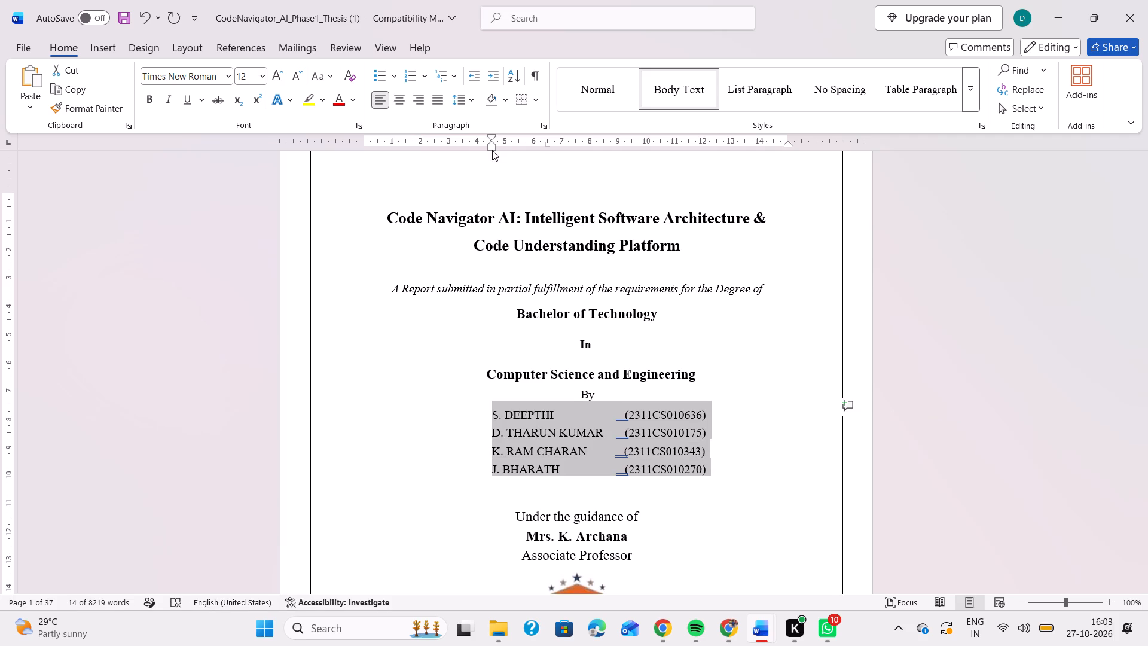
left_click_drag(492, 145, 484, 145)
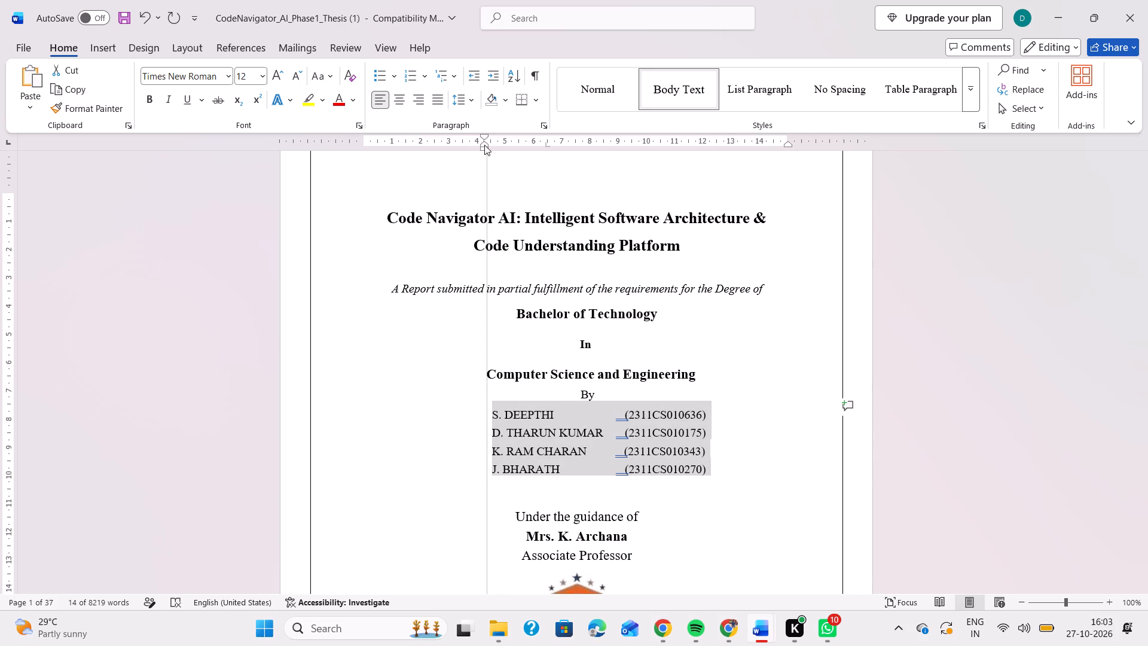
left_click_drag(484, 145, 485, 144)
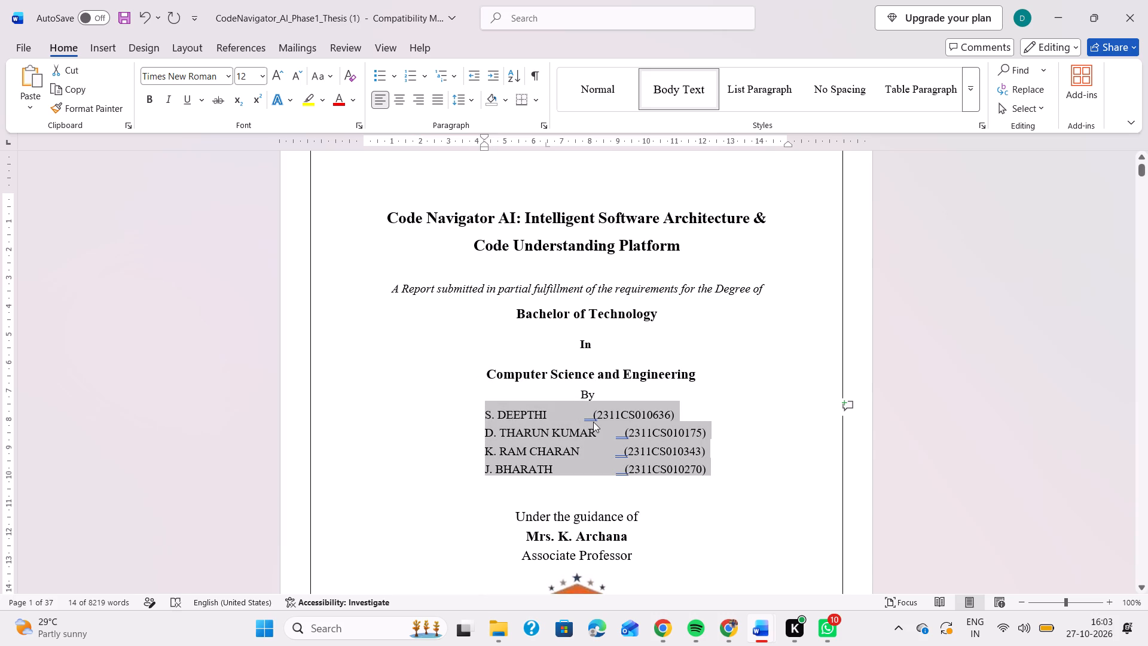
Add ten spaces before the first student's roll number to bring it back in line with the others.
left_click(590, 415)
key("space")
key("space")
key("space")
key("space")
key("space")
key("space")
key("space")
key("space")
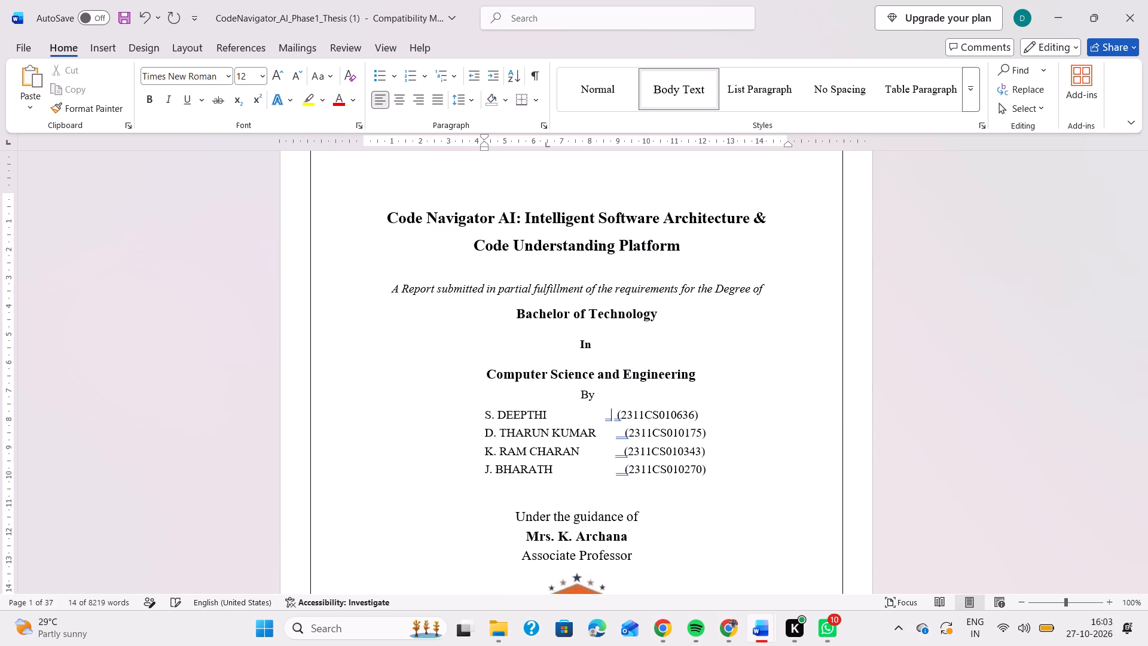
key("space")
key("space")
key("space")
key("BackSpace")
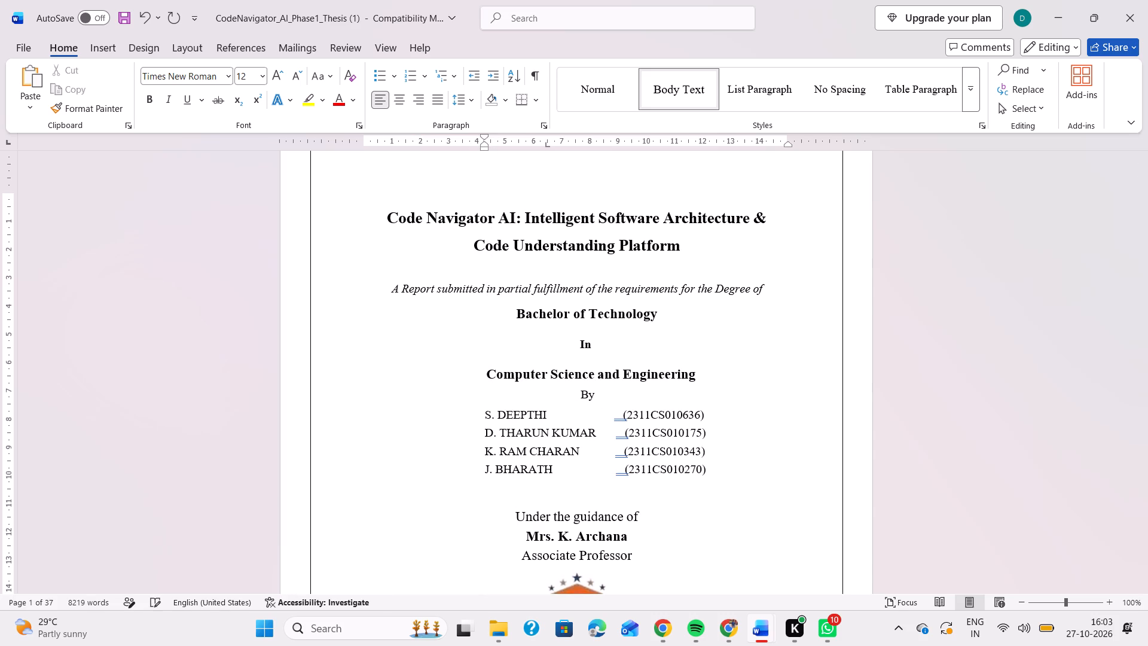
Review the layout of the title page and the certificate page that follows it.
scroll(623, 501, "down", 3)
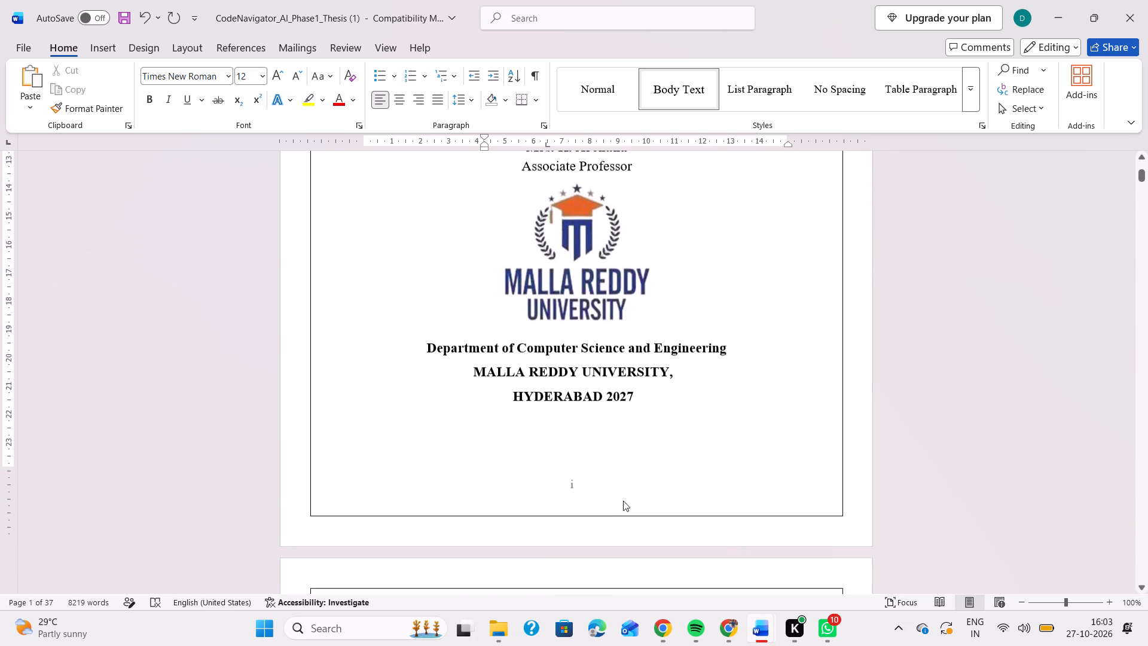
scroll(623, 501, "down", 2)
scroll(623, 501, "up", 1)
scroll(623, 501, "down", 1)
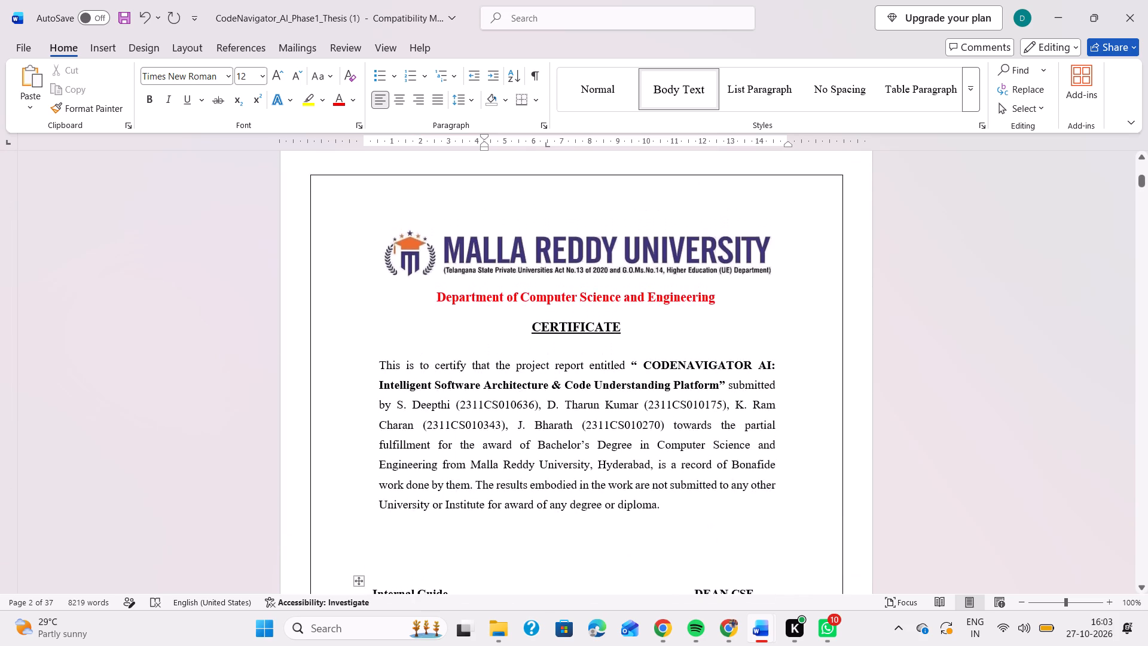
scroll(623, 501, "down", 1)
scroll(623, 501, "up", 4)
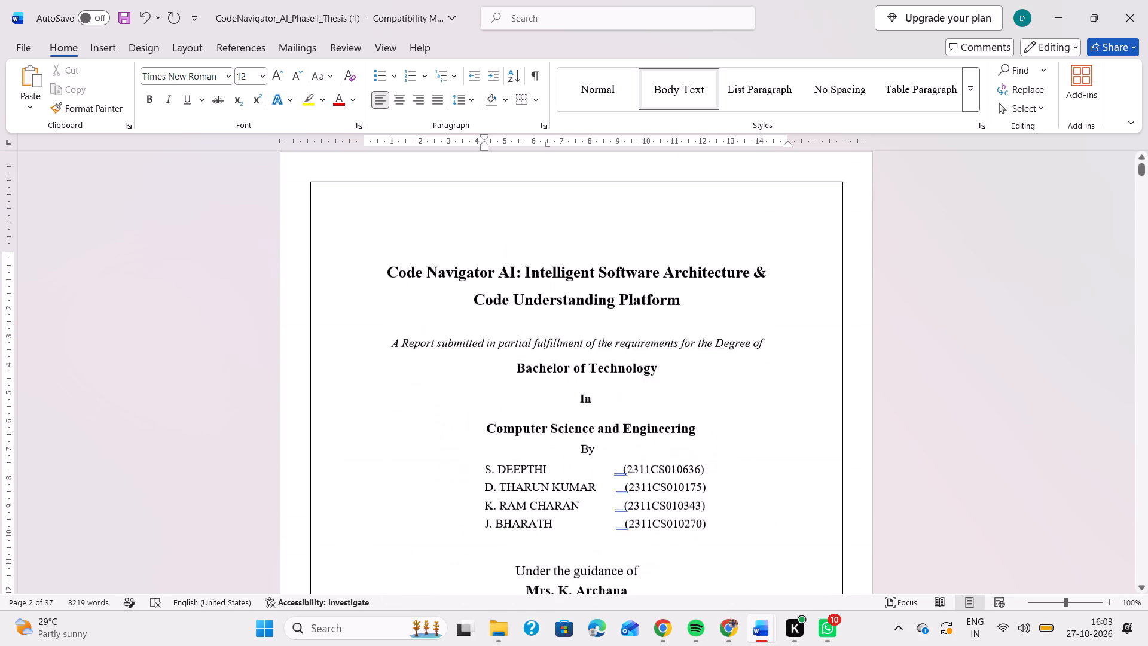
scroll(623, 501, "down", 3)
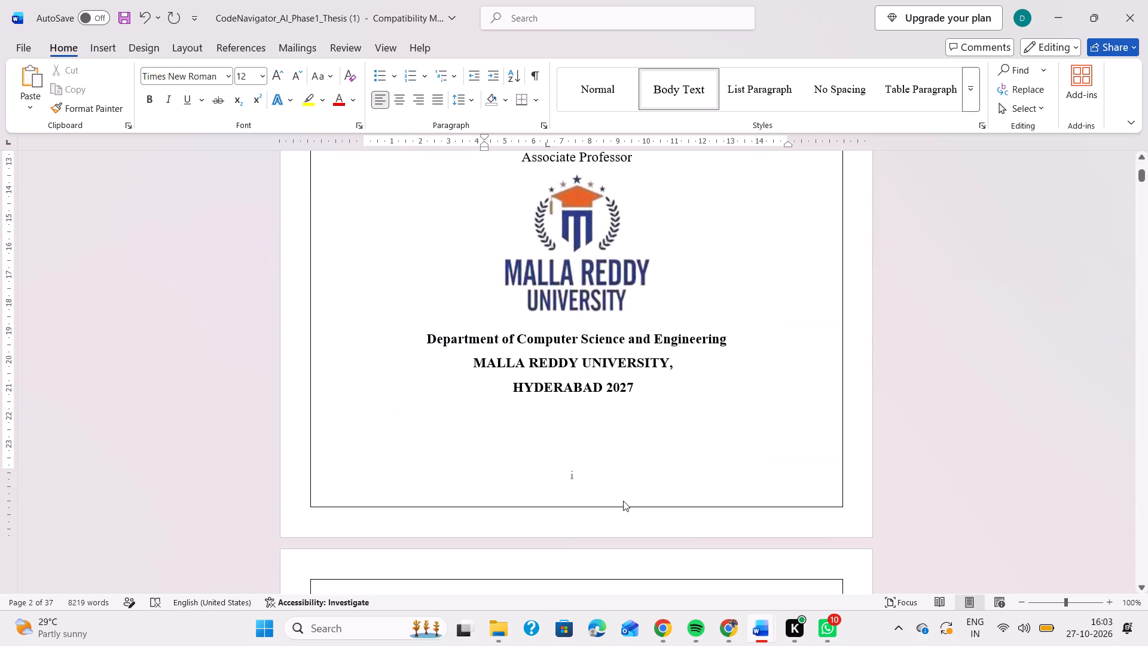
scroll(623, 501, "up", 1)
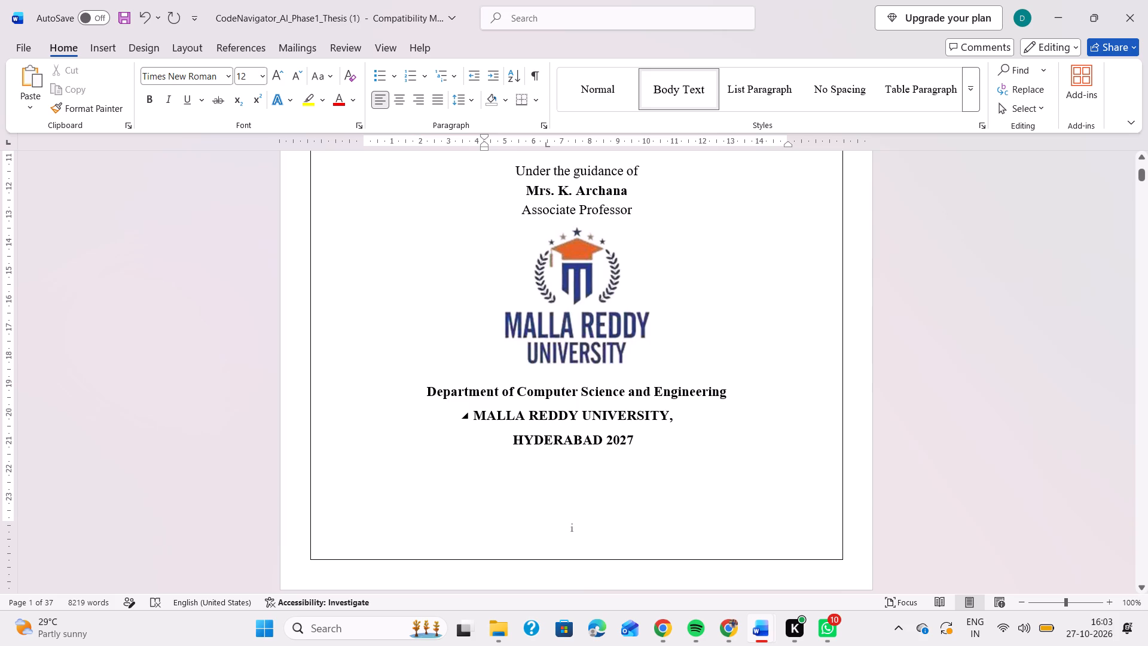
Reduce the left indent of the MALLA REDDY UNIVERSITY, HYDERABAD 2027 paragraph on the title page to about 1.5 on the ruler.
left_click(603, 438)
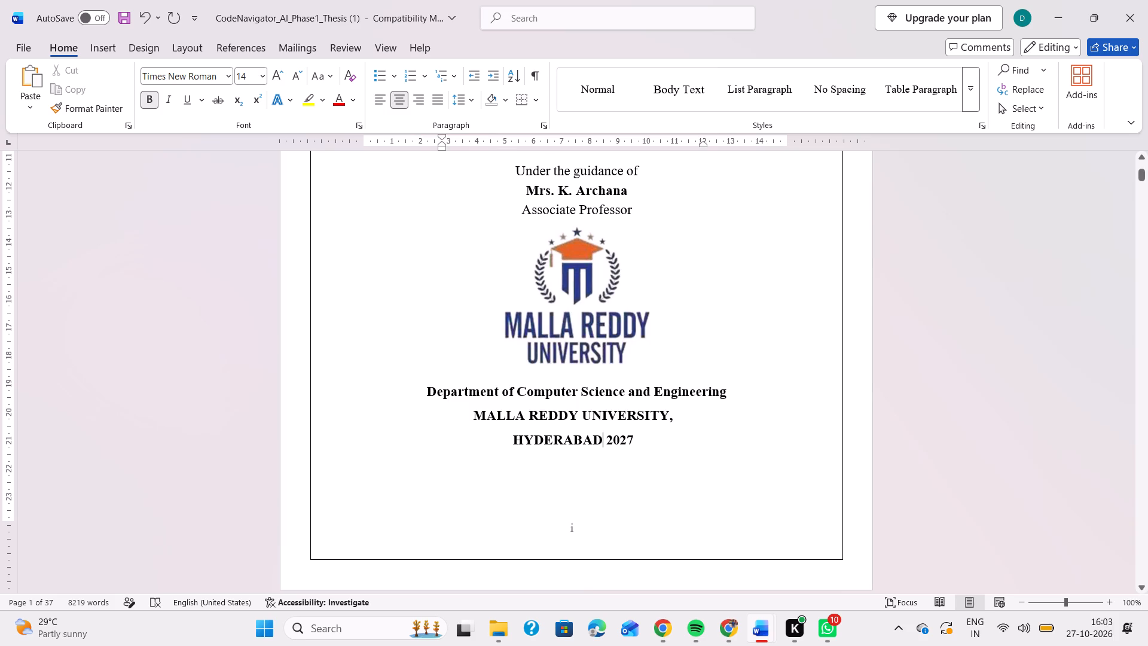
left_click(475, 416)
left_click_drag(441, 148, 411, 150)
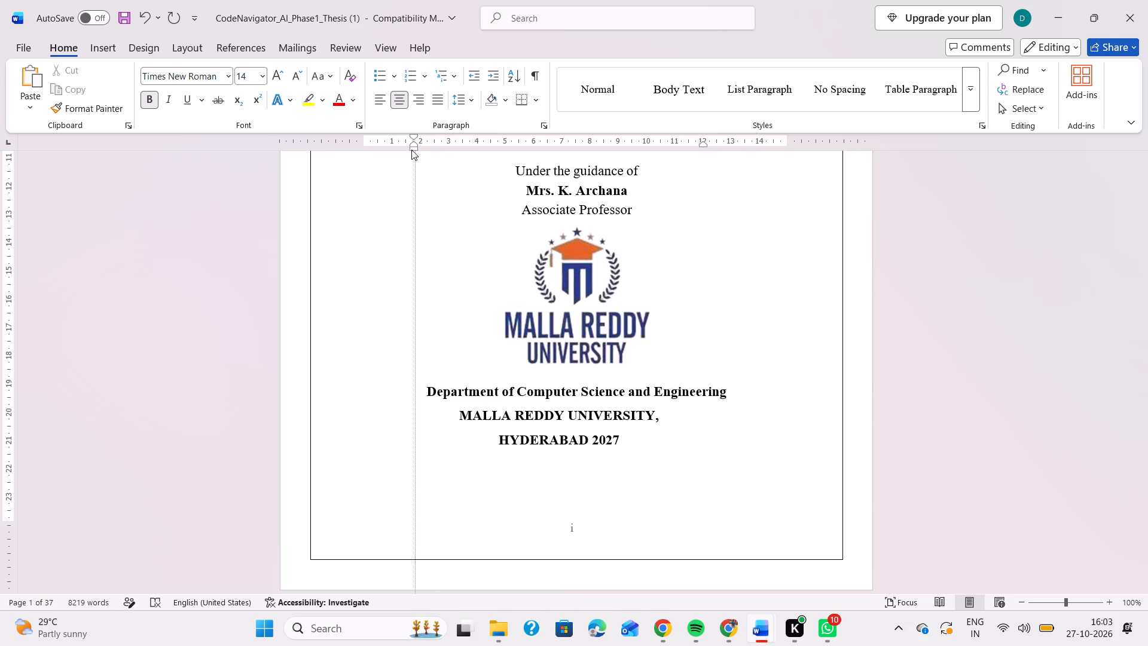
left_click_drag(411, 150, 407, 150)
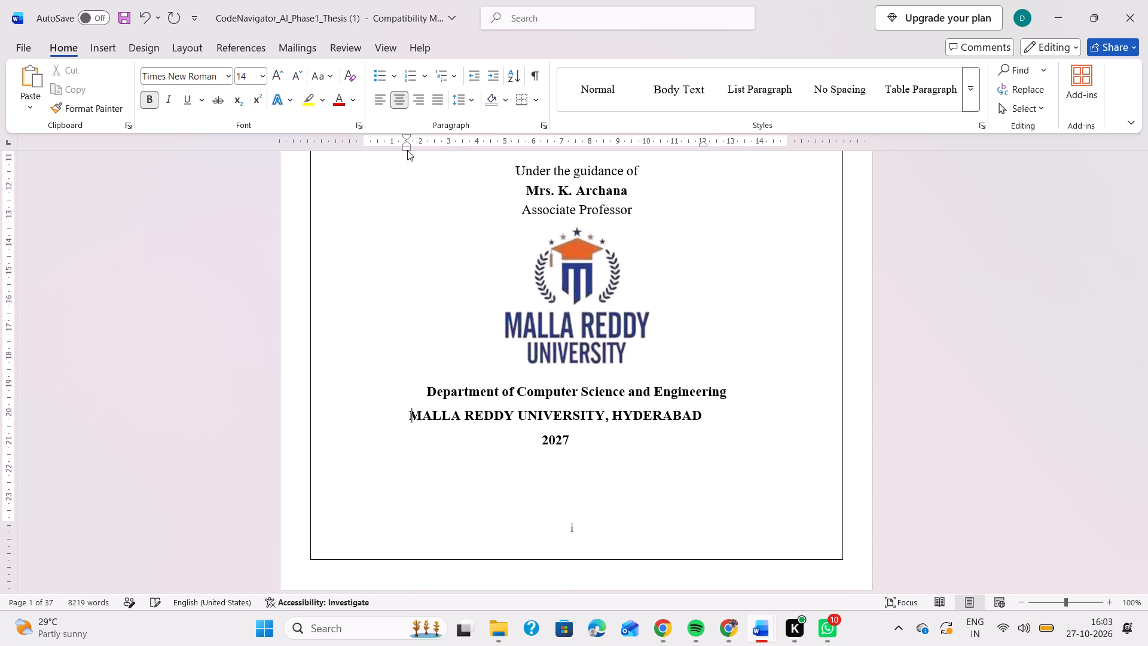
key("super+Left")
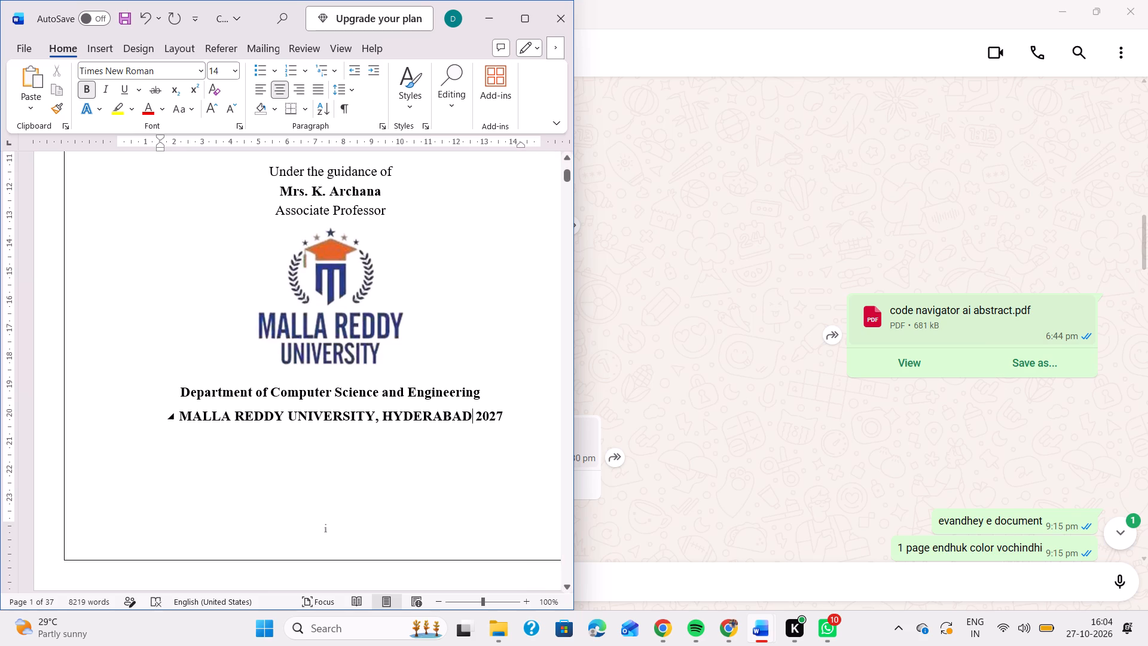
key("Right")
key("Return")
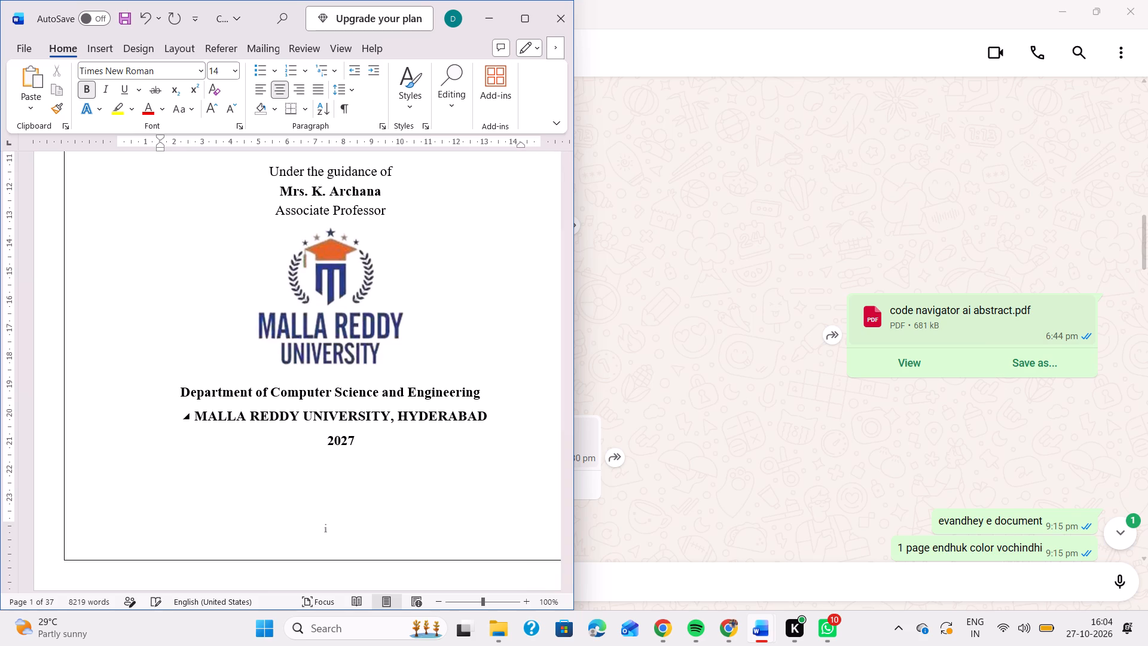
Review the layout of the title page, the certificate page and the declaration page in the full-size thesis window.
left_click(531, 26)
scroll(600, 444, "up", 2)
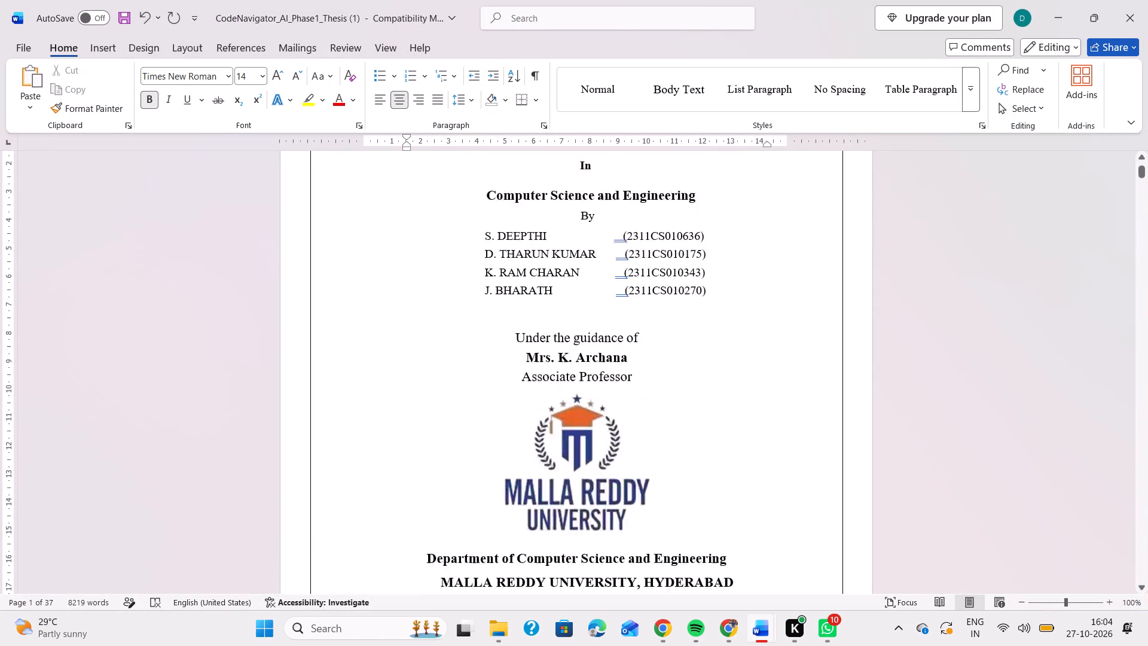
scroll(694, 455, "up", 1)
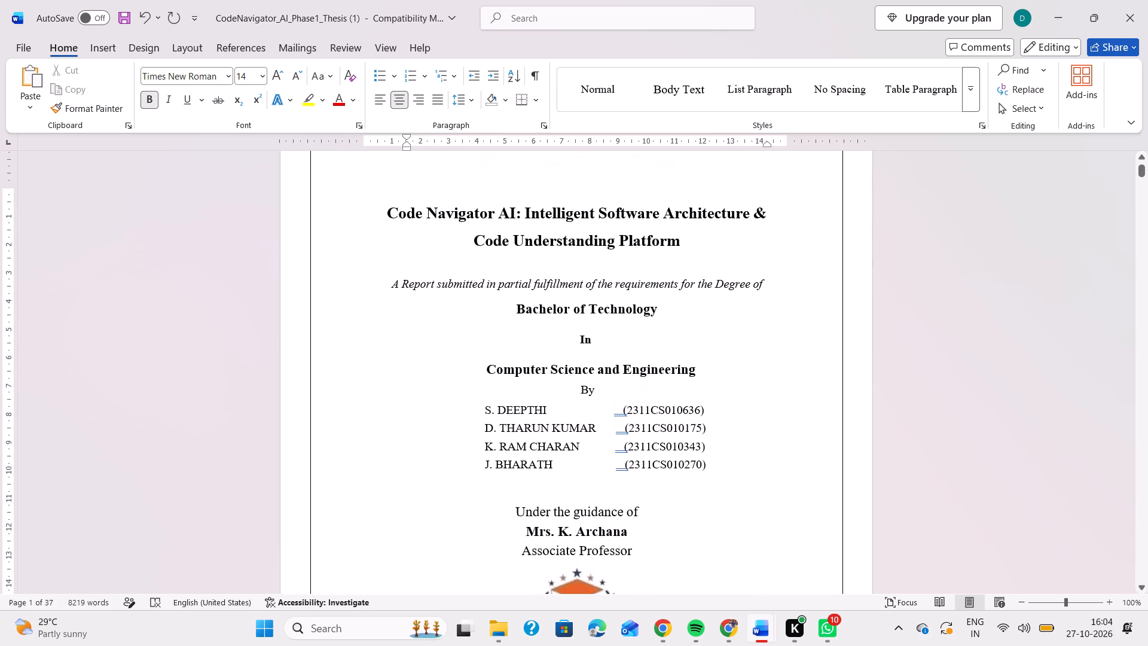
scroll(694, 455, "down", 1)
scroll(694, 455, "up", 2)
scroll(694, 455, "down", 1)
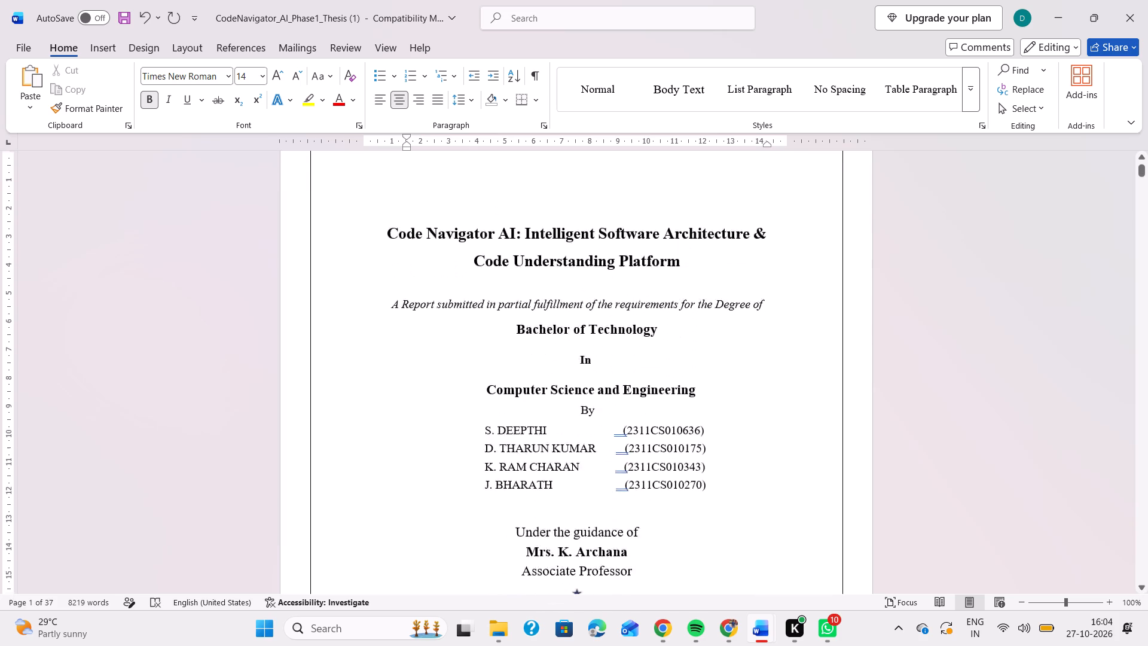
scroll(694, 455, "down", 6)
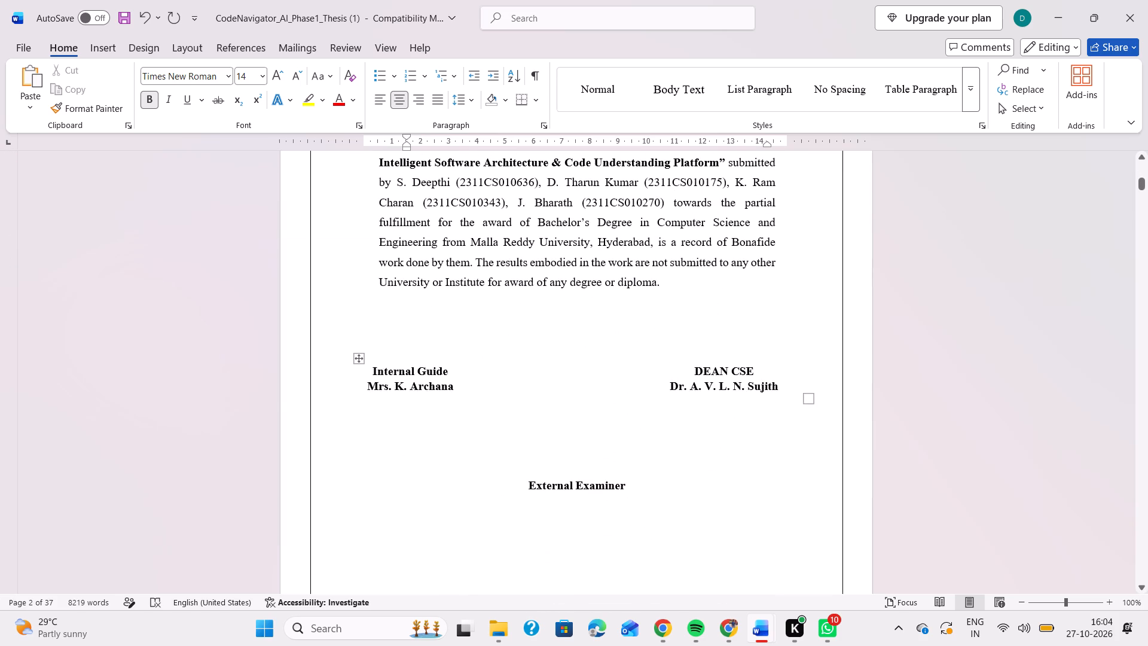
scroll(694, 455, "down", 4)
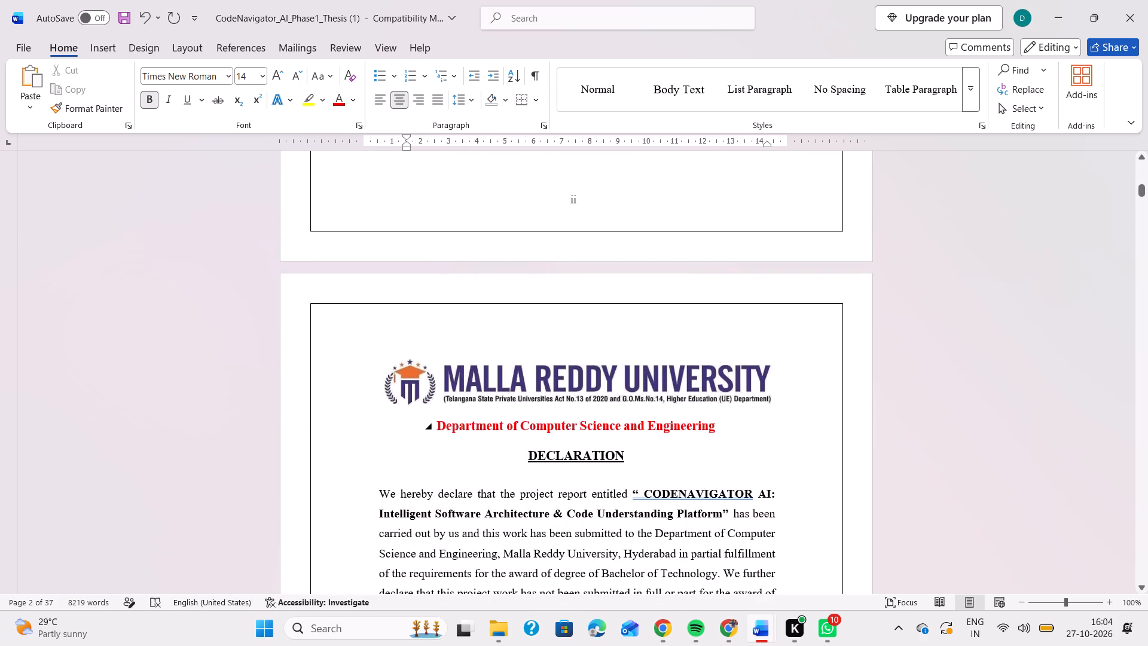
scroll(704, 415, "down", 3)
scroll(695, 379, "up", 1)
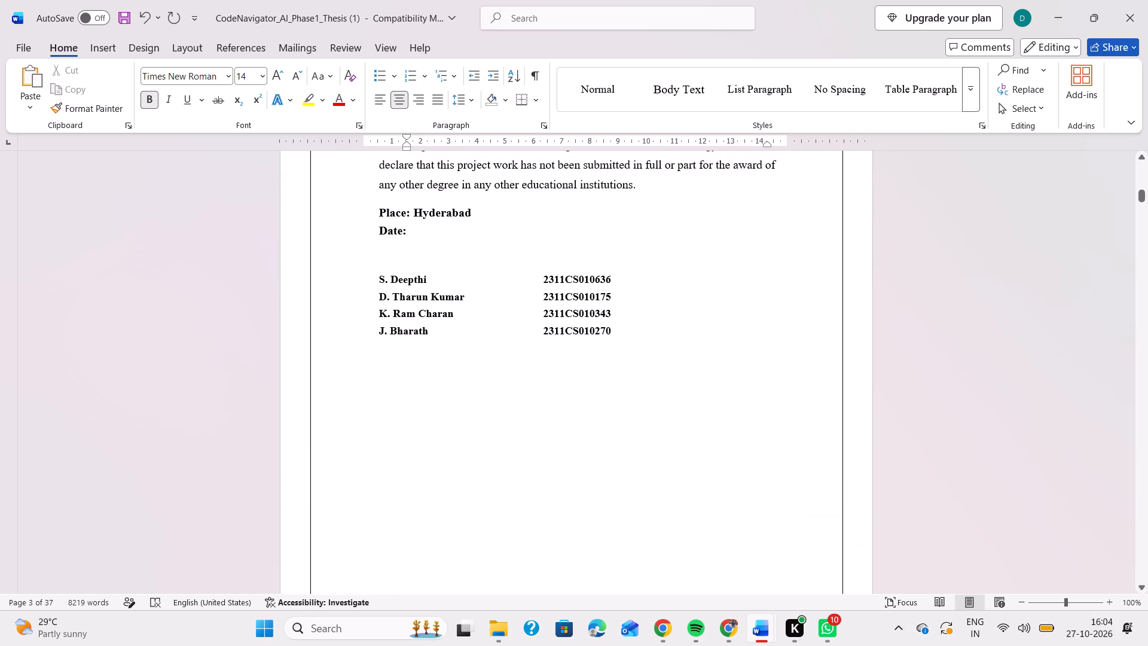
Fit the thesis window to half the screen to place a second window beside it for comparison.
key("super+Left")
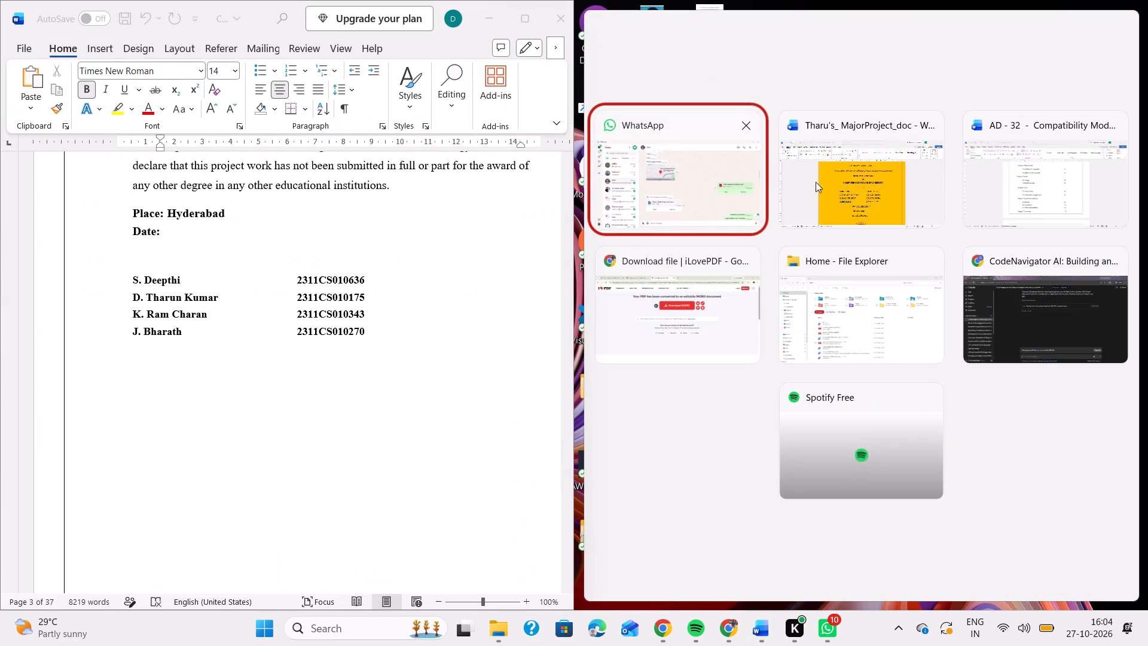
Place the reference major project report in the free half of the screen beside the thesis.
left_click(836, 179)
Compare the thesis title page with the reference report's cover and title page, especially the student lines.
scroll(798, 384, "down", 4)
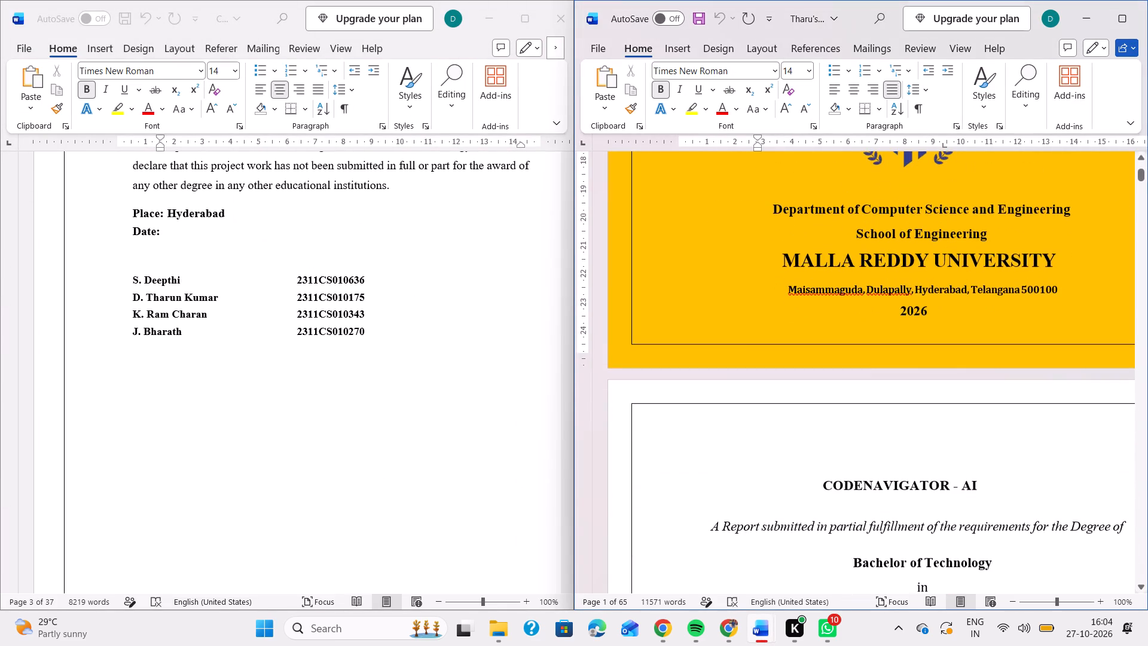
scroll(784, 416, "up", 3)
scroll(372, 359, "up", 8)
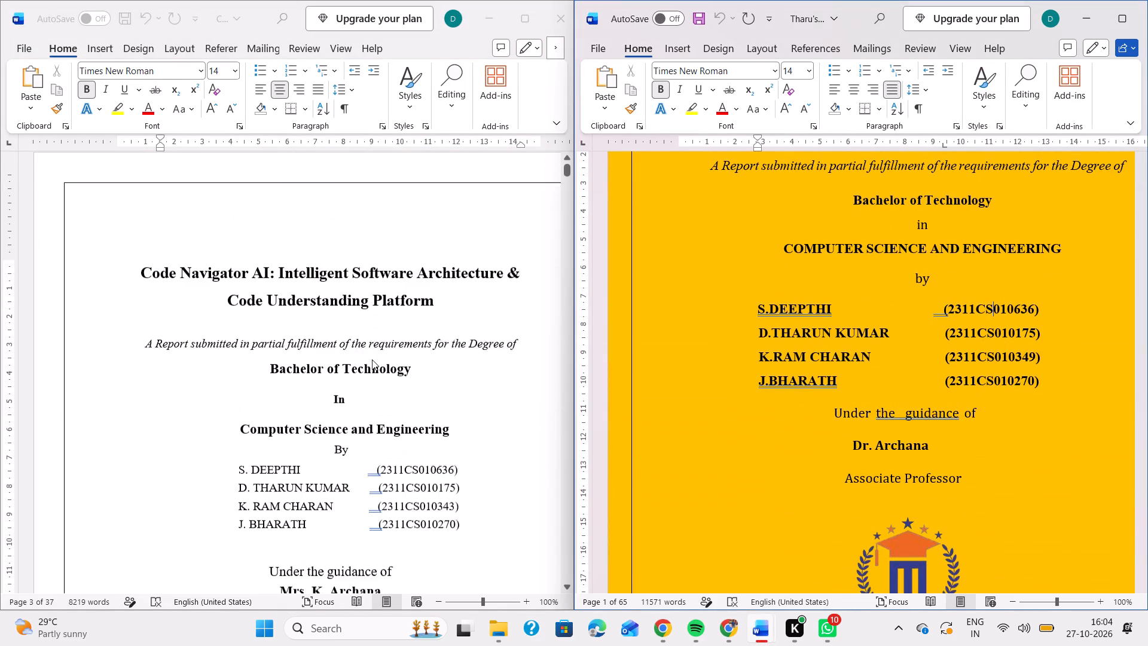
scroll(372, 359, "down", 1)
scroll(746, 361, "up", 1)
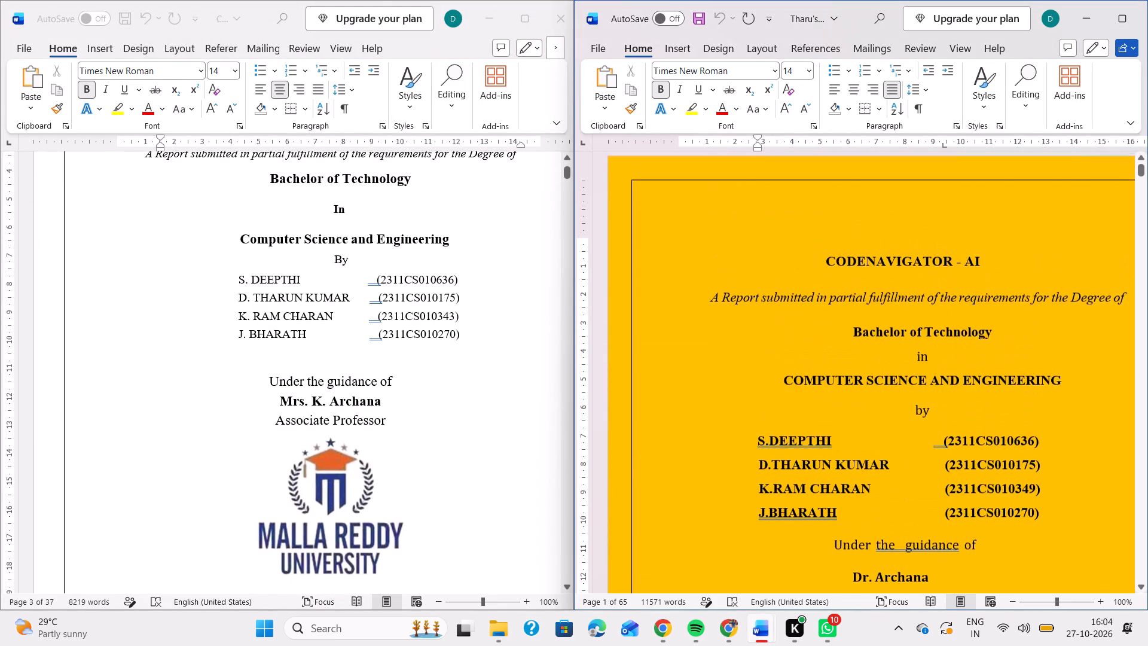
scroll(746, 361, "down", 7)
scroll(787, 339, "up", 2)
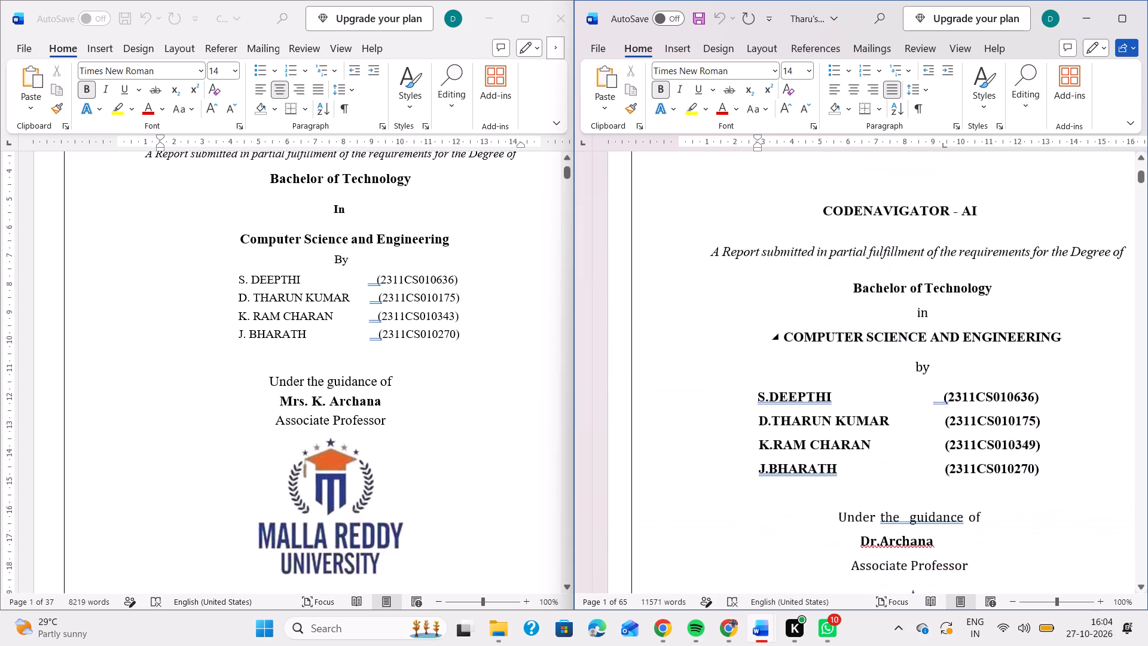
Make the four student name and roll number lines on the thesis title page bold.
left_click(232, 274)
left_click_drag(233, 273, 356, 325)
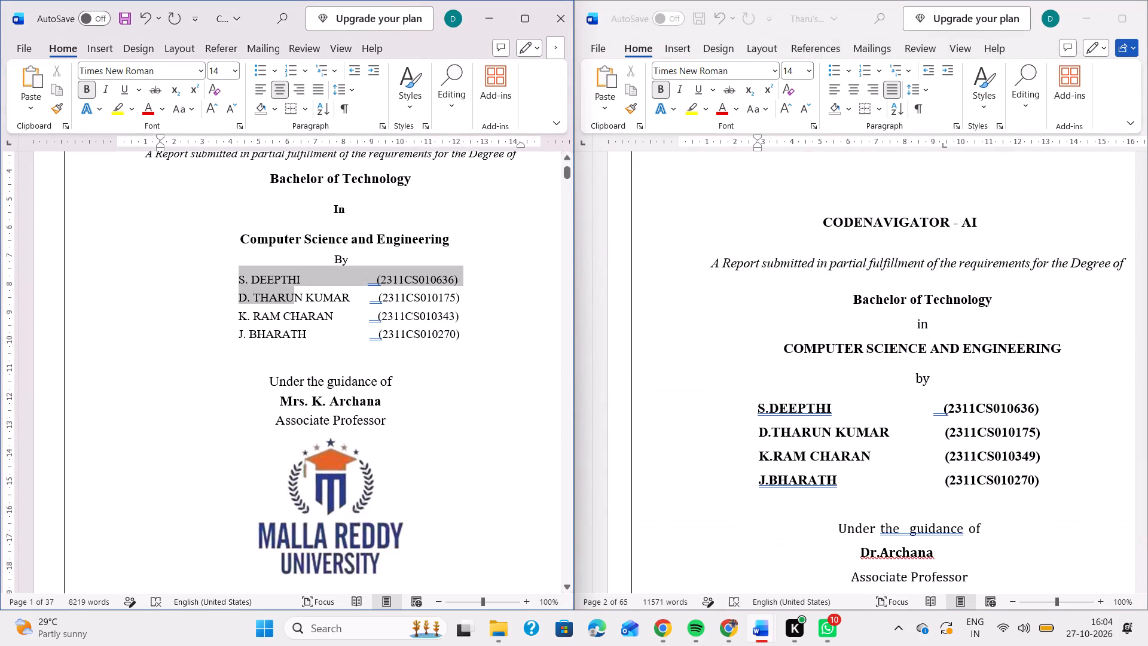
left_click_drag(356, 325, 458, 340)
left_click(471, 316)
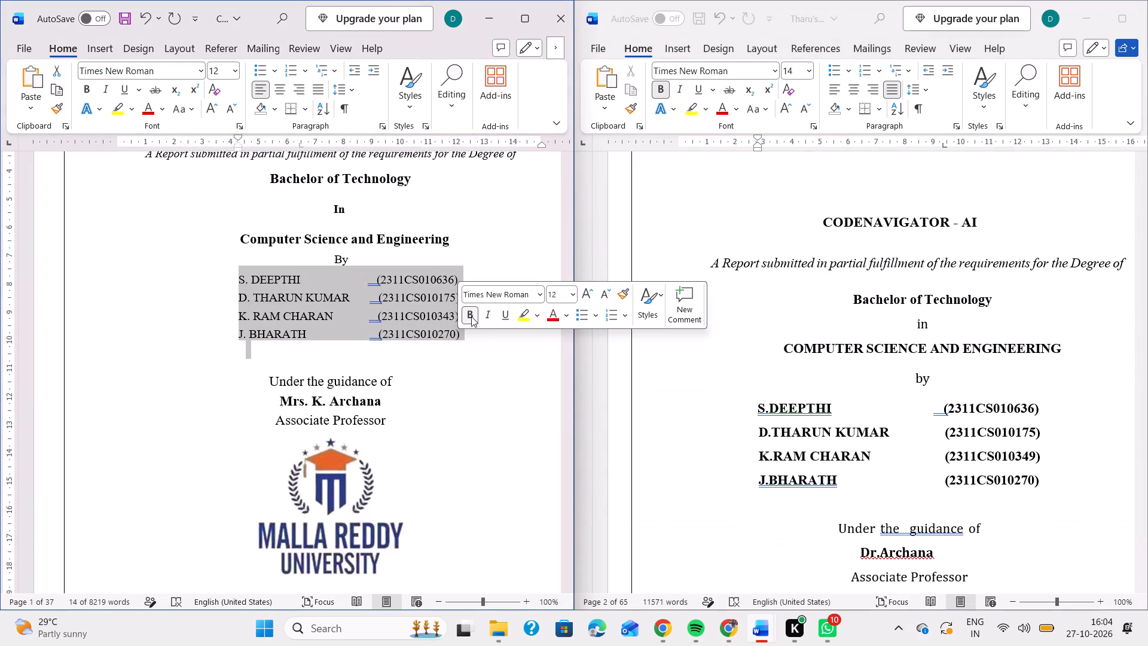
Delete ten spaces before the first student's roll number so it lines up with the roll numbers below.
left_click(405, 290)
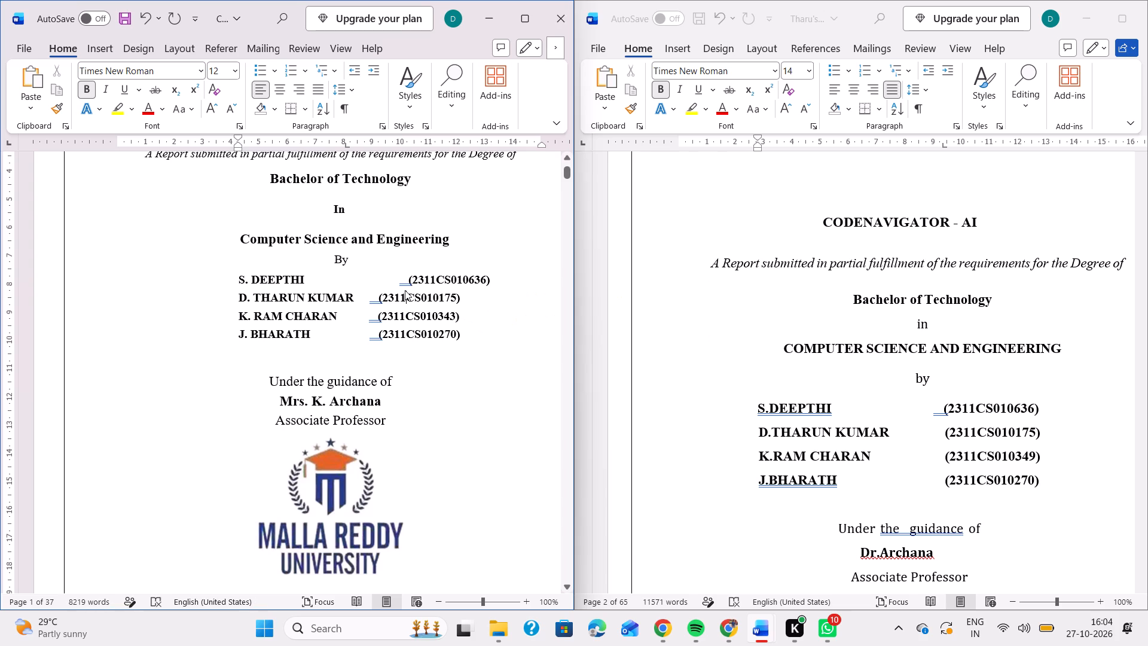
left_click(405, 279)
key("Right")
key("BackSpace")
key("BackSpace")
key("BackSpace")
key("BackSpace")
key("BackSpace")
key("BackSpace")
key("BackSpace")
key("BackSpace")
key("BackSpace")
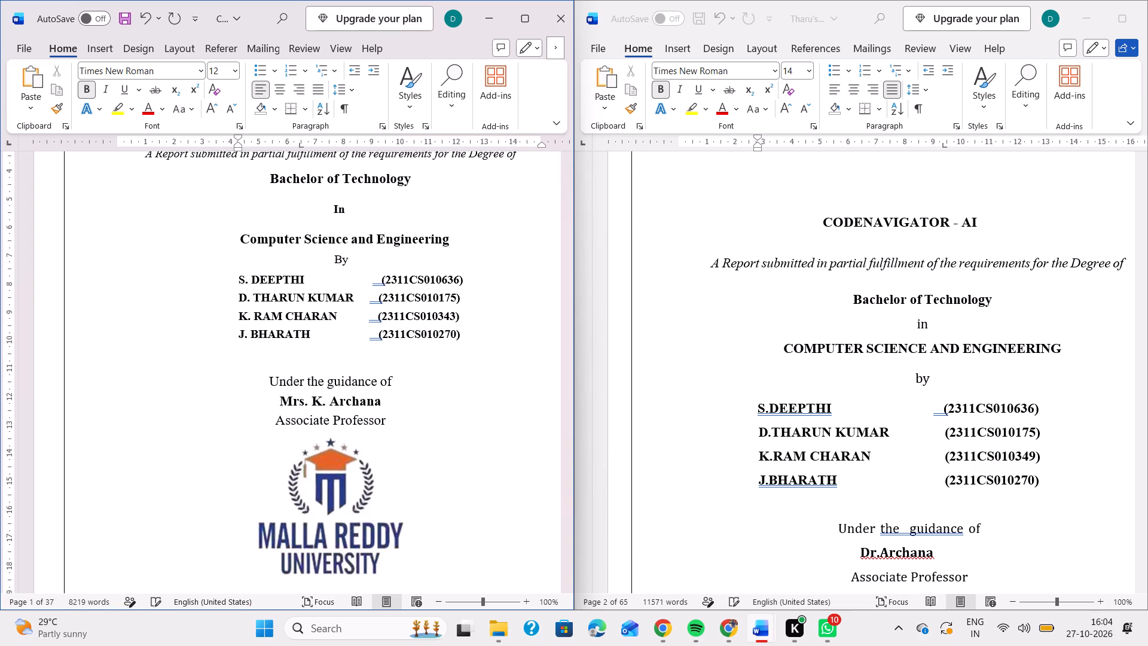
key("BackSpace")
Change "By" above the student names on the thesis title page to lowercase "by", matching the reference report.
scroll(848, 400, "down", 1)
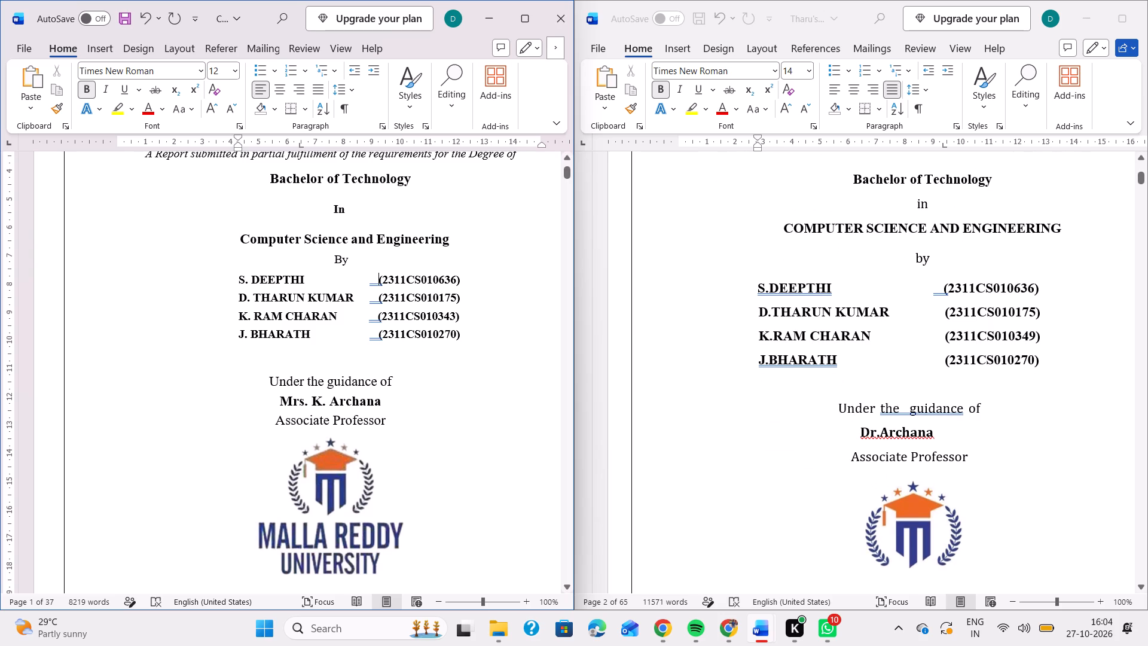
left_click(340, 262)
key("BackSpace")
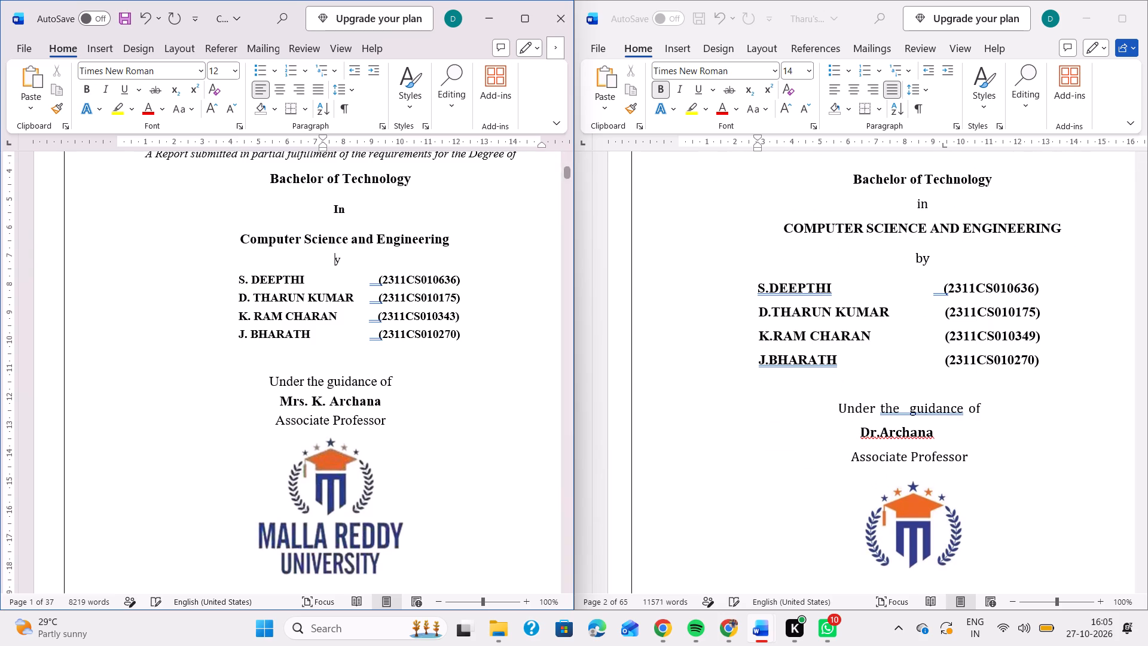
key("b")
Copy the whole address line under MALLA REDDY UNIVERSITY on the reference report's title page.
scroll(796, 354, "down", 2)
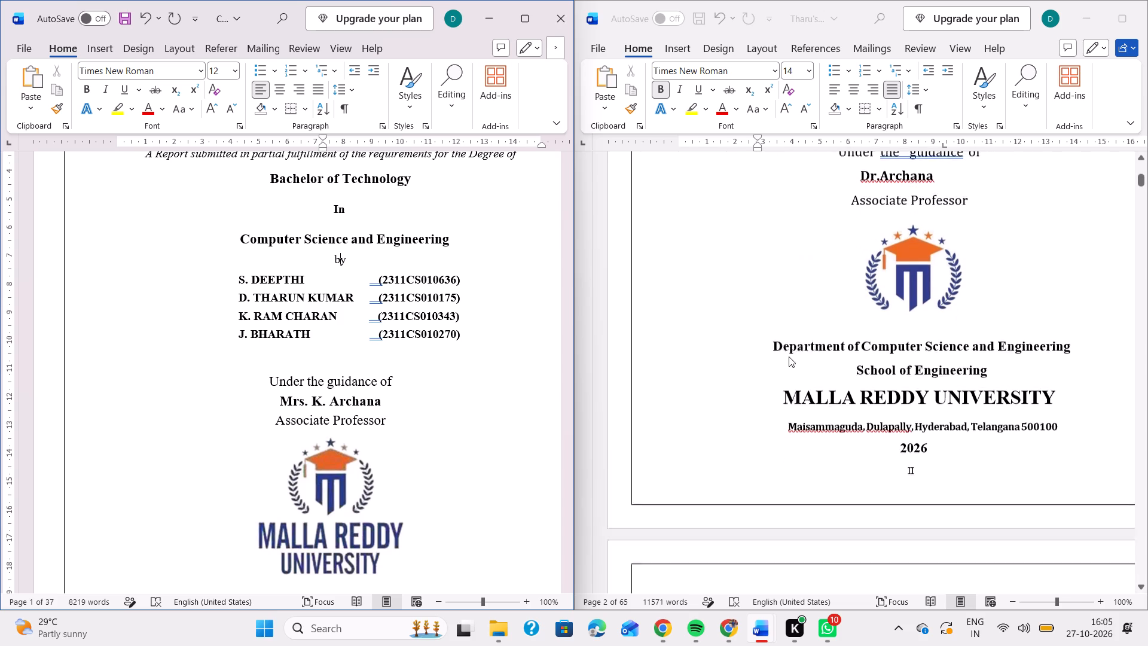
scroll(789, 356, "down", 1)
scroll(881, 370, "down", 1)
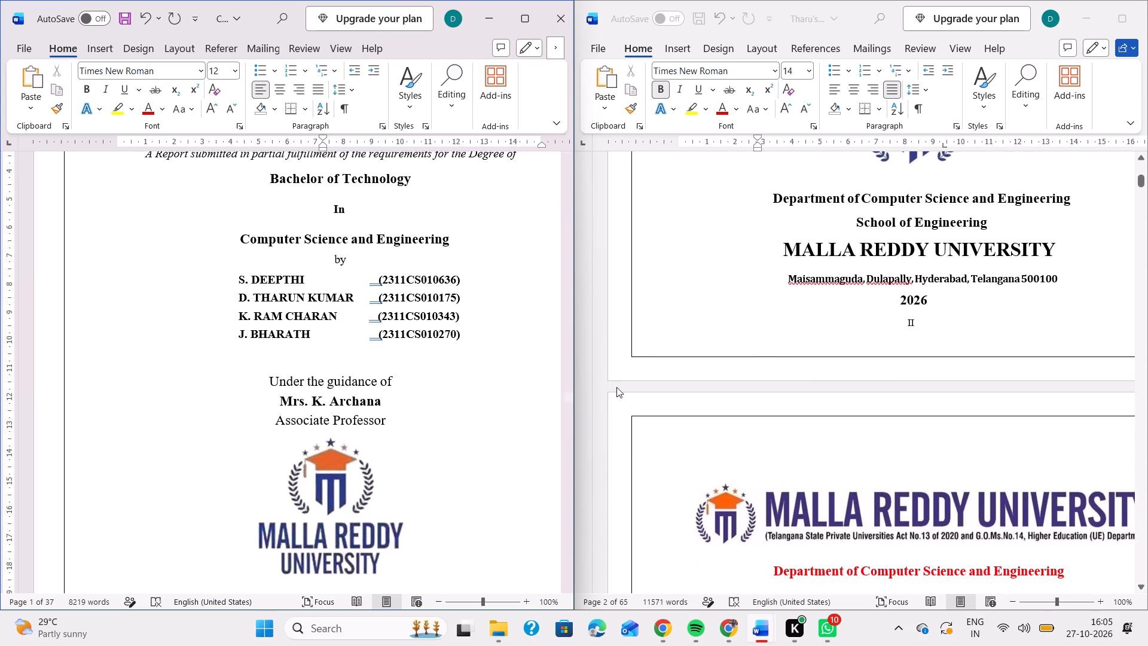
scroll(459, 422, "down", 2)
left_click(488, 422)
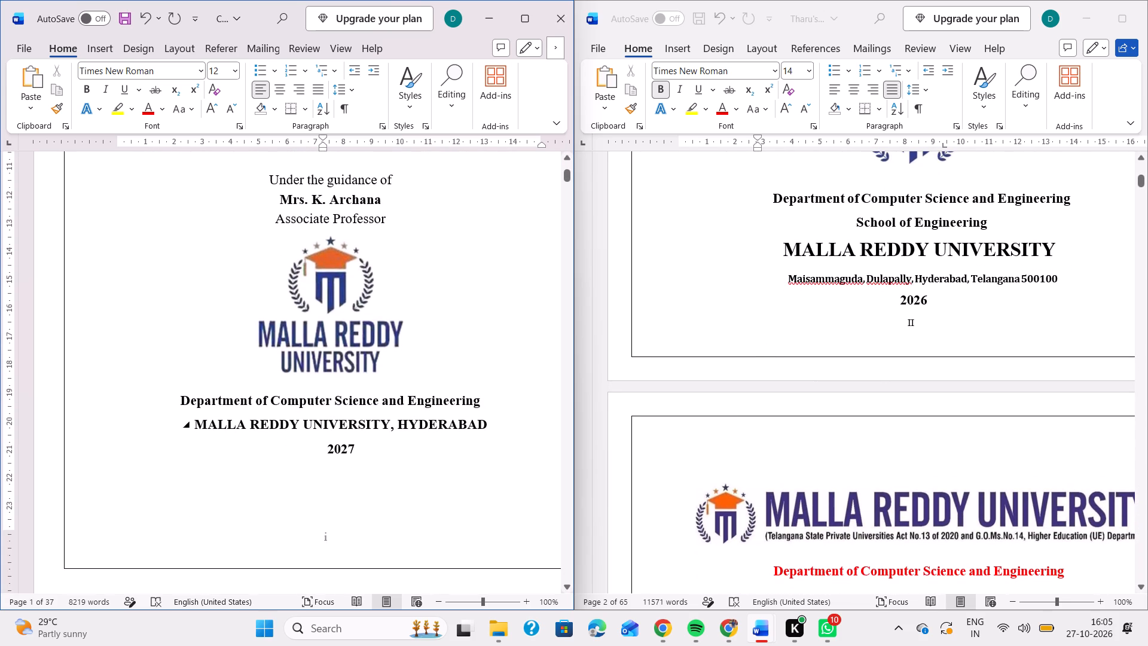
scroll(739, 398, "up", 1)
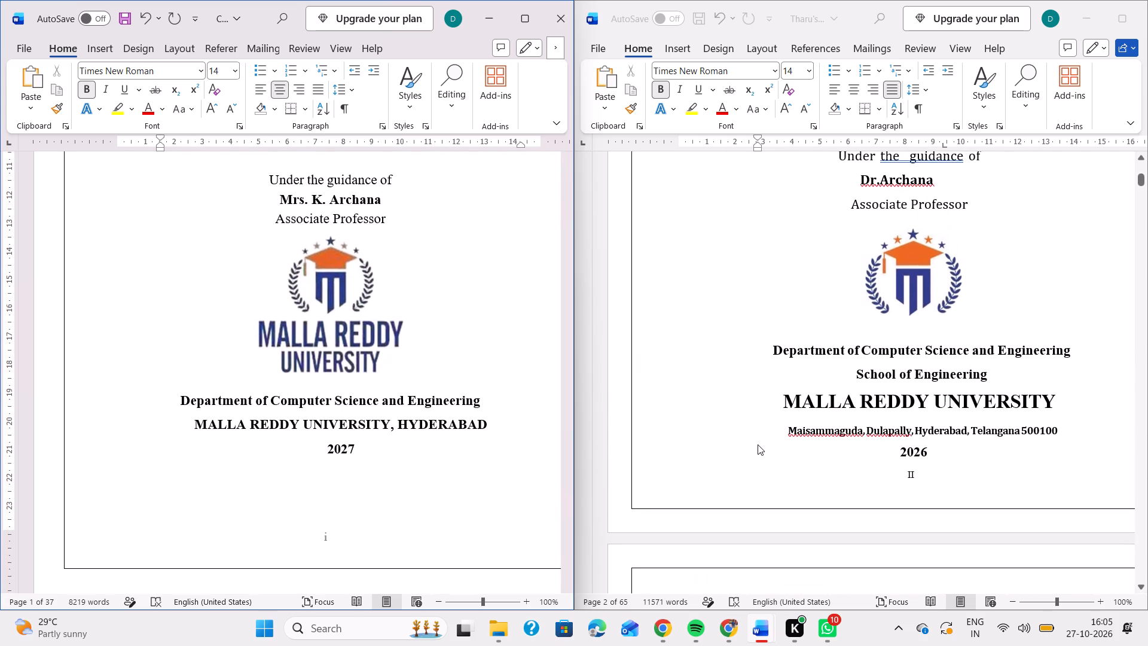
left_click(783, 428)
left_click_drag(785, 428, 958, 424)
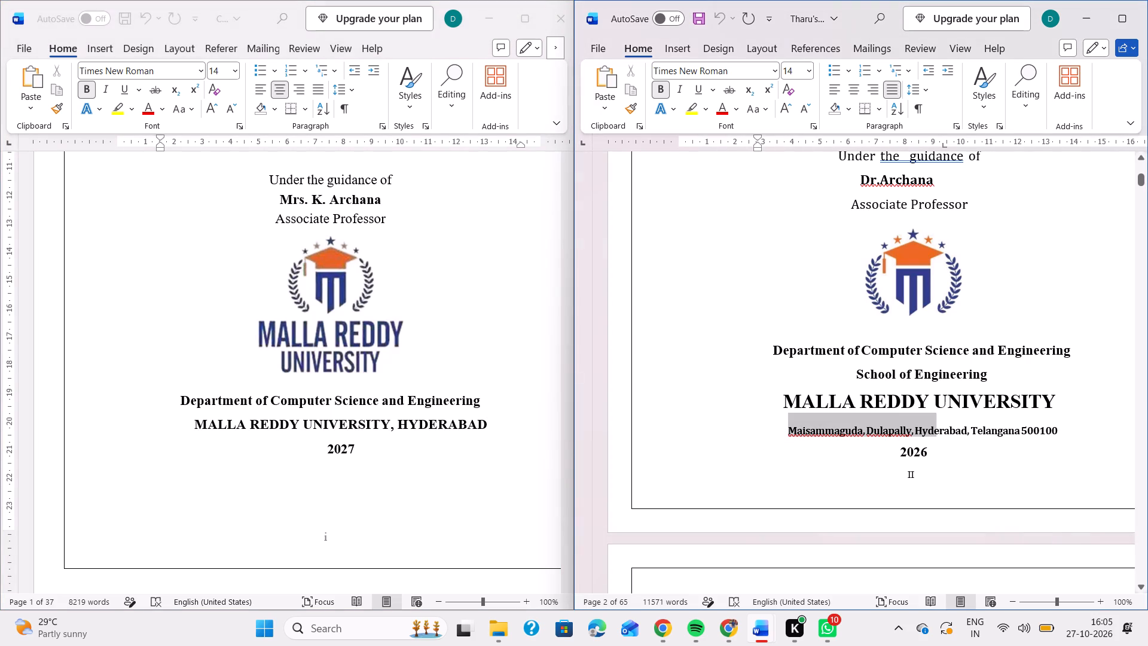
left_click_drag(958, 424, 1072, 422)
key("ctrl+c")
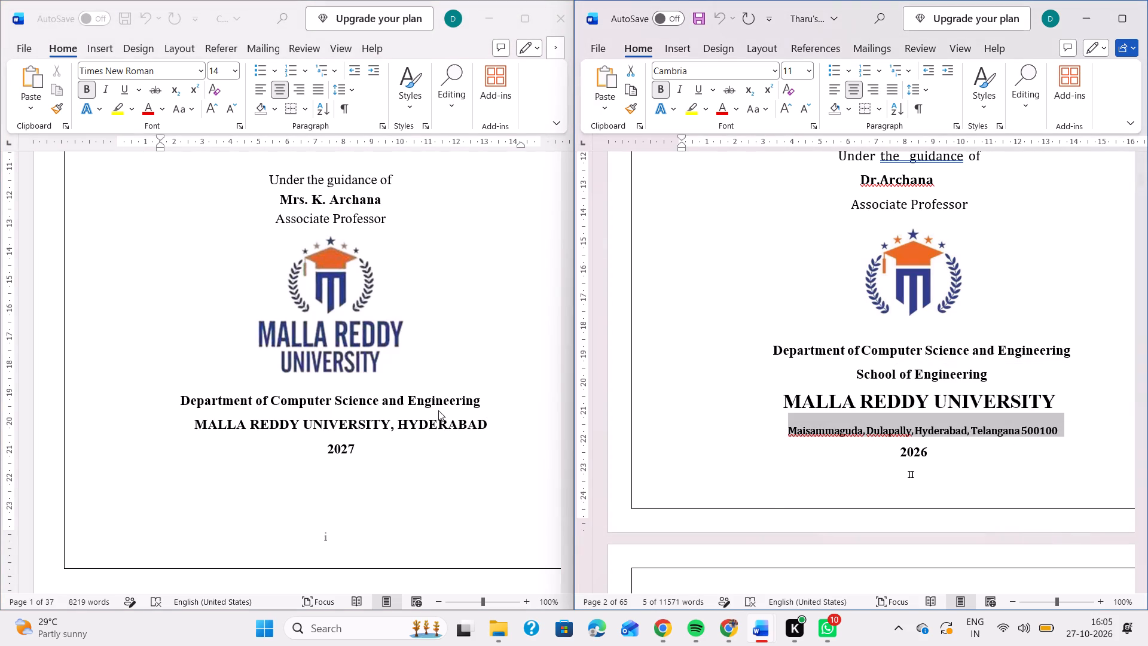
Narrow the thesis's Department of Computer Science and Engineering line with left and right indent markers at about 3.25 and 11.75 cm.
left_click(418, 393)
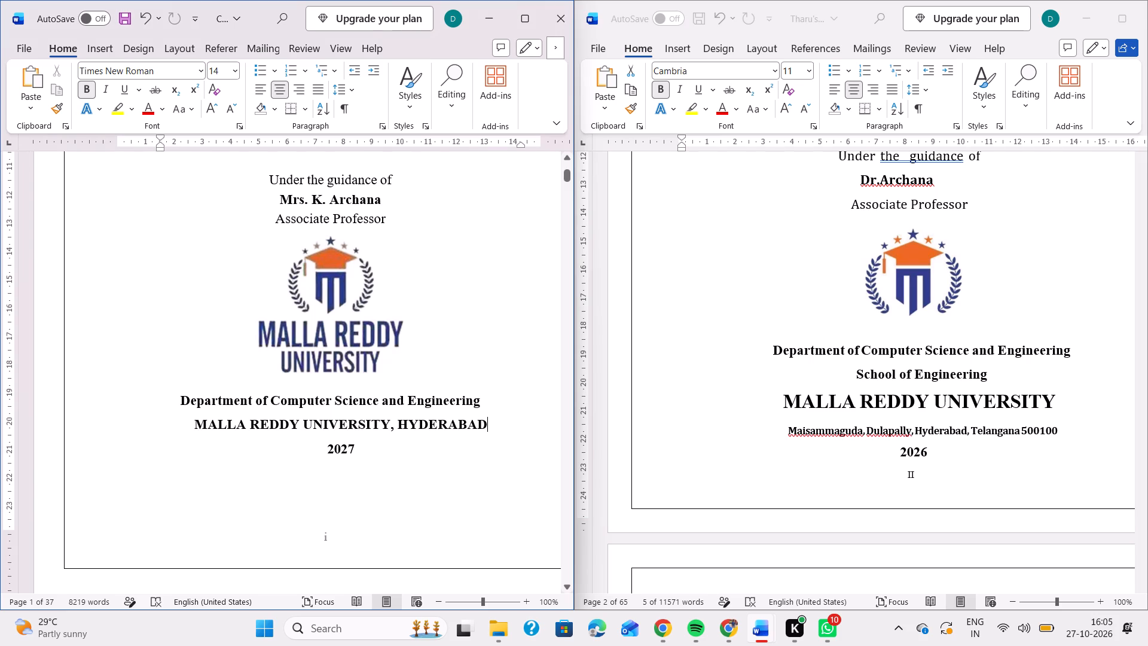
left_click(477, 401)
left_click(482, 408)
left_click_drag(506, 144, 463, 147)
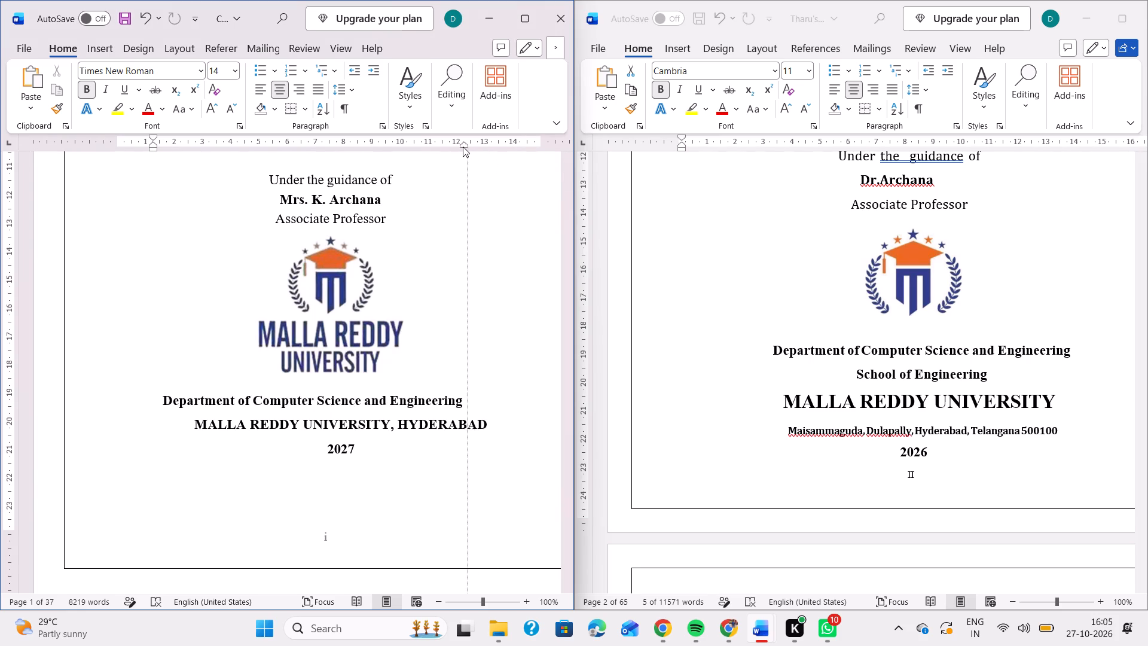
left_click_drag(463, 147, 447, 146)
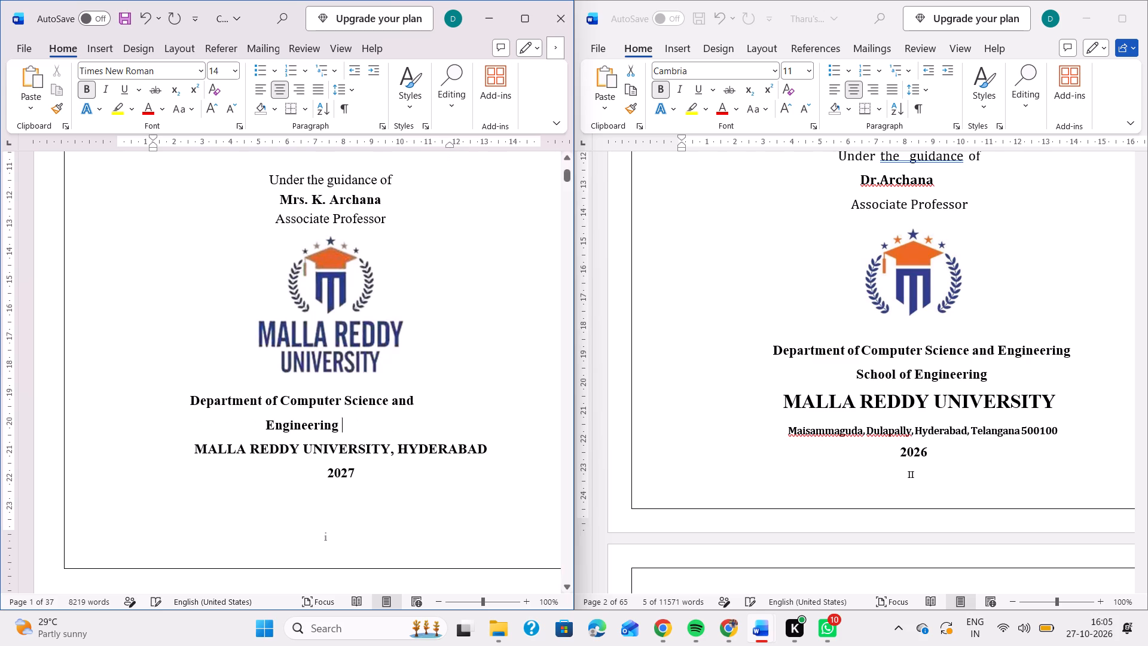
left_click_drag(152, 151, 169, 151)
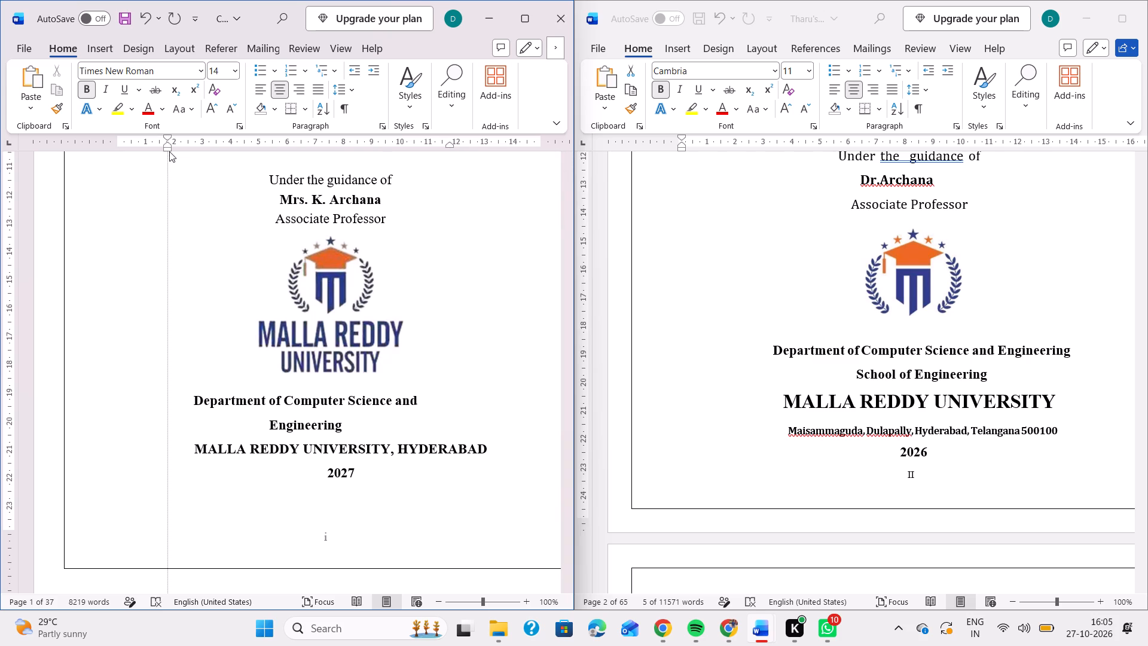
left_click_drag(169, 151, 207, 153)
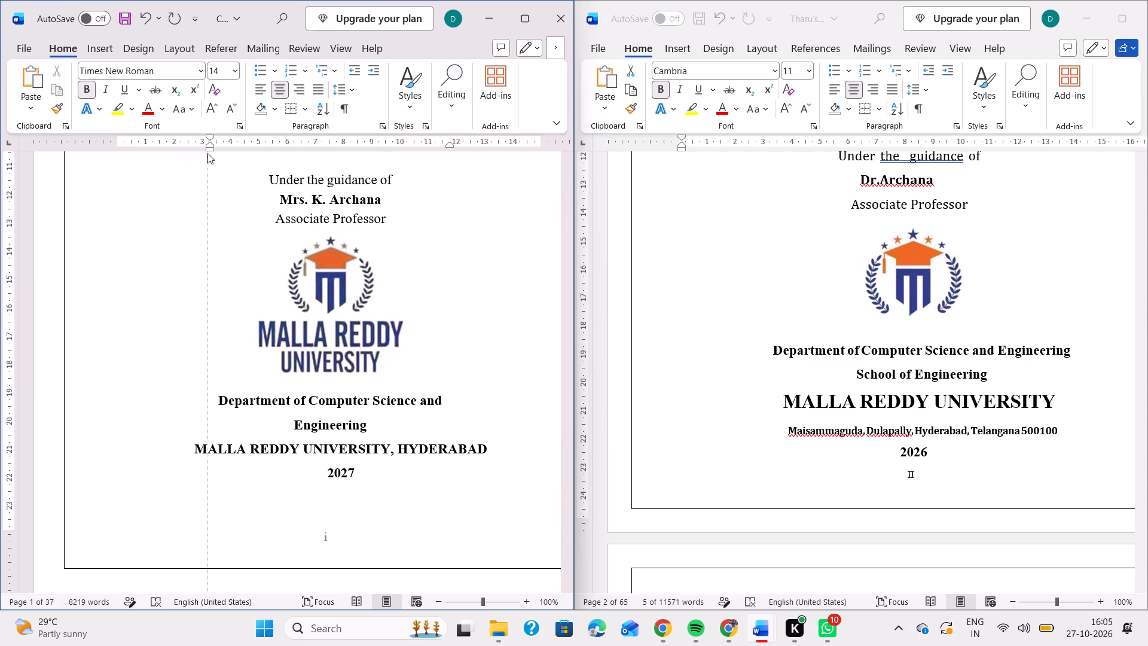
Narrow the thesis's MALLA REDDY UNIVERSITY, HYDERABAD line with left and right indent markers at about 2.75 and 12.5 cm.
left_click(399, 448)
left_click(784, 399)
left_click_drag(783, 399, 890, 403)
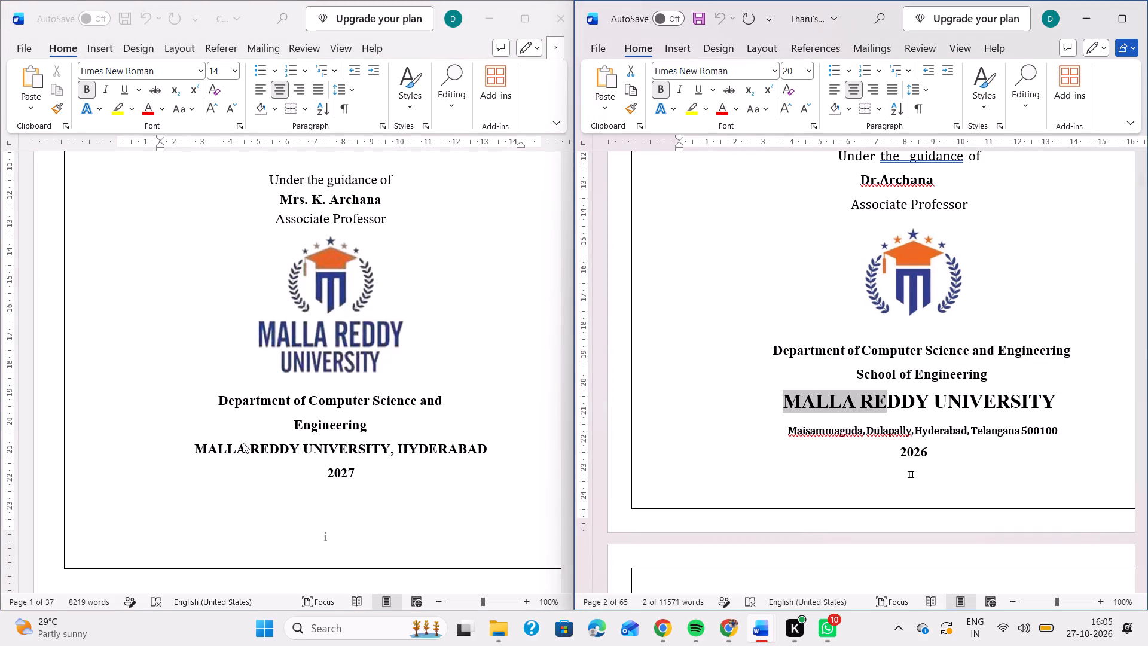
left_click(407, 446)
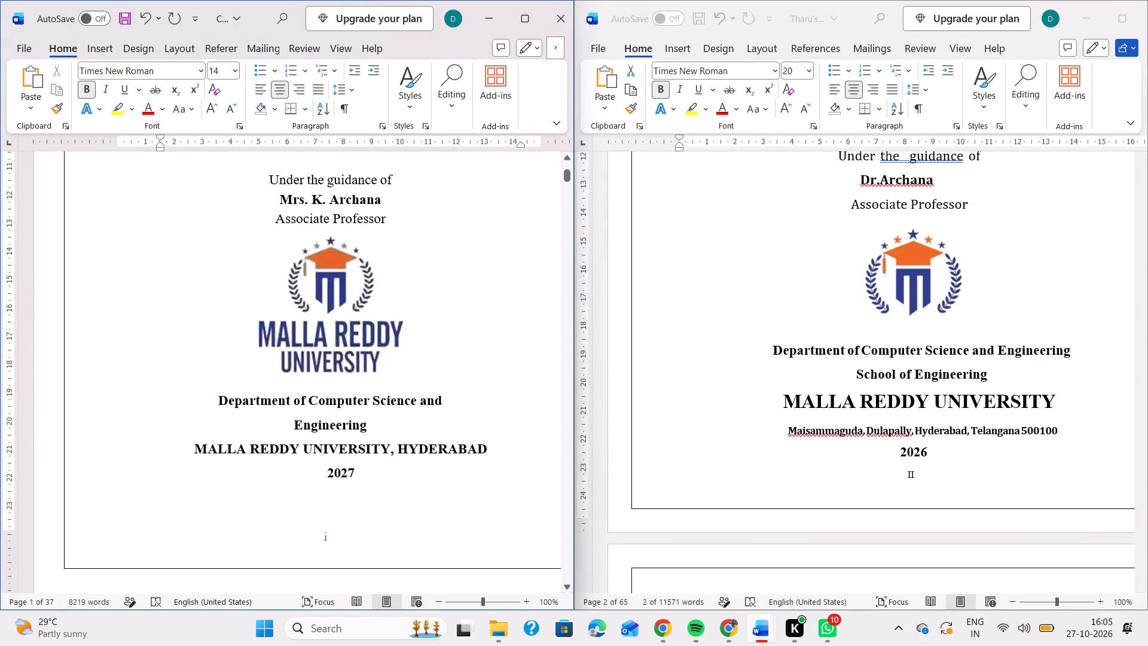
left_click_drag(521, 144, 470, 150)
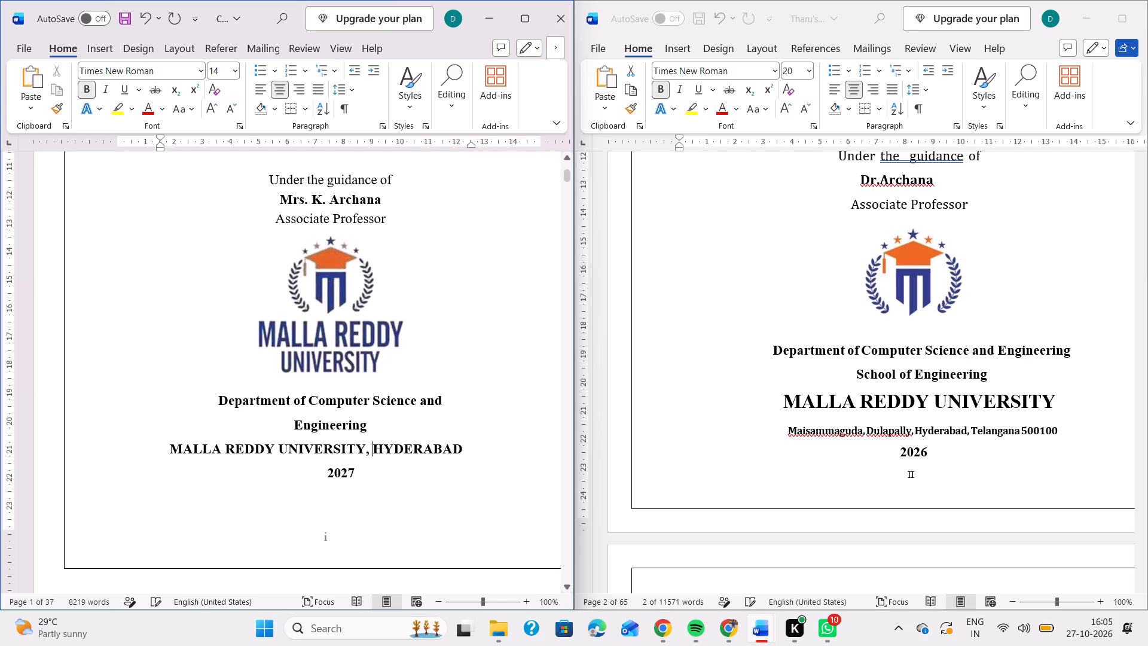
left_click_drag(158, 150, 182, 151)
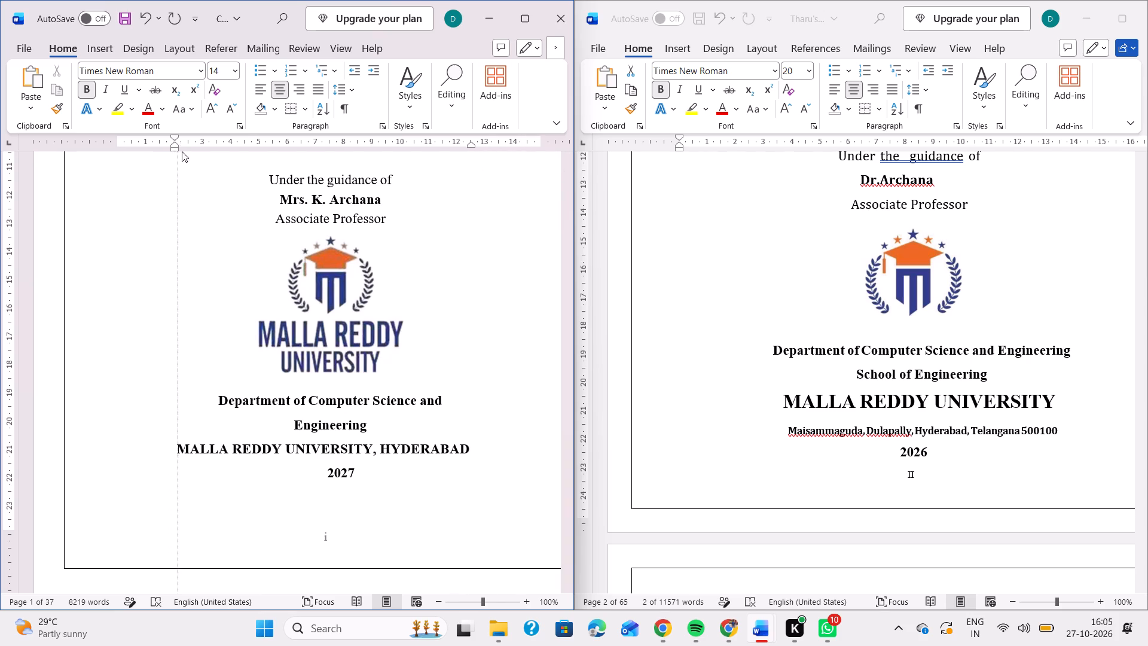
left_click_drag(182, 151, 196, 151)
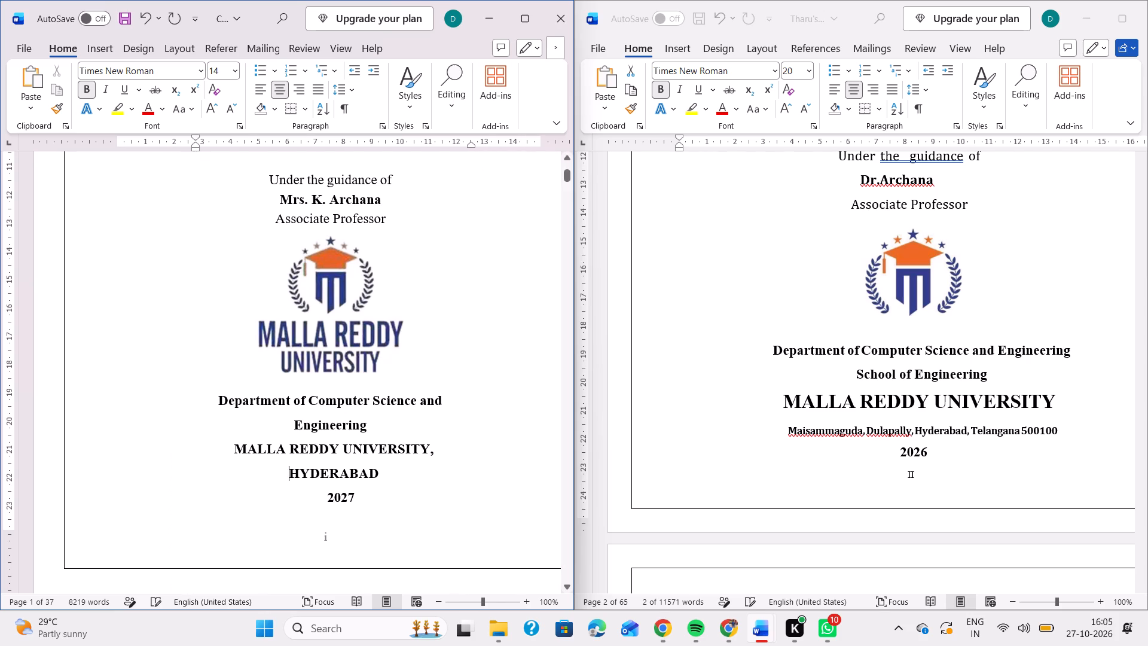
Replace HYDERABAD below the university name in the thesis with the reference report's address line, "Maisammaguda, Dulapally, Hyderabad, Telangana 500100".
left_click(783, 427)
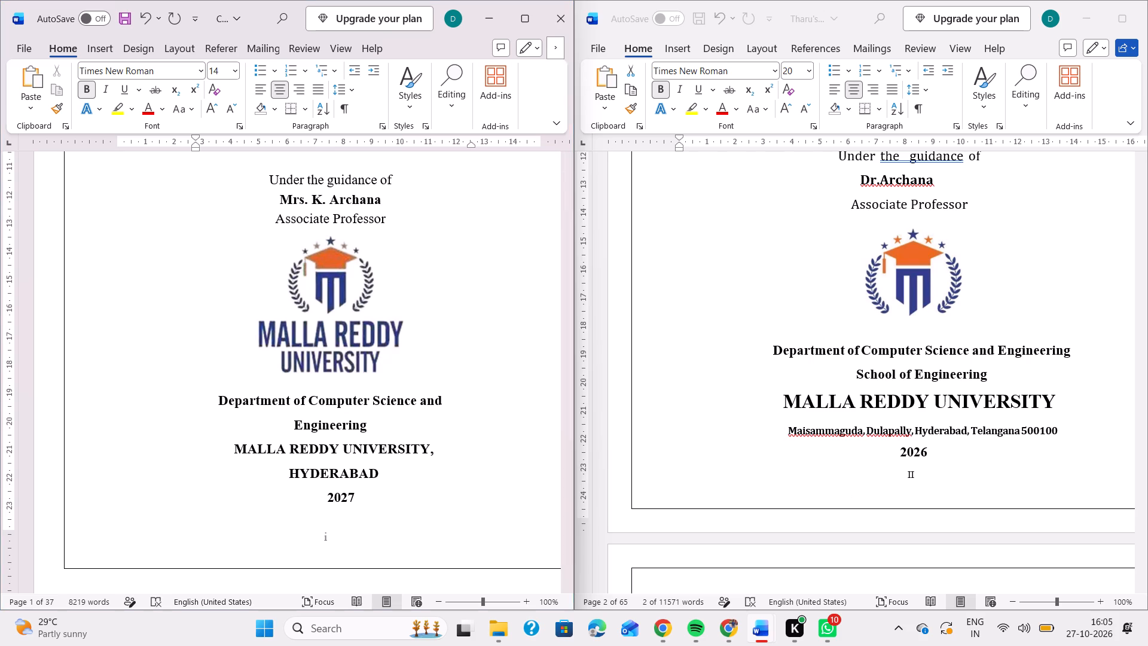
left_click_drag(784, 432, 1058, 425)
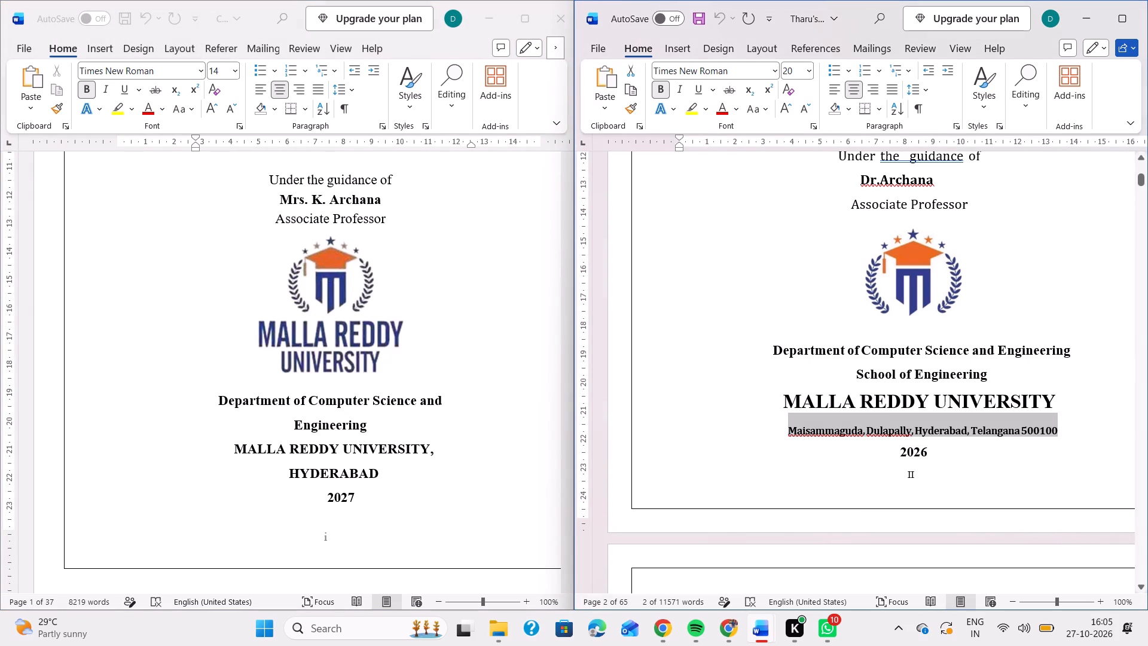
left_click_drag(1058, 425, 1058, 426)
key("ctrl+c")
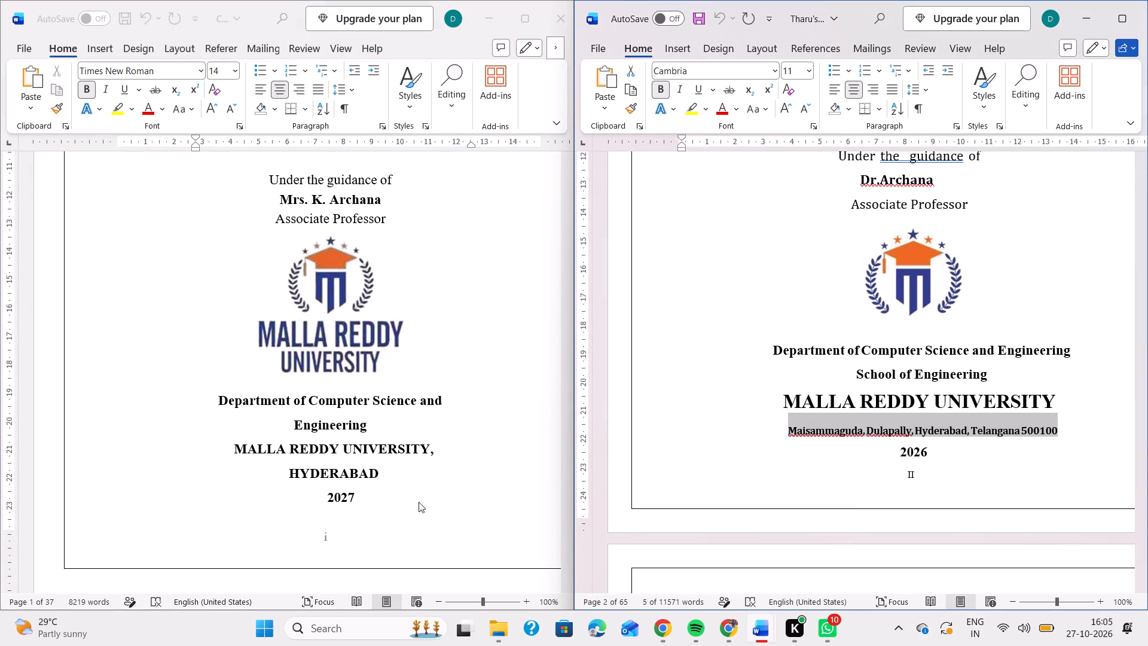
triple_click(353, 473)
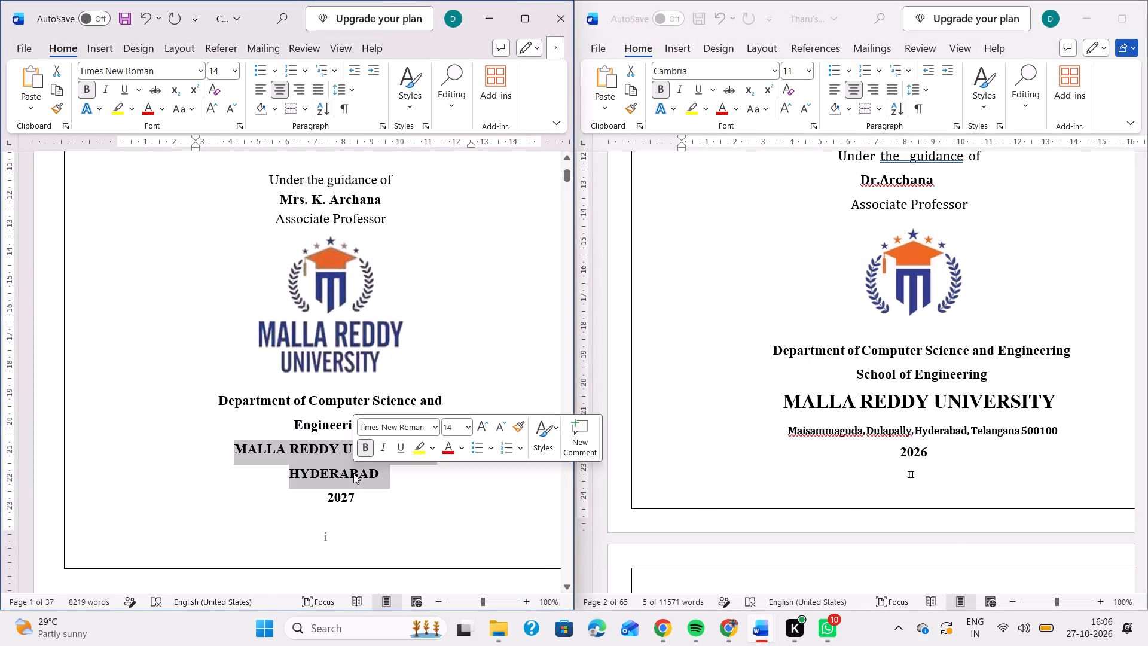
left_click(353, 473)
double_click(353, 473)
double_click(353, 473)
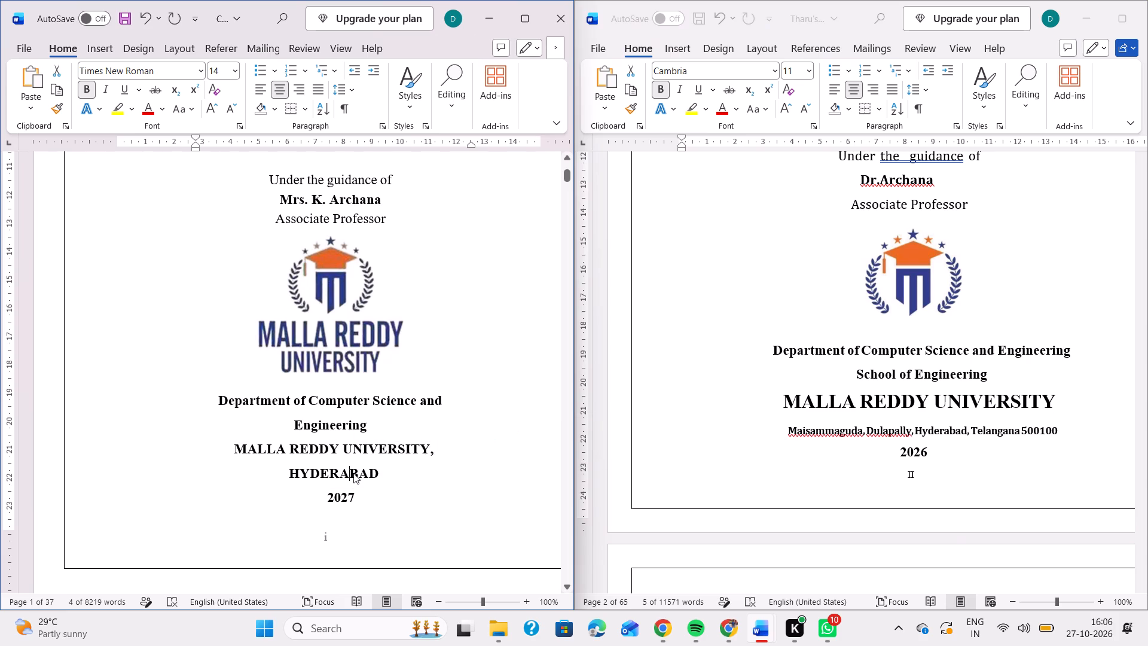
key("ctrl+v")
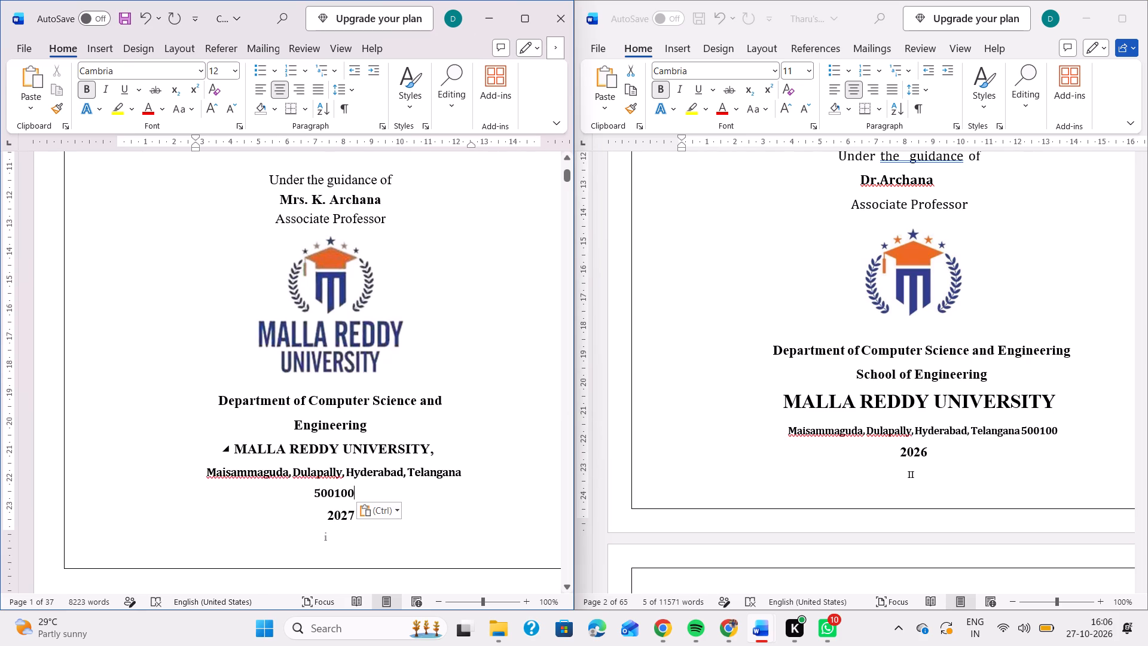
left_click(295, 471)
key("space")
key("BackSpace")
Set the MALLA REDDY UNIVERSITY, text on the thesis's title page to font size 20.
left_click_drag(233, 449, 424, 445)
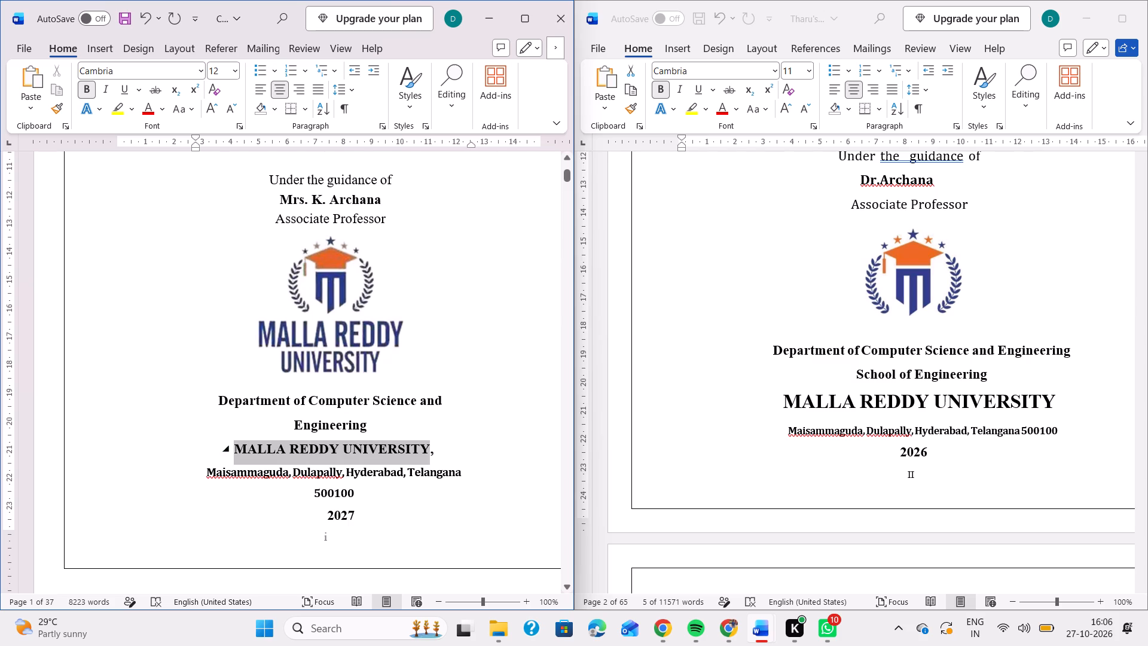
left_click_drag(424, 445, 436, 444)
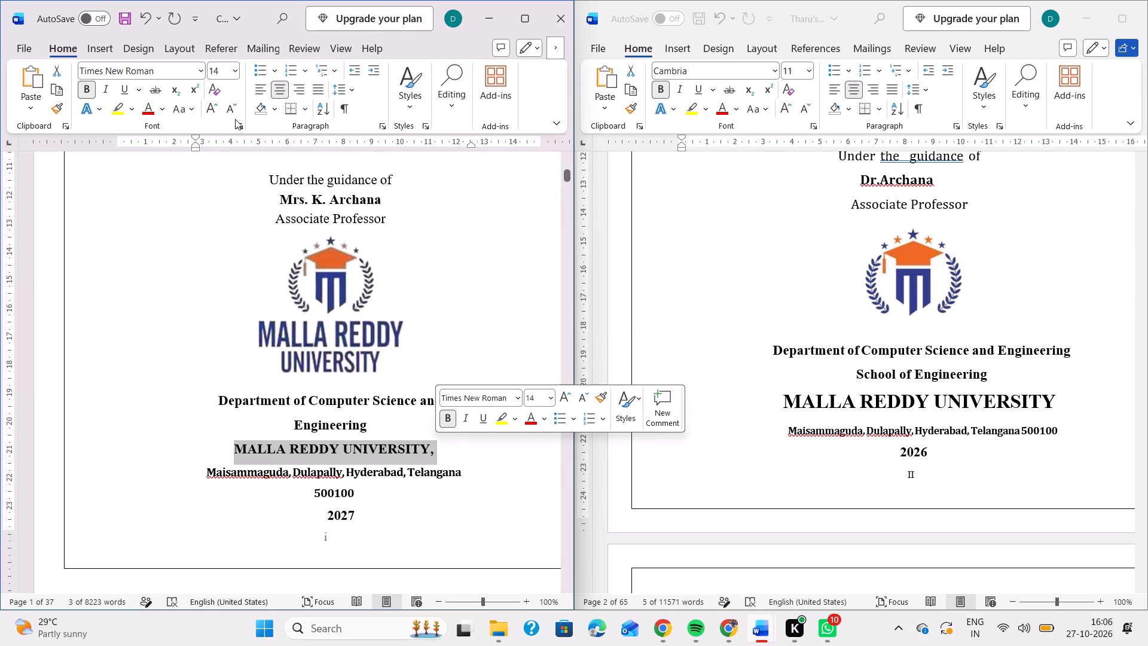
left_click(214, 65)
type("20")
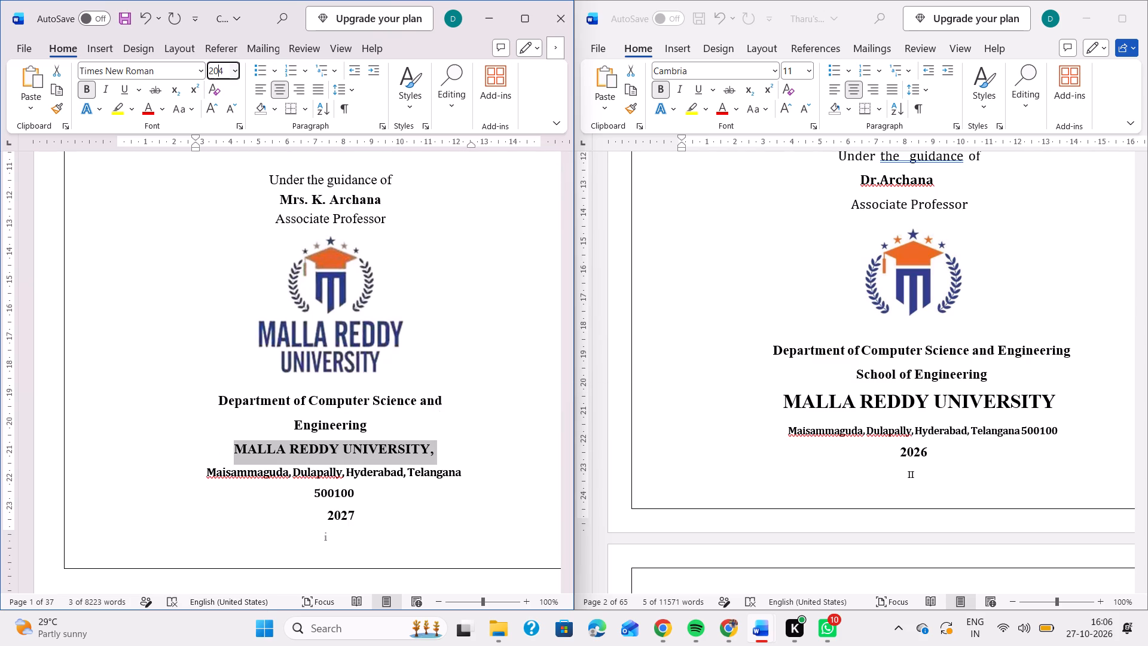
key("Right")
key("BackSpace")
key("Return")
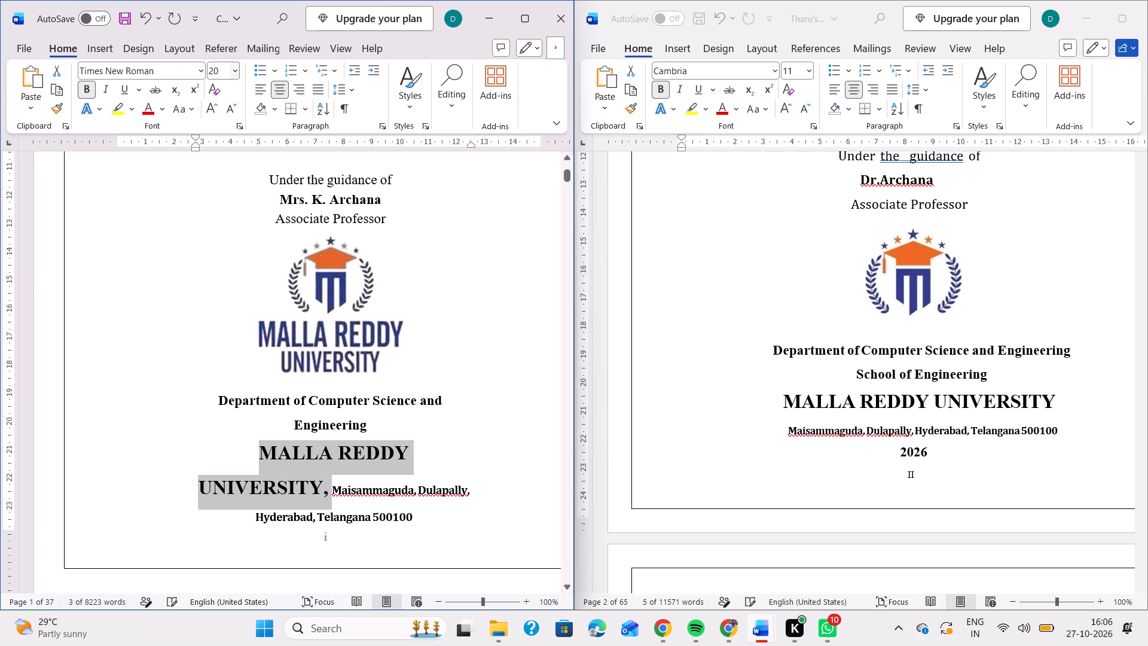
Move the left indent of the thesis's university name and address lines out to about 1.75 cm.
left_click(332, 488)
left_click(789, 423)
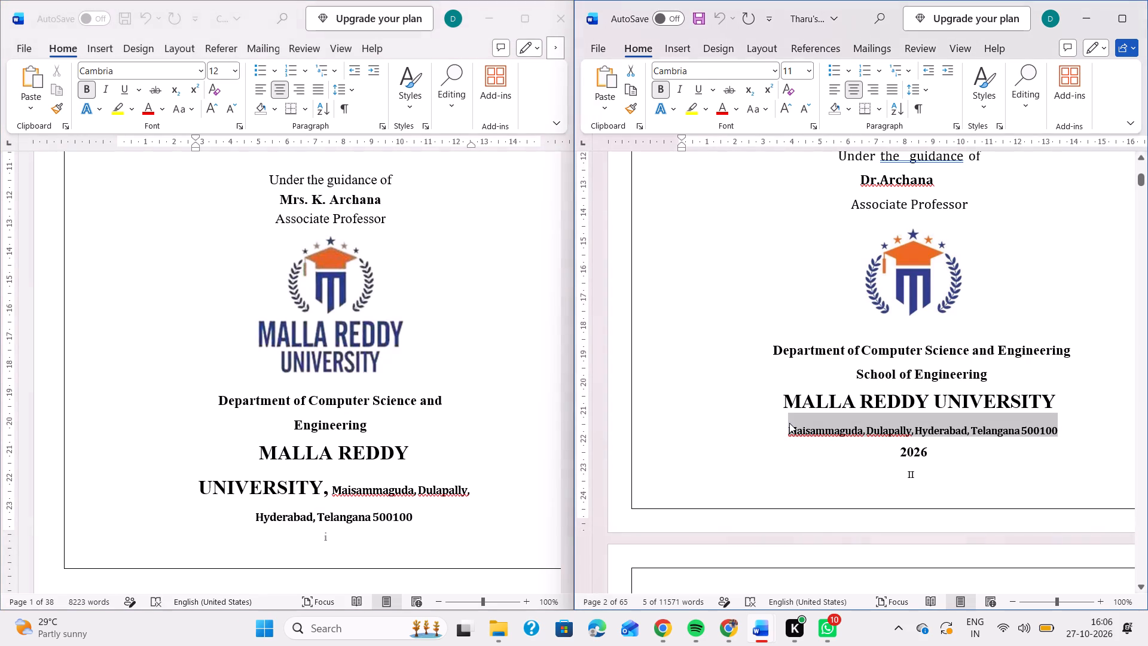
double_click(331, 486)
left_click(251, 456)
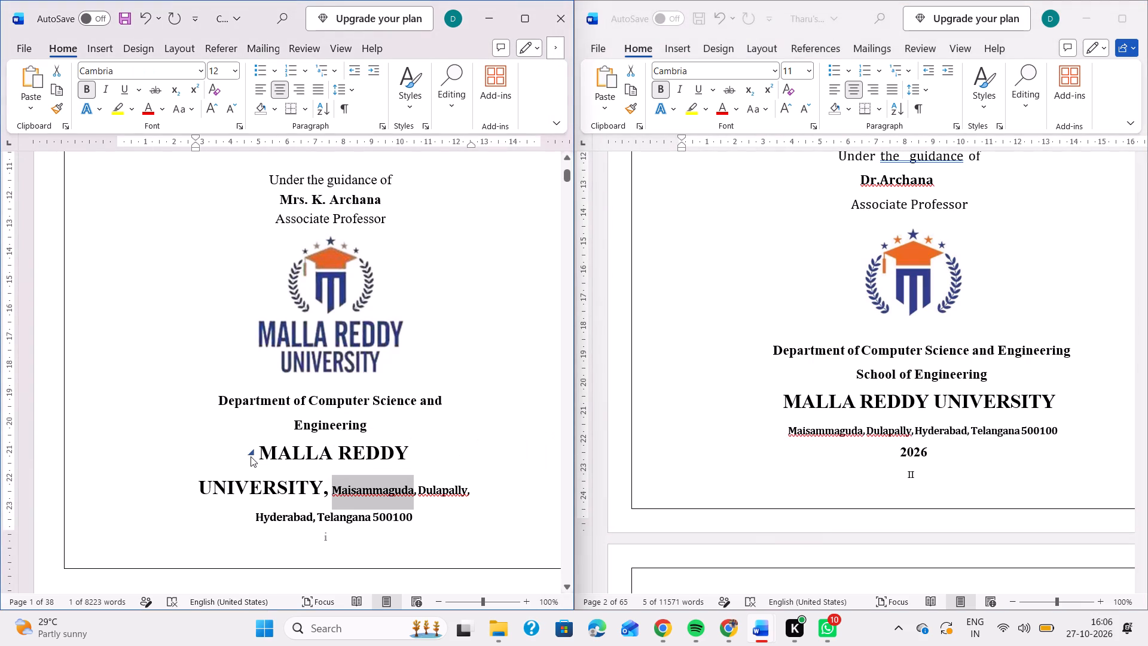
left_click(251, 456)
left_click(258, 455)
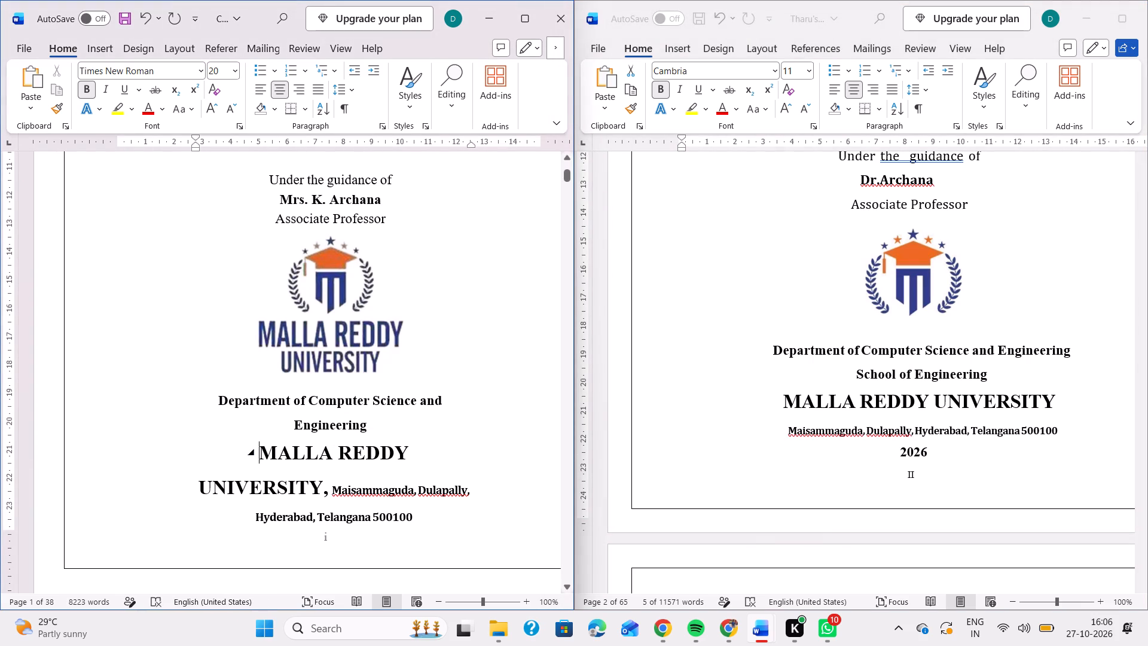
left_click_drag(195, 148, 178, 148)
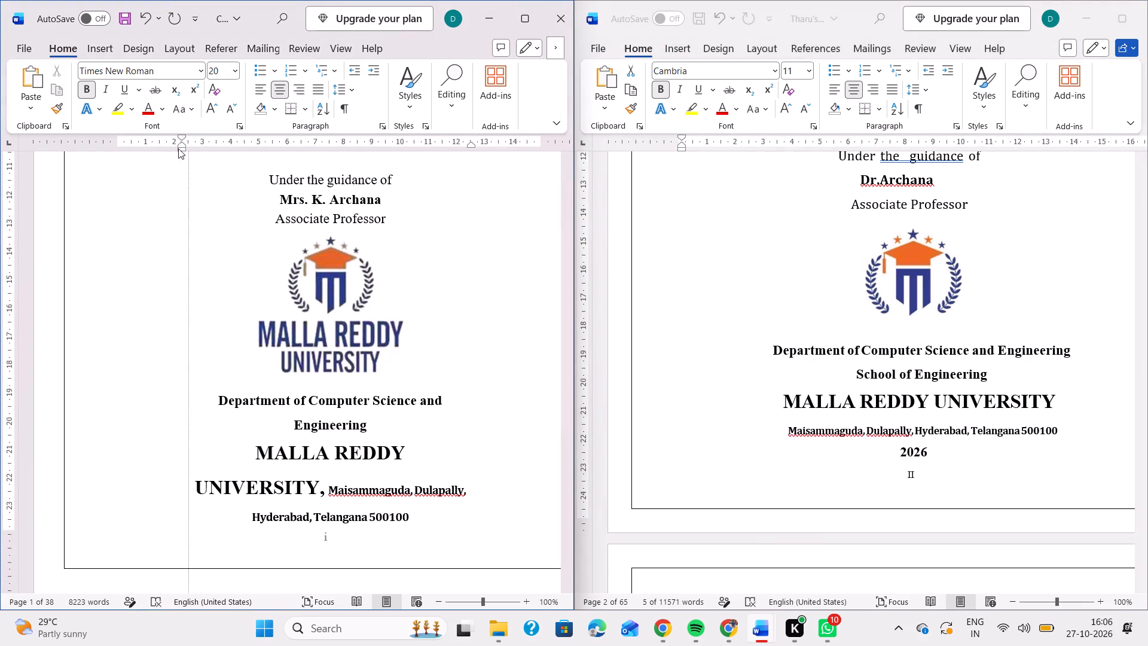
left_click_drag(178, 148, 167, 148)
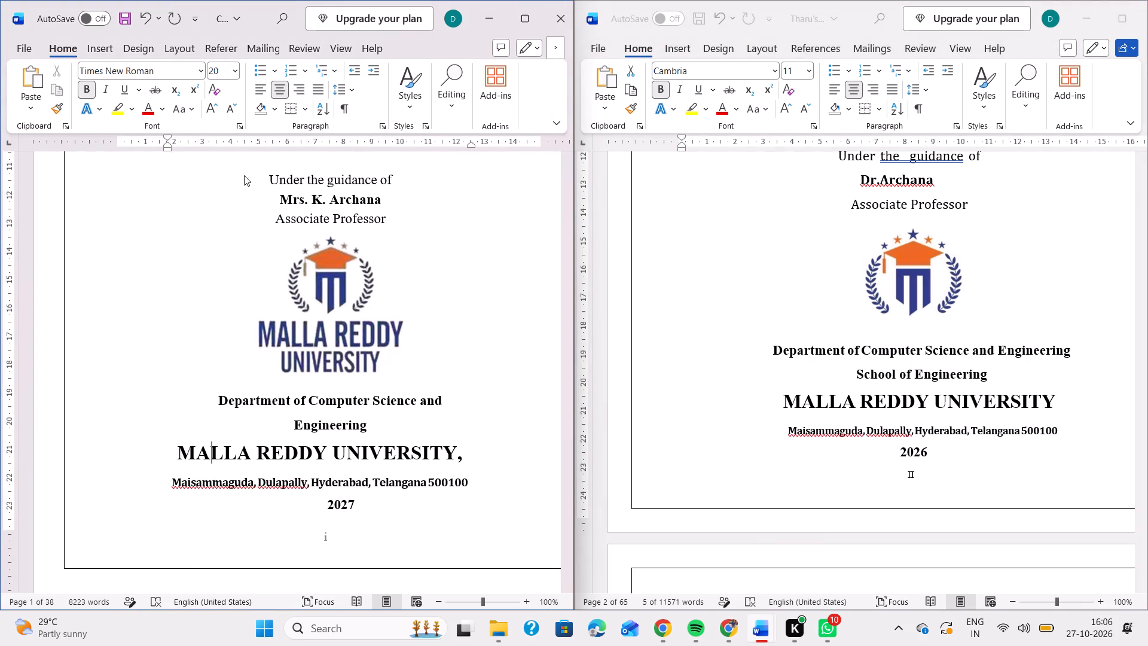
Delete the comma after MALLA REDDY UNIVERSITY on the thesis's title page.
left_click(468, 451)
key("Left")
key("BackSpace")
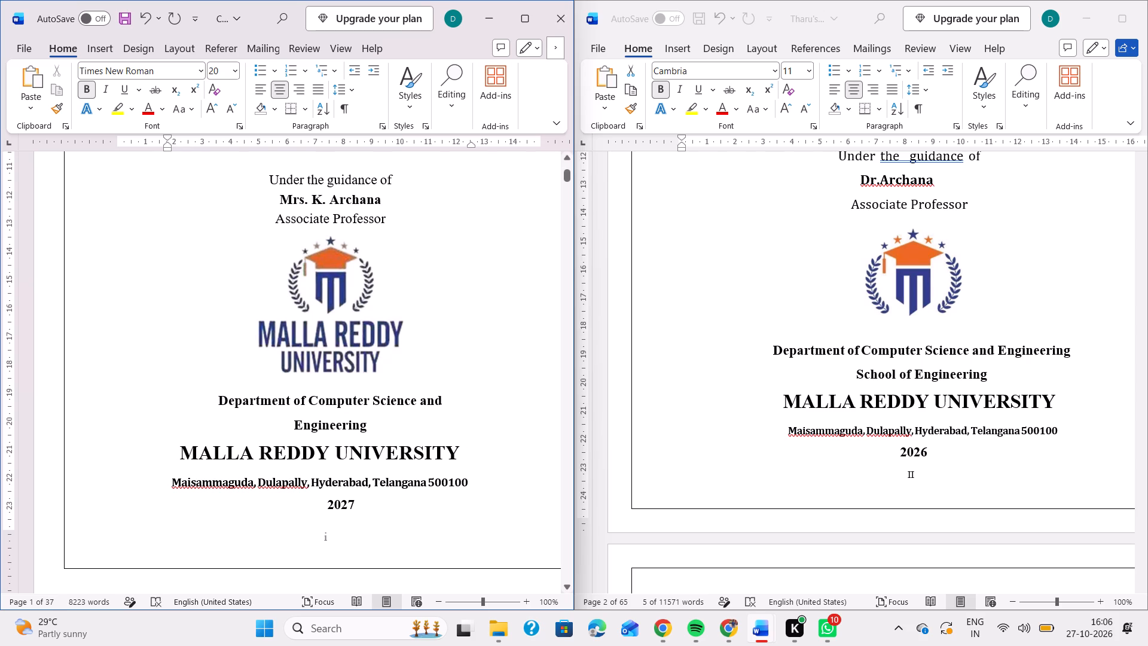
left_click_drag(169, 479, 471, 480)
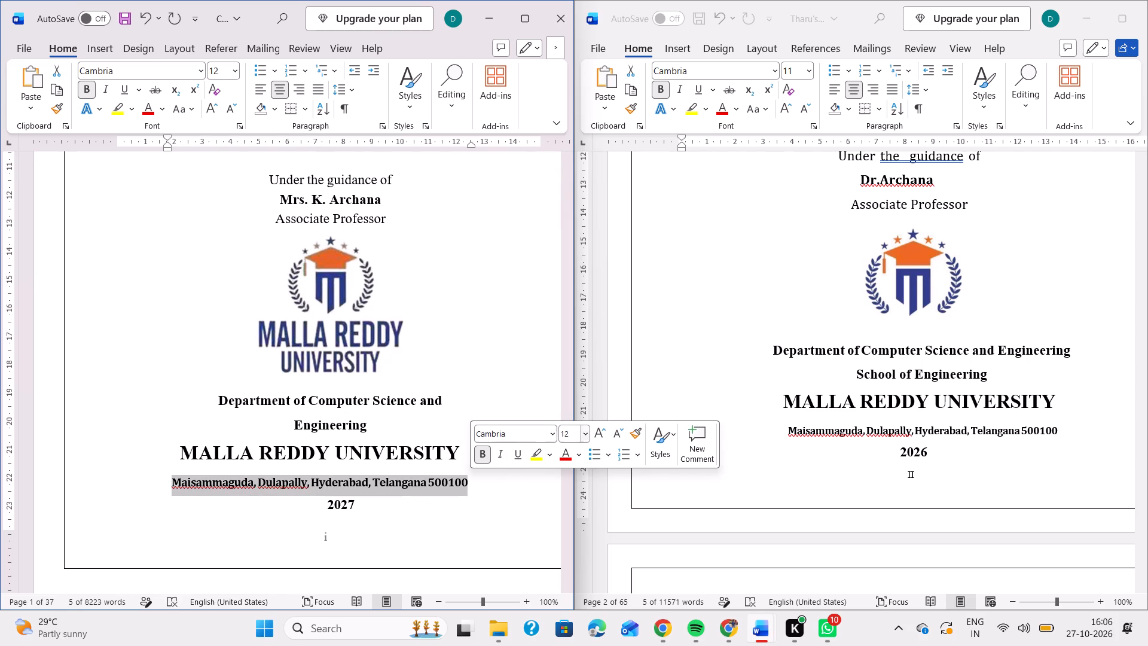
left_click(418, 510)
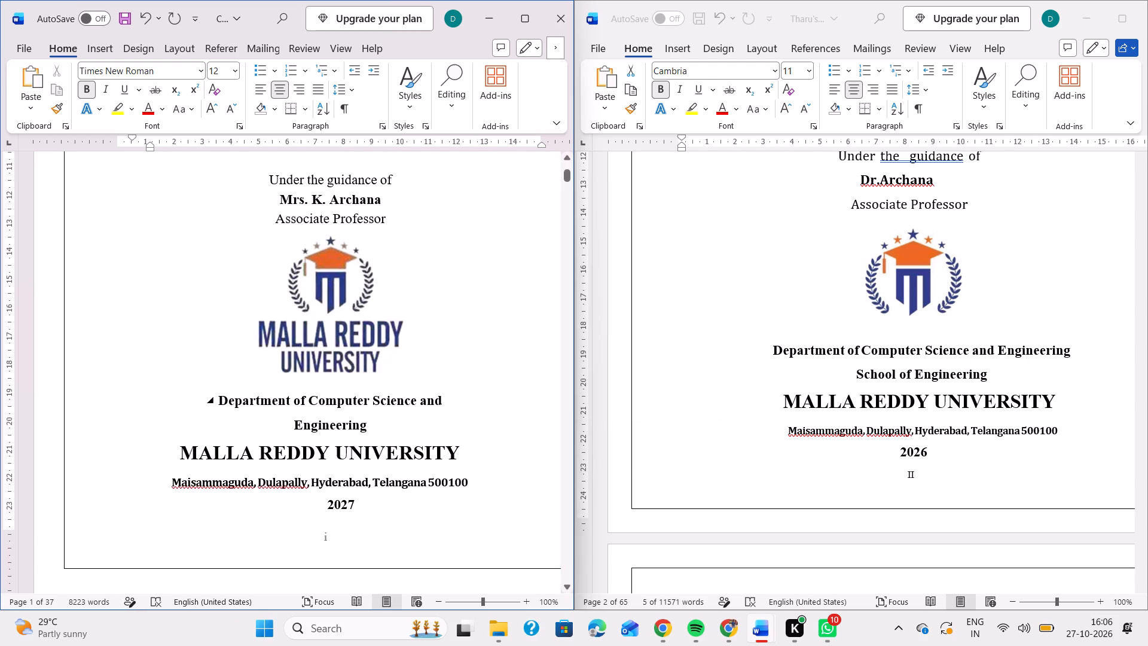
Maximize the thesis and reposition 2027 beneath the address, left-aligned with a left indent of about 6.5 cm and three leading spaces.
left_click(524, 7)
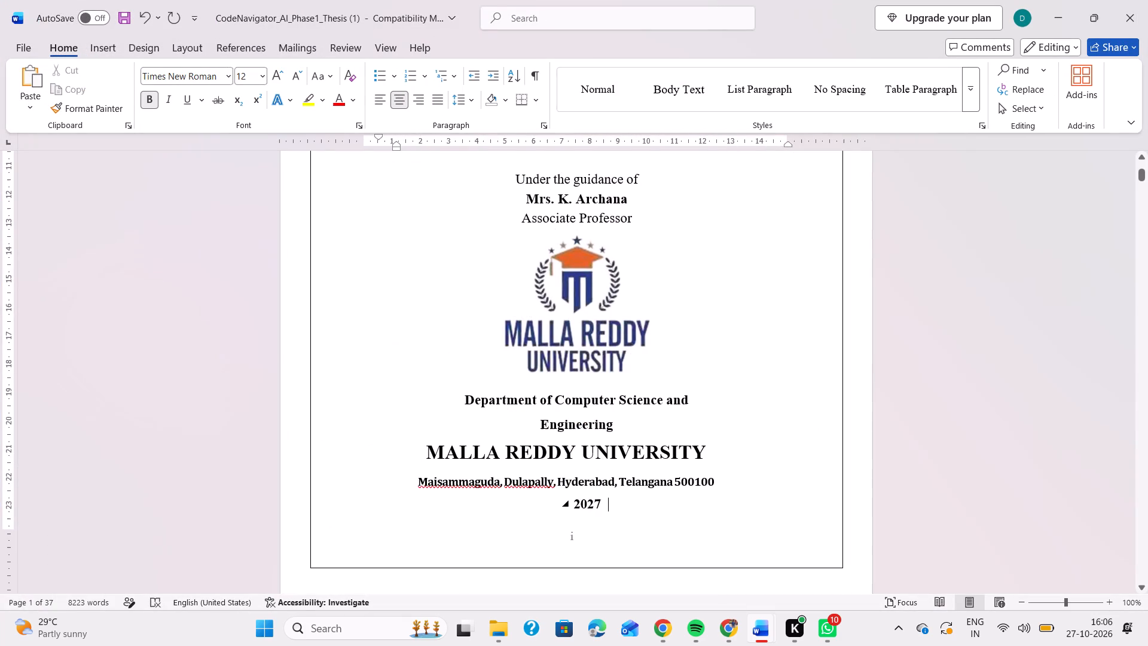
left_click(574, 502)
key("BackSpace")
key("Tab")
key("Tab")
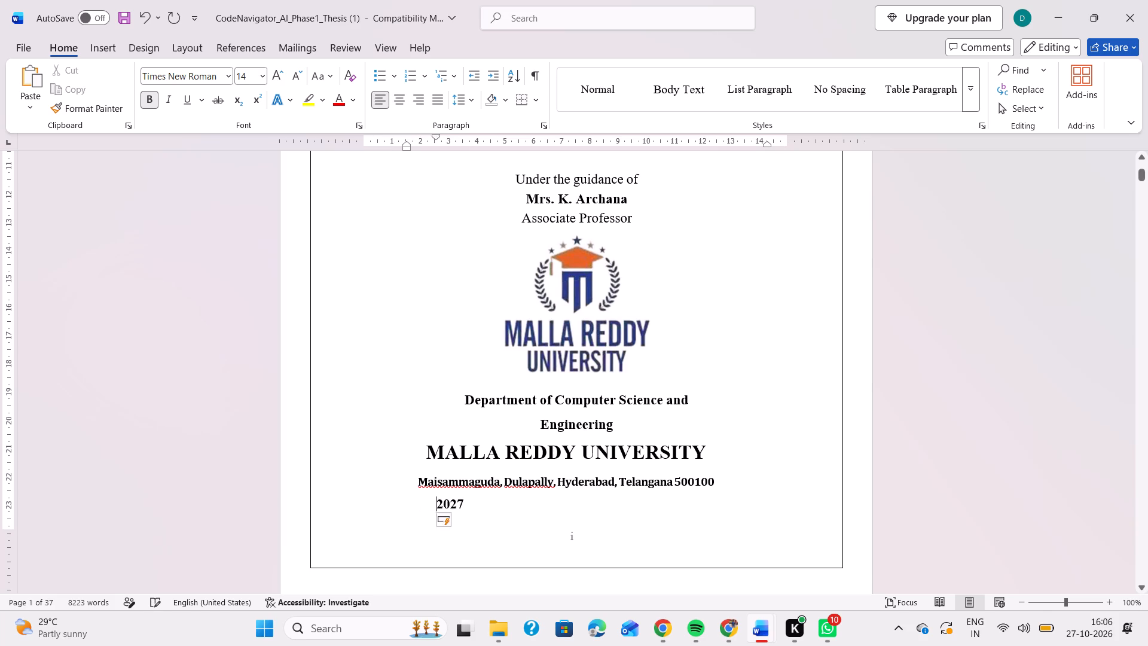
key("Tab")
key("Tab")
key("Tab")
key("Tab")
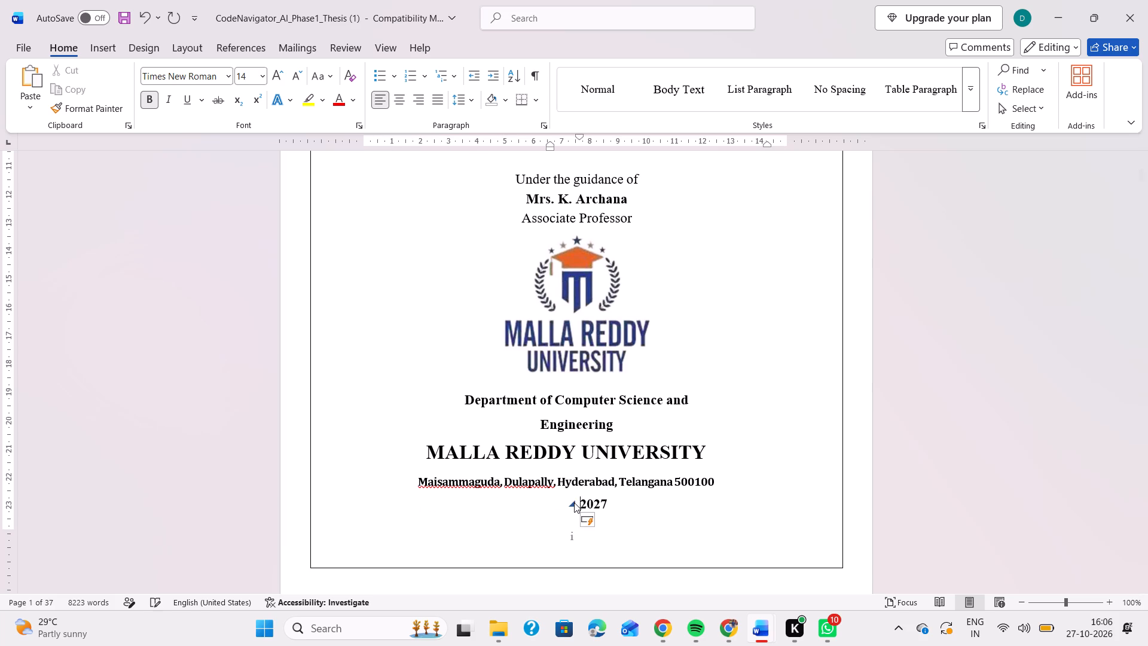
key("BackSpace")
key("space")
key("space")
key("space")
key("BackSpace")
key("space")
Review the layout of the thesis's title page and the certificate and declaration pages that follow it.
scroll(717, 566, "up", 3)
scroll(717, 566, "down", 3)
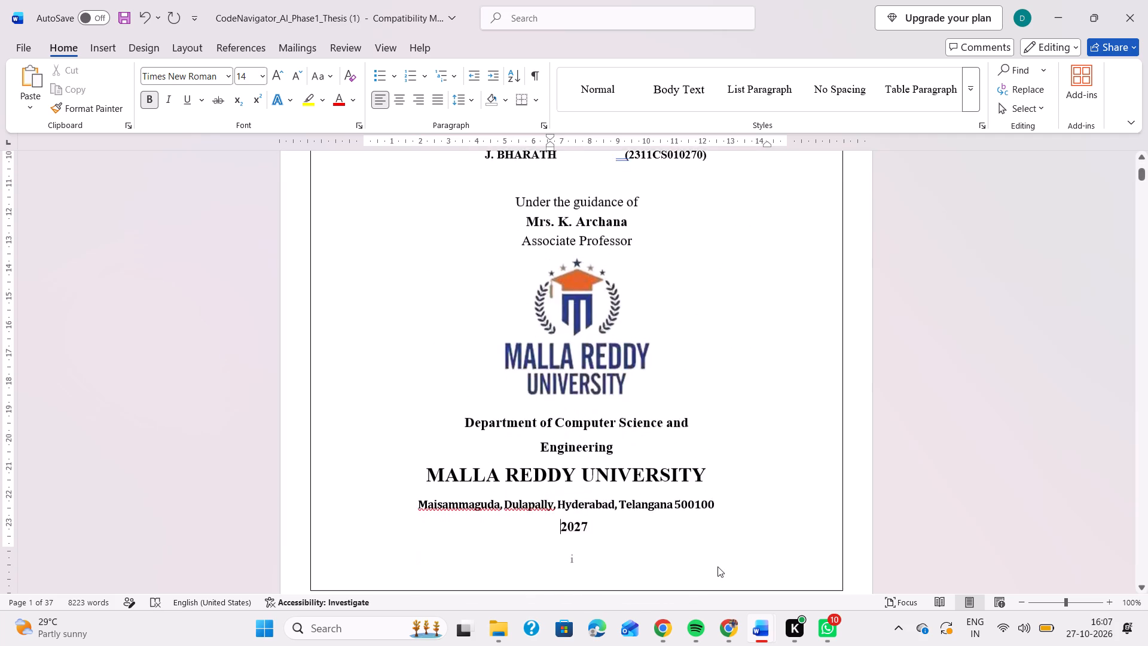
scroll(717, 566, "up", 2)
scroll(717, 566, "down", 1)
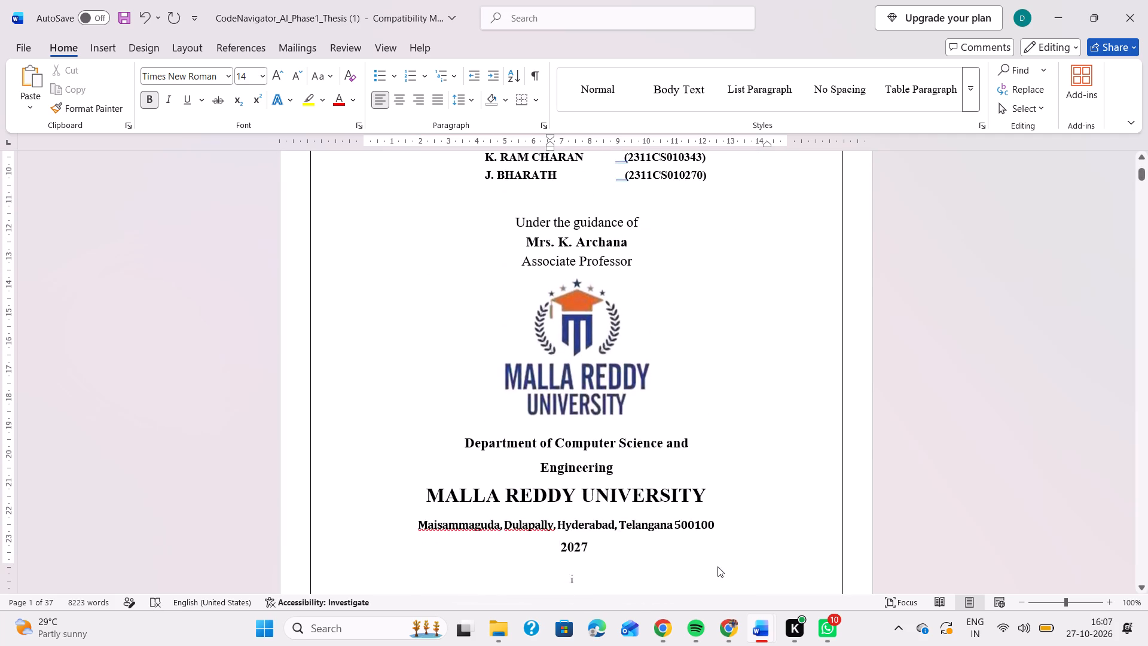
scroll(717, 566, "up", 1)
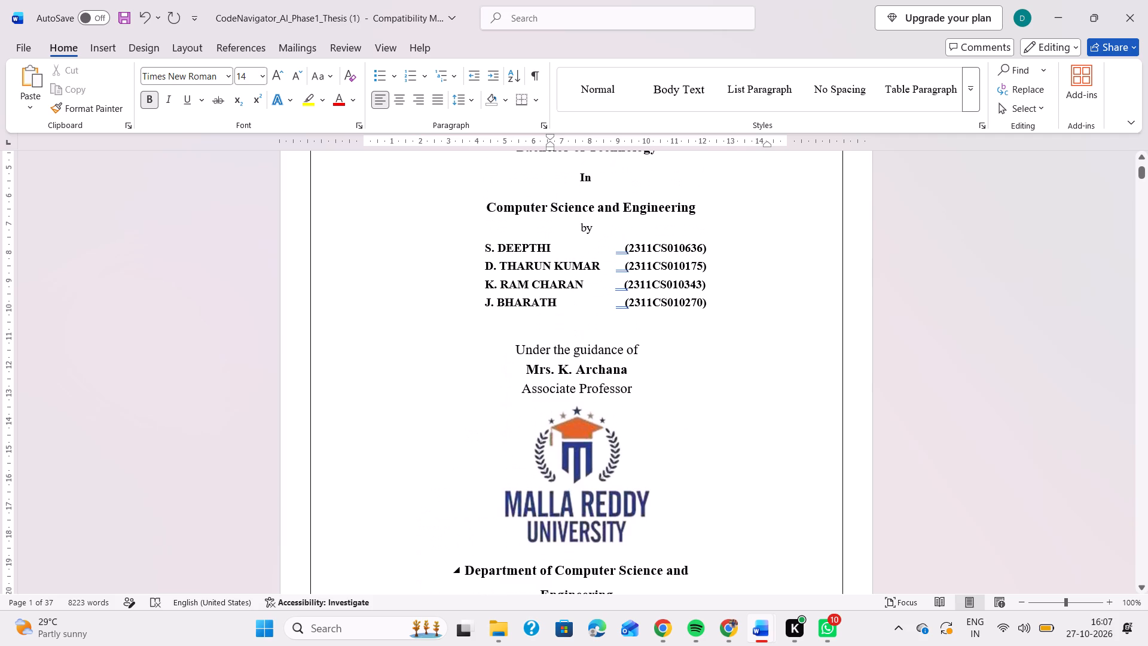
scroll(717, 566, "down", 3)
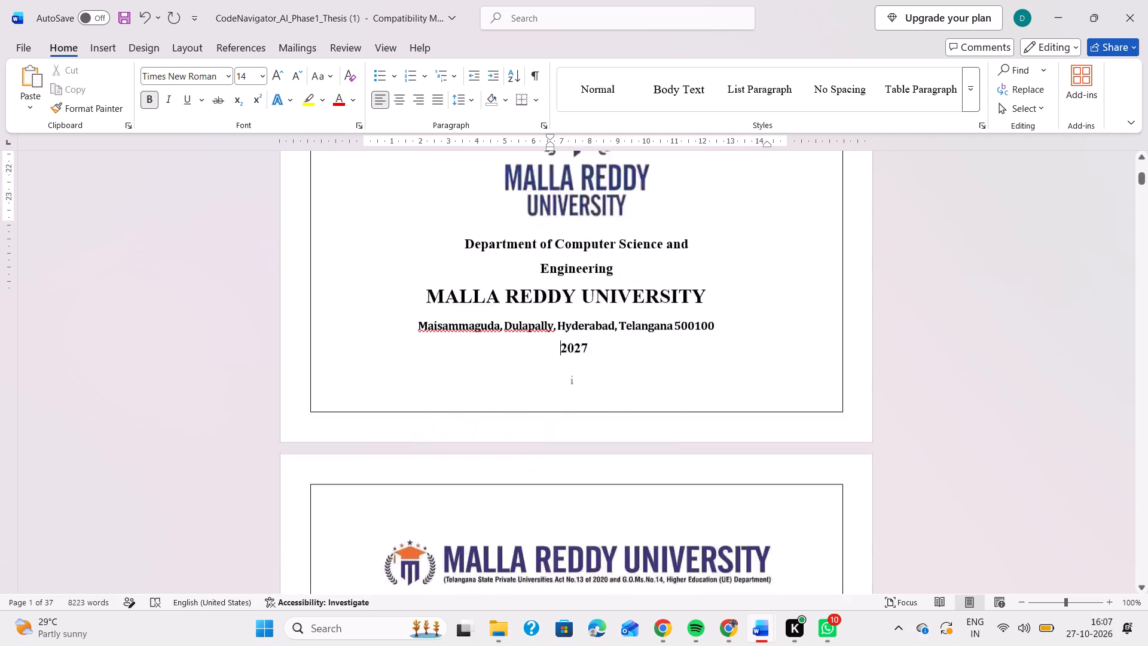
scroll(717, 566, "down", 1)
scroll(717, 566, "up", 3)
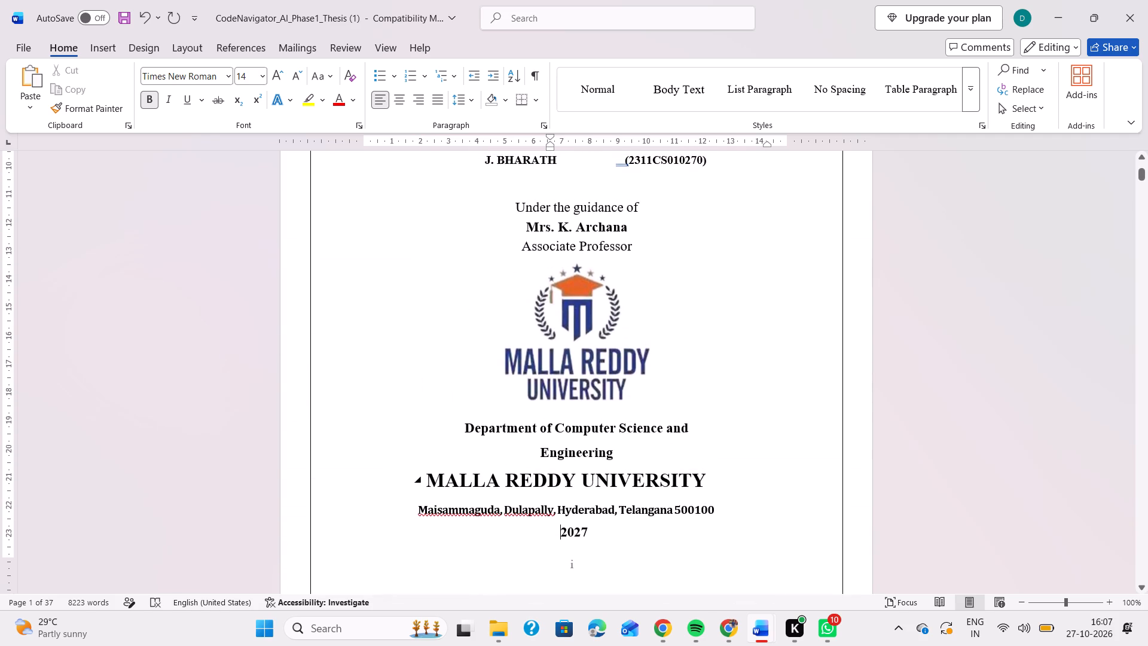
scroll(671, 508, "down", 7)
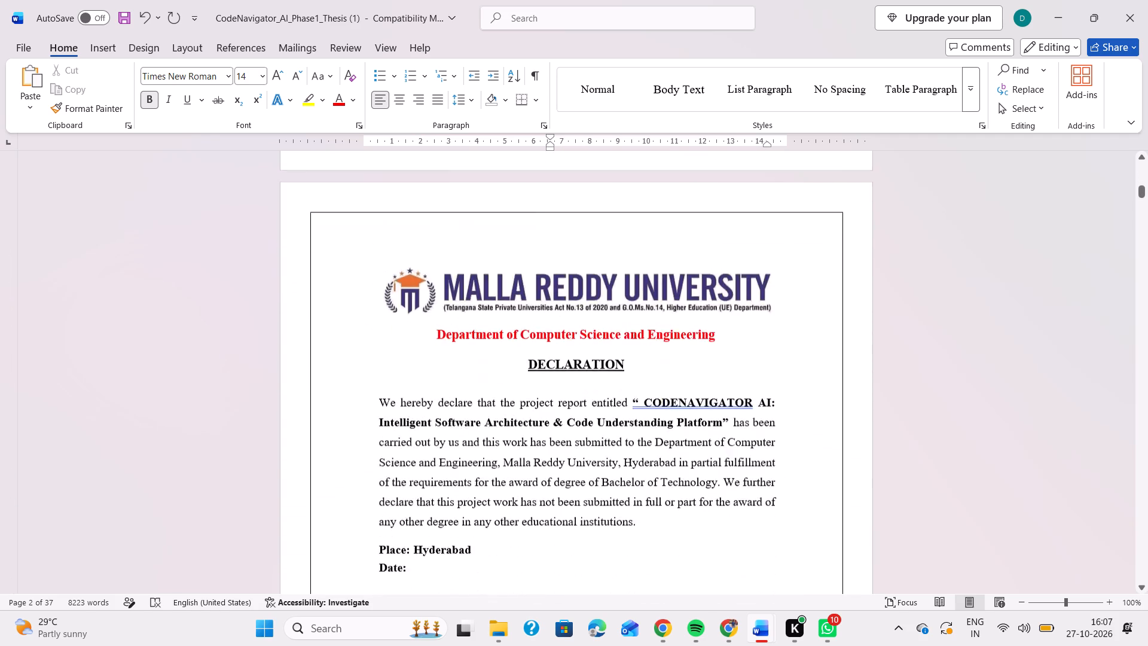
scroll(671, 508, "up", 2)
left_click(654, 415)
scroll(654, 415, "up", 5)
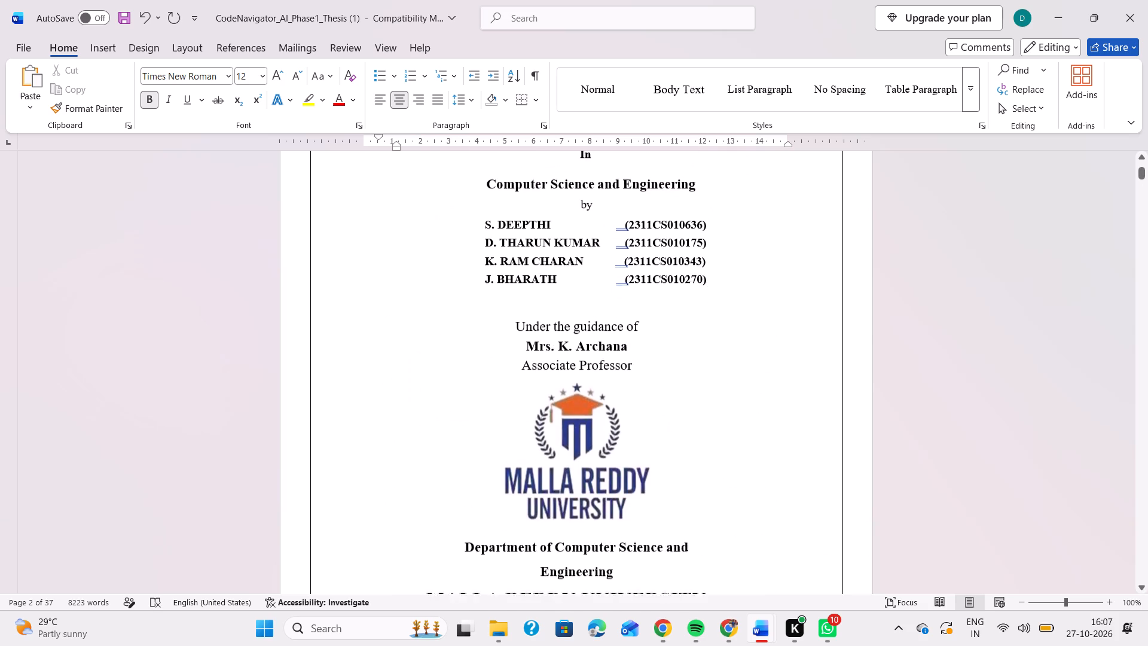
scroll(674, 367, "up", 2)
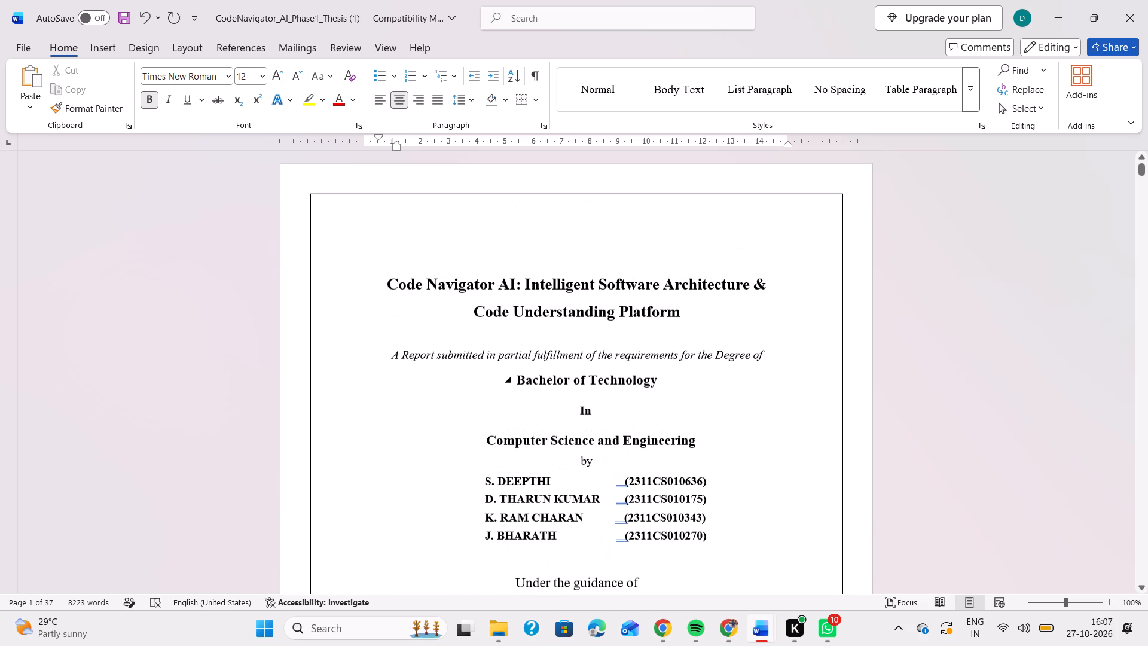
scroll(674, 367, "down", 4)
scroll(674, 367, "up", 3)
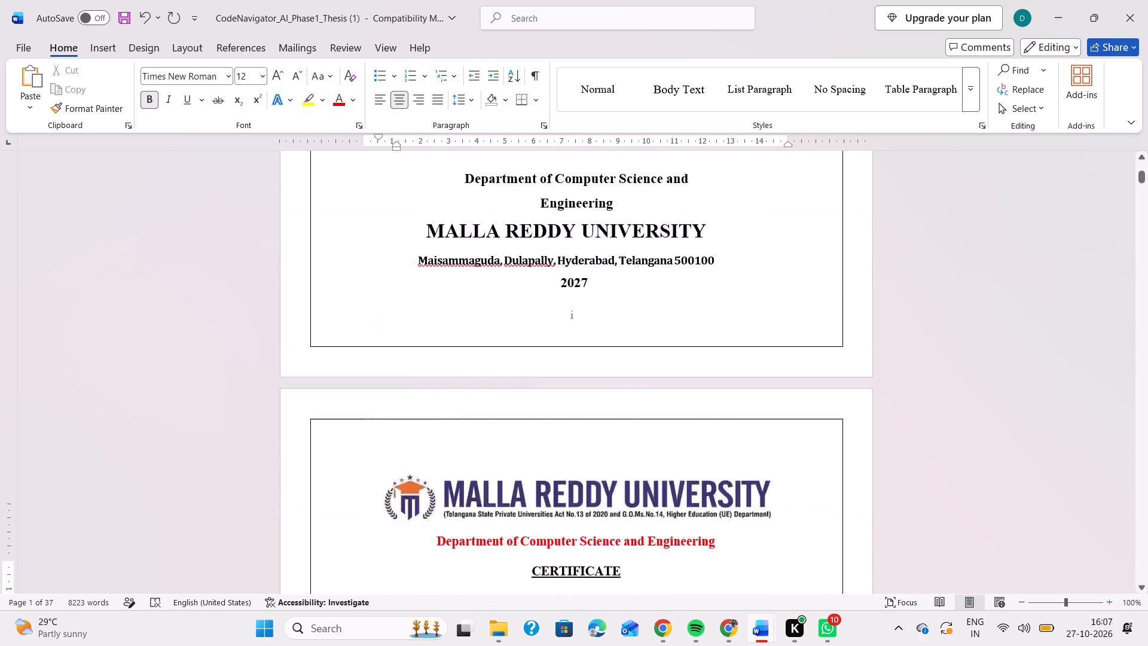
scroll(674, 367, "up", 1)
scroll(621, 497, "down", 2)
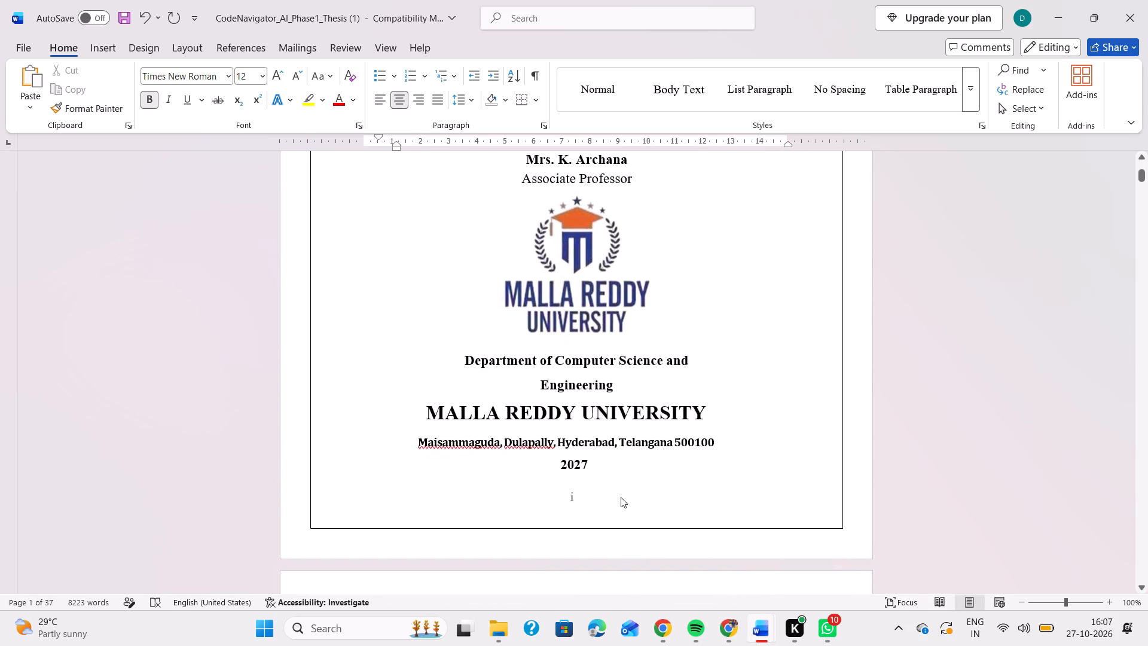
Set the thesis title page's university name and address lines to a left indent of about 2.75 cm and right indent near the 13.25 cm mark.
left_click(426, 413)
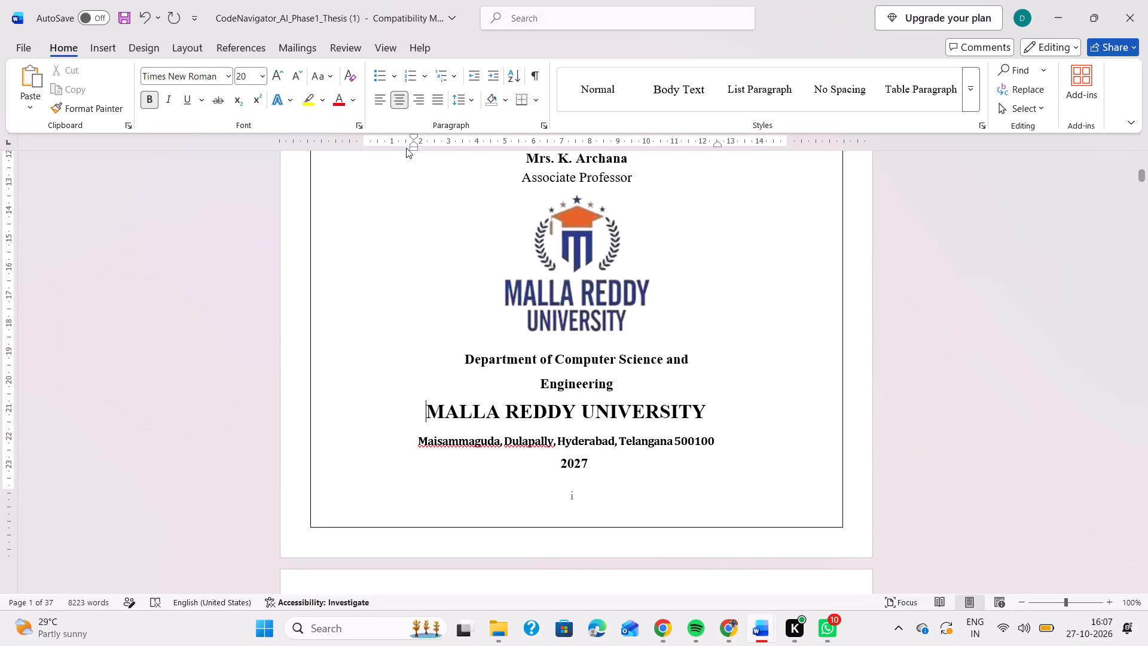
left_click_drag(412, 146, 444, 147)
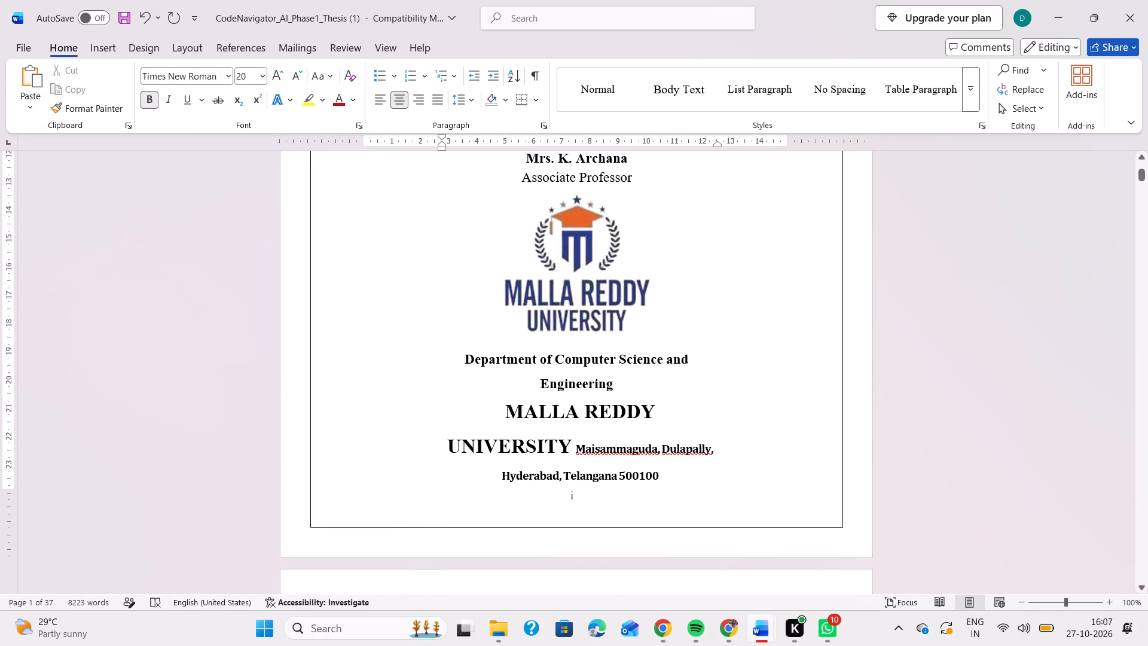
key("super+Left")
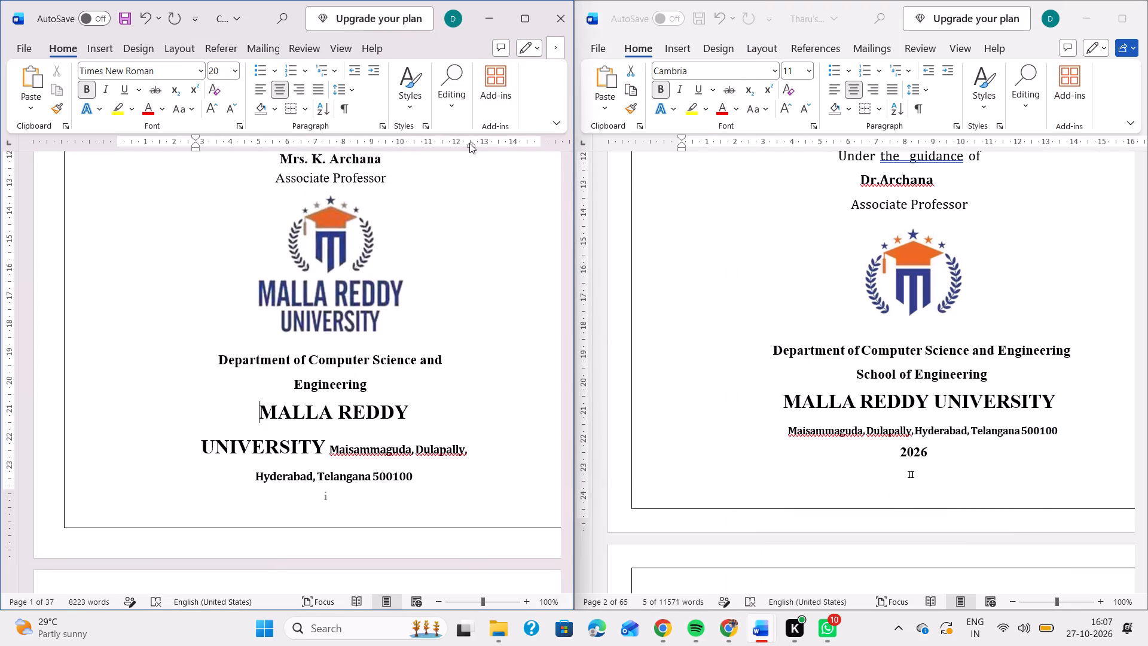
left_click_drag(469, 143, 498, 145)
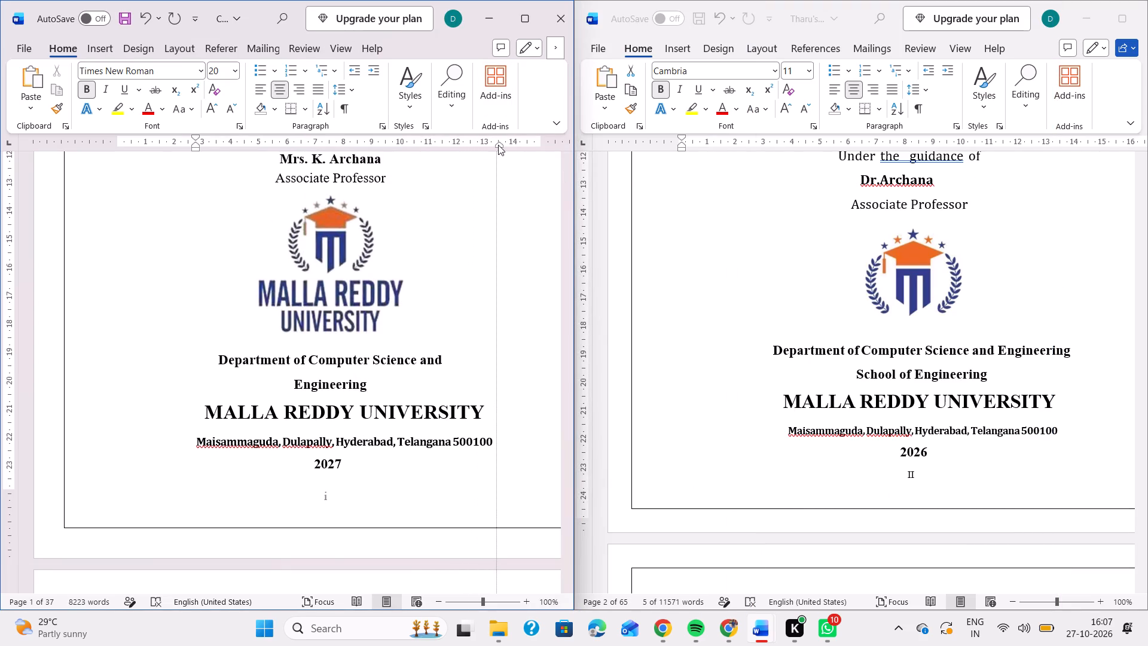
left_click_drag(498, 145, 490, 147)
left_click_drag(490, 147, 491, 147)
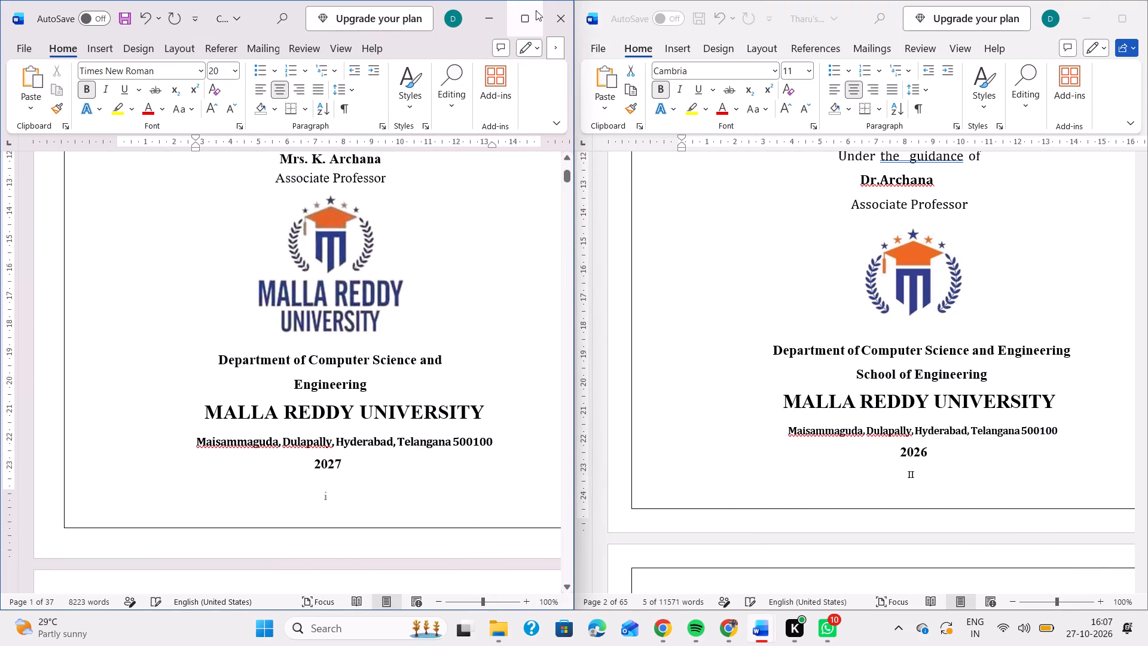
left_click(536, 10)
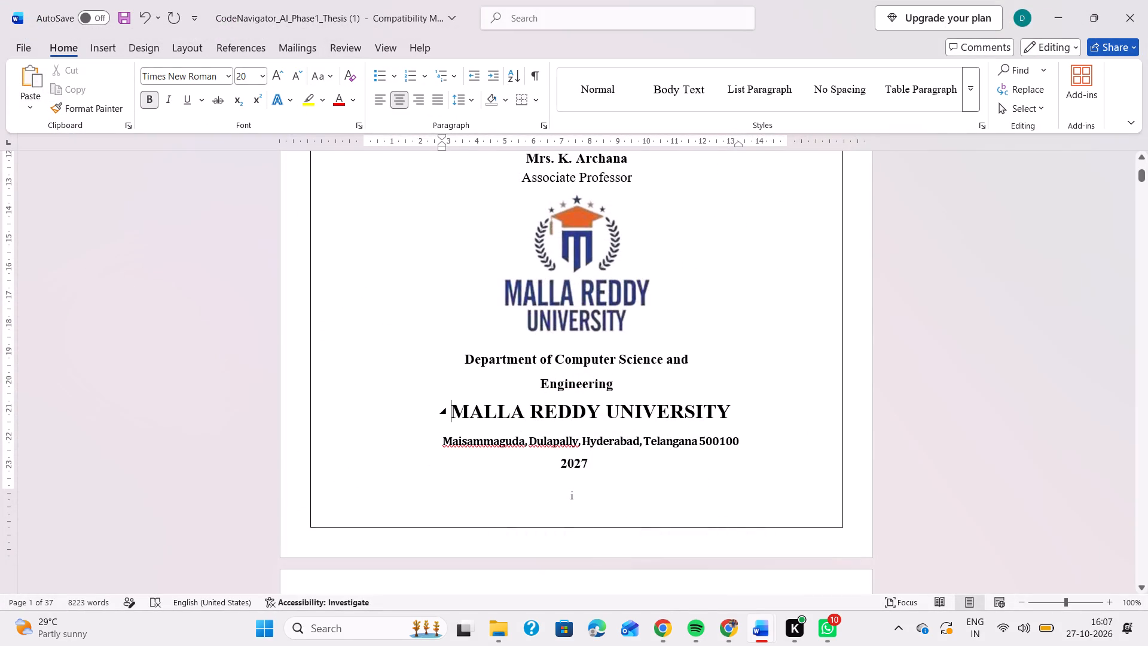
Move the right indent of the title page's Department of Computer Science and Engineering lines to about the 12.5 cm mark.
left_click(468, 361)
key("super+Left")
left_click_drag(450, 145, 470, 144)
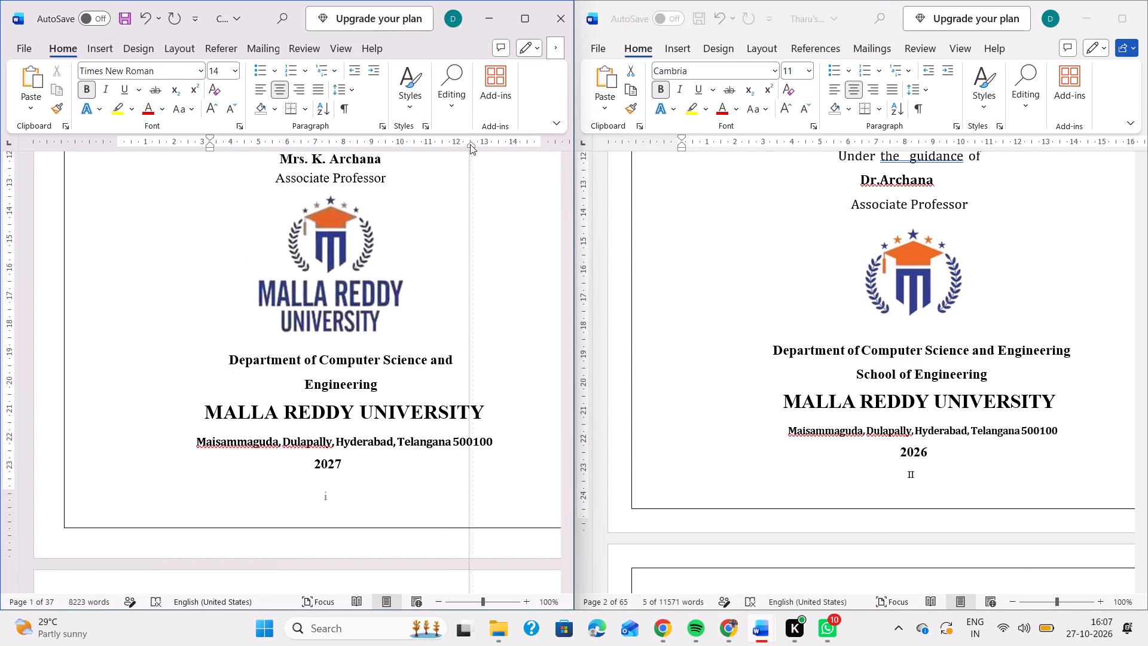
left_click_drag(470, 144, 469, 144)
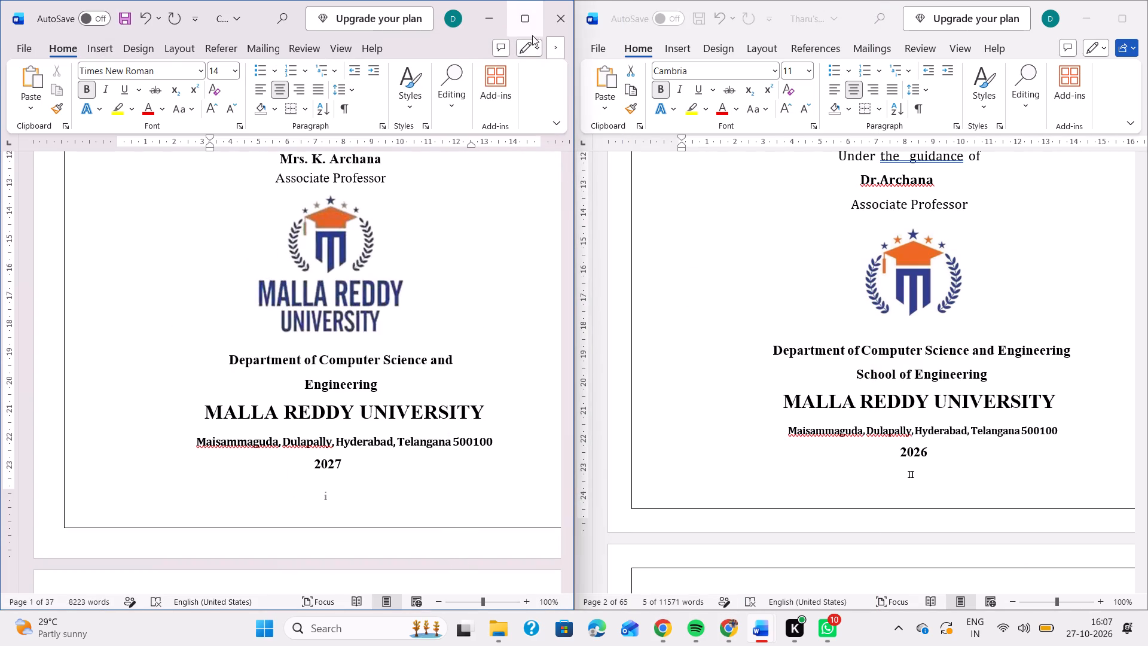
left_click(534, 30)
Compare the placement of the thesis's title page lines with the reference report's title page.
scroll(560, 361, "up", 1)
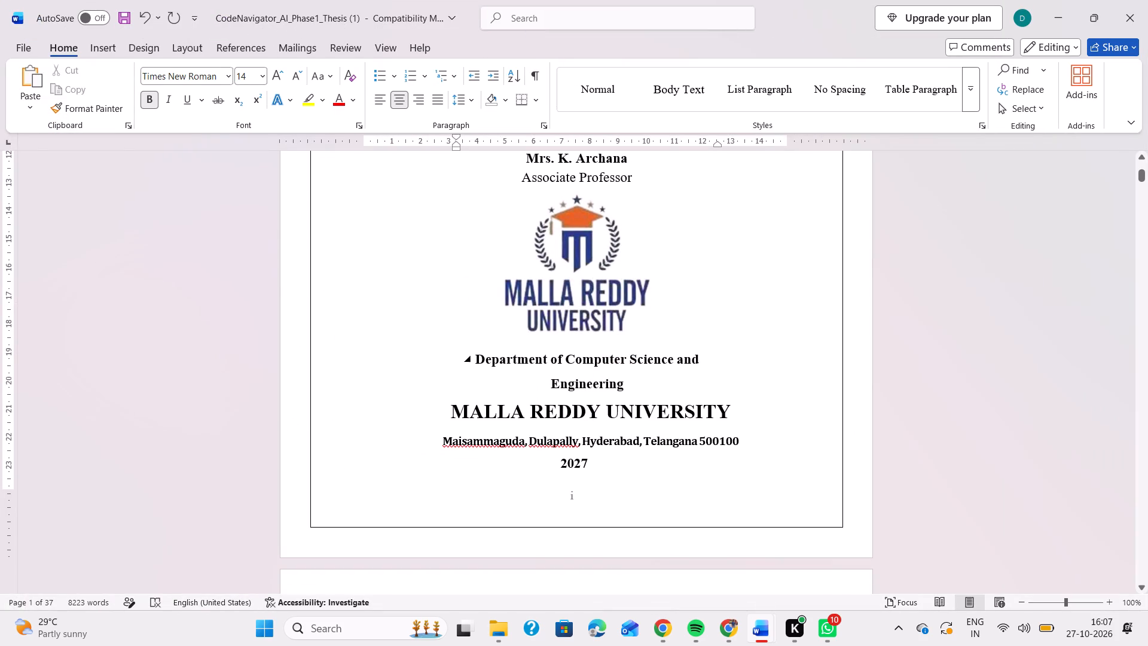
scroll(560, 361, "up", 1)
left_click(557, 522)
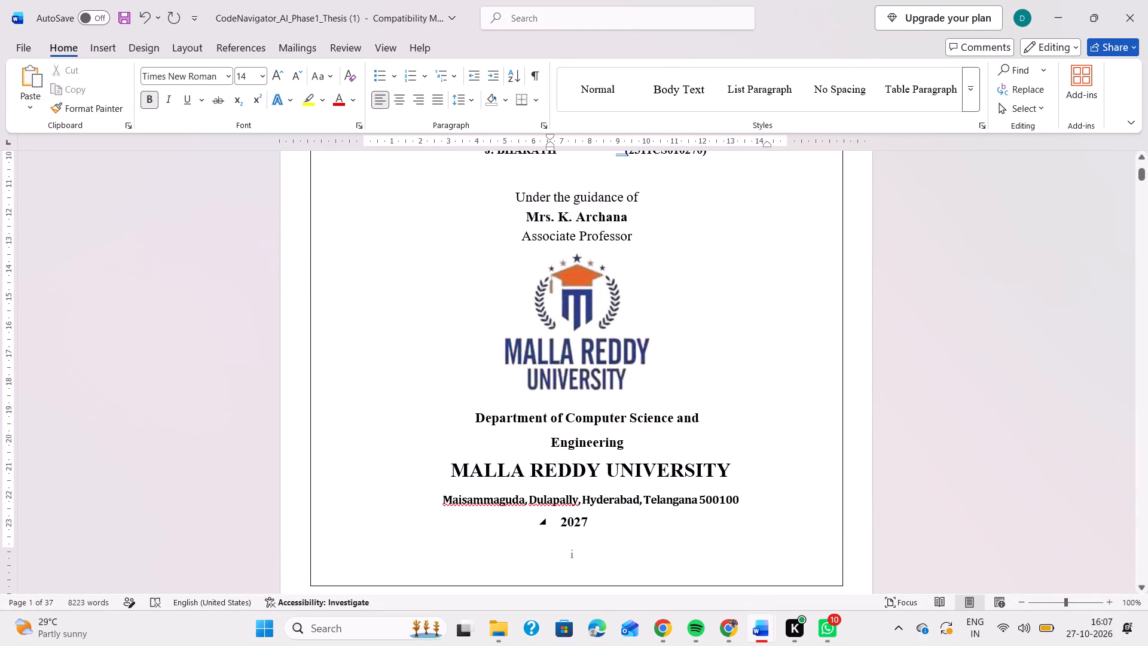
key("alt+Tab")
scroll(963, 526, "up", 2)
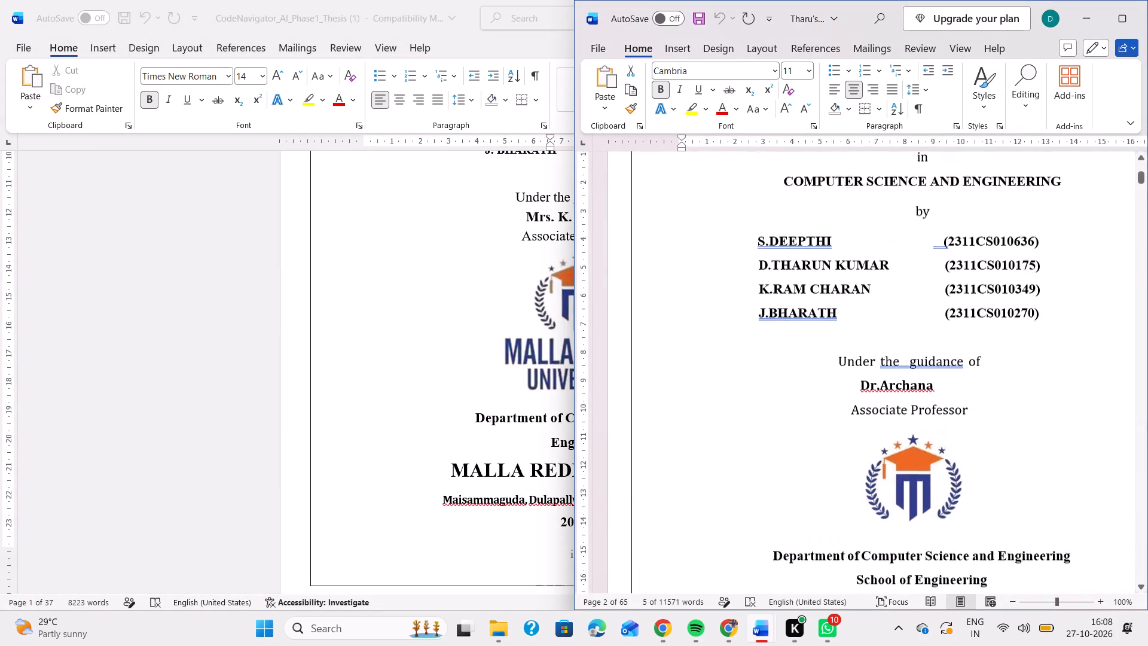
scroll(932, 422, "up", 3)
key("alt+Tab")
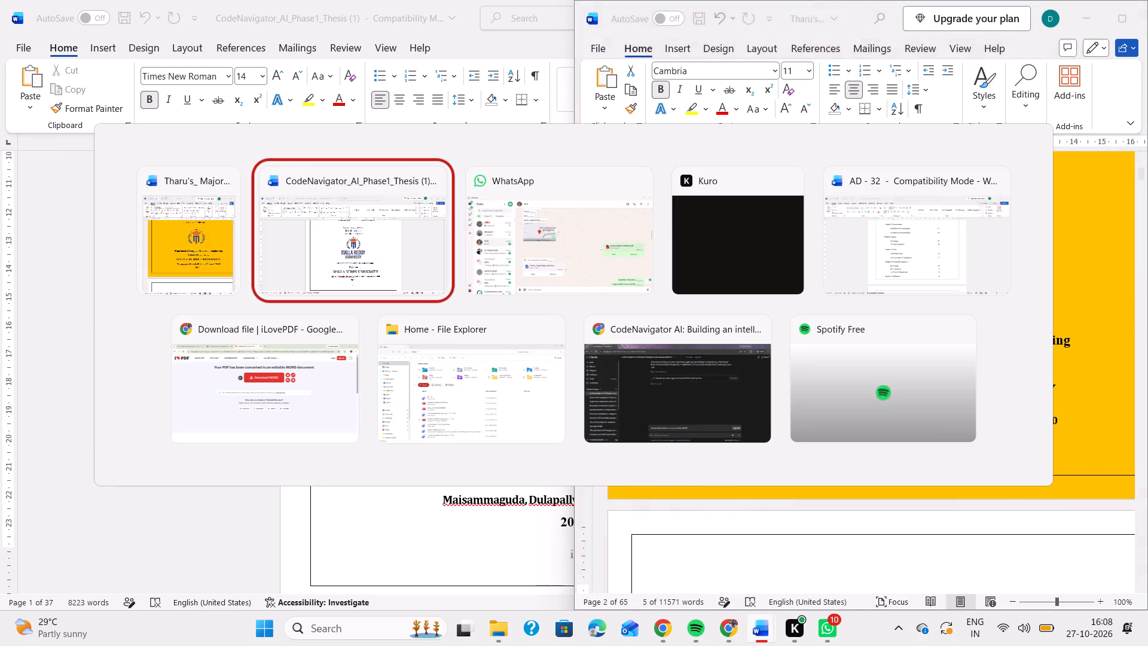
scroll(647, 473, "up", 1)
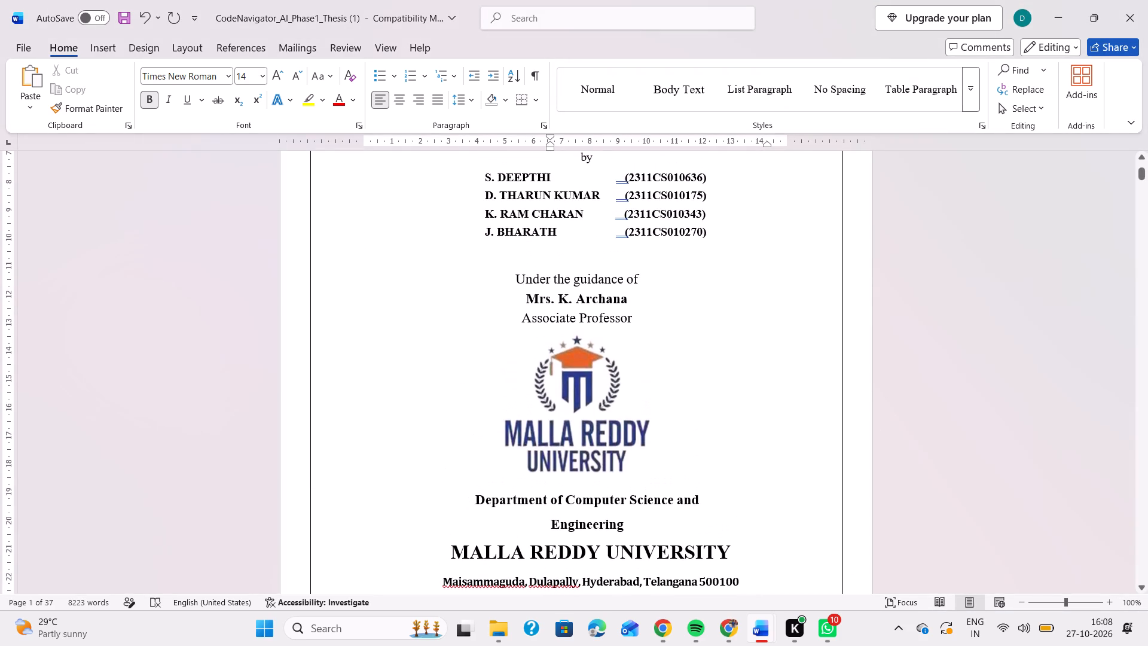
scroll(636, 470, "down", 1)
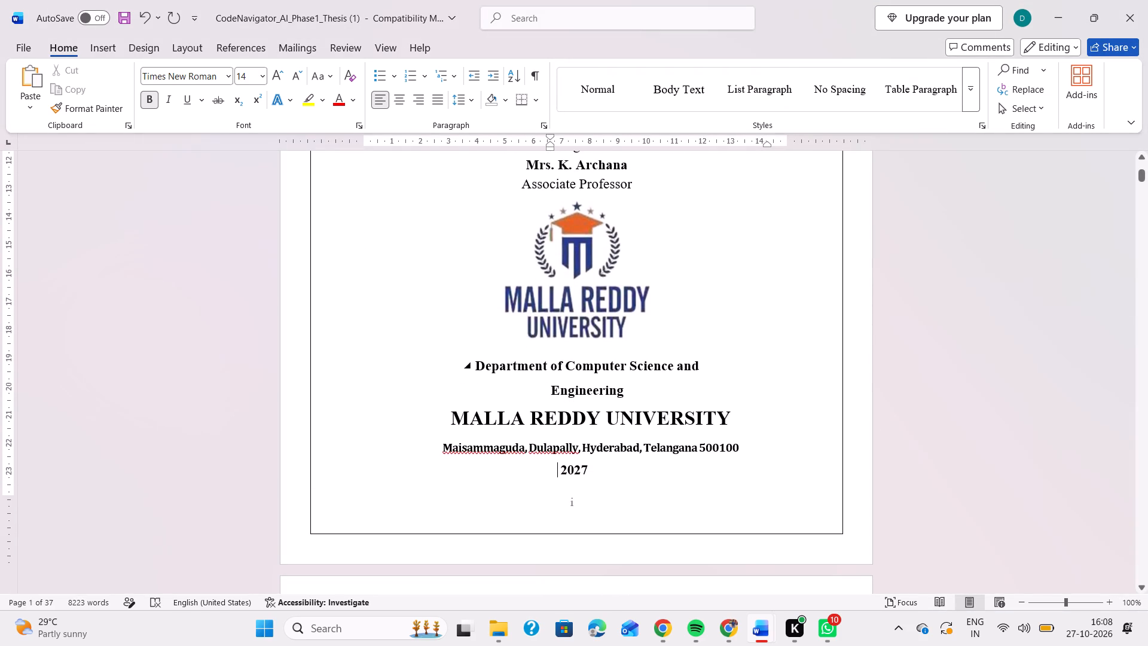
Set the left indent of the title page's Department of Computer Science and Engineering lines to about 2.5 cm.
left_click(474, 364)
left_click_drag(456, 146, 441, 146)
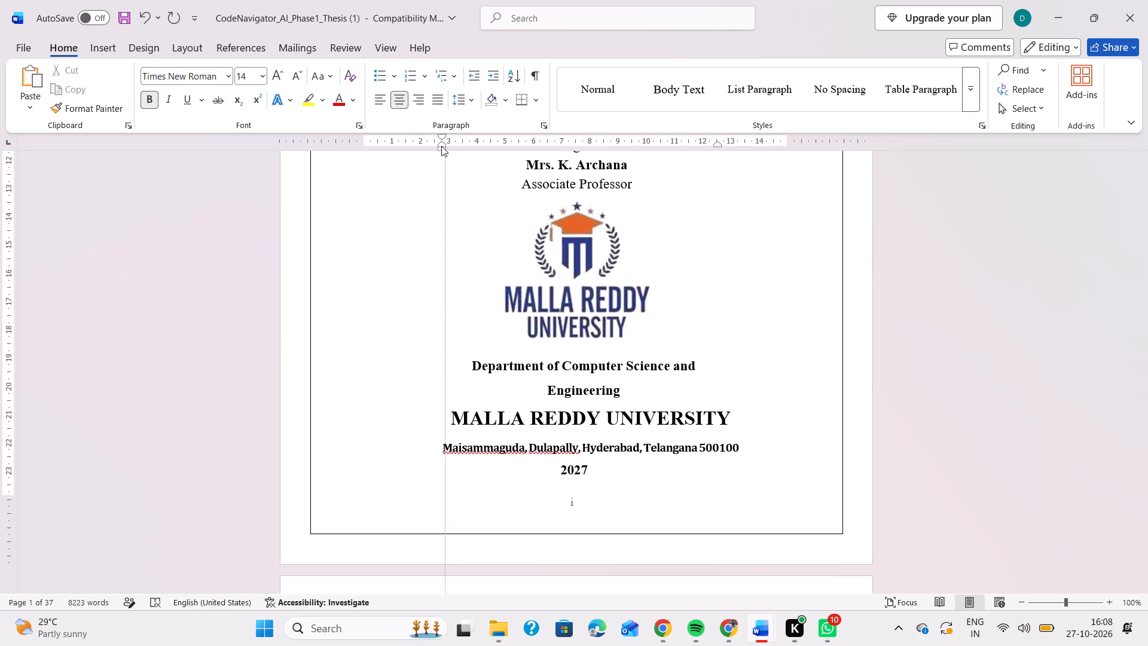
left_click_drag(441, 146, 435, 147)
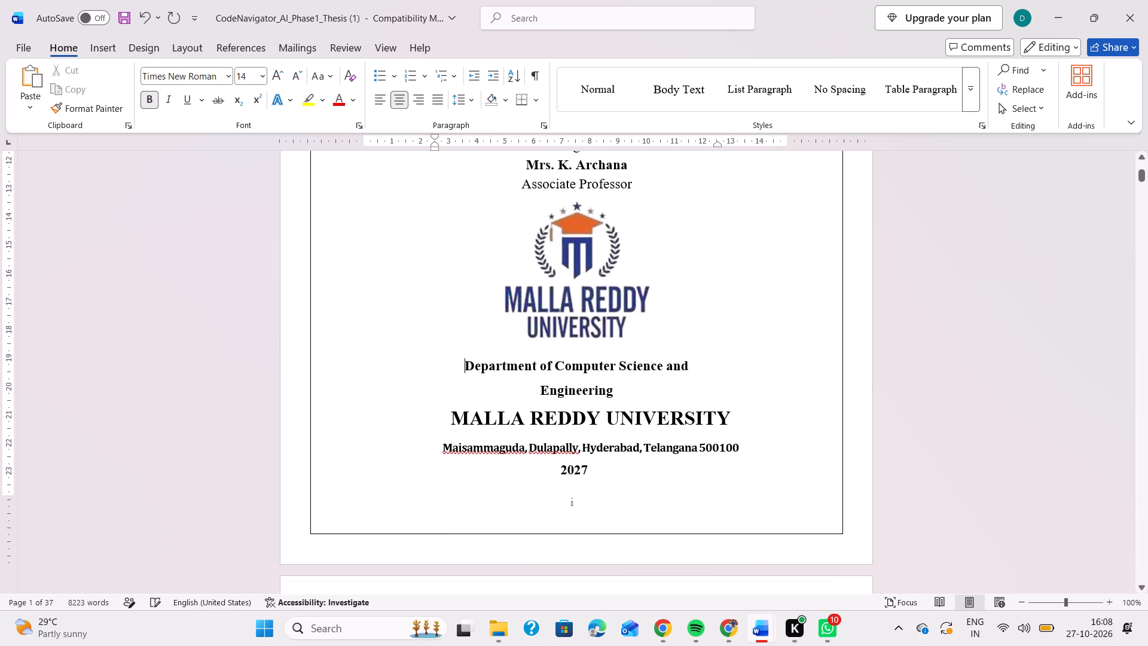
Review the thesis's front matter from the title page through the certificate, declaration, acknowledgement and abstract pages.
scroll(597, 242, "up", 1)
scroll(646, 370, "up", 2)
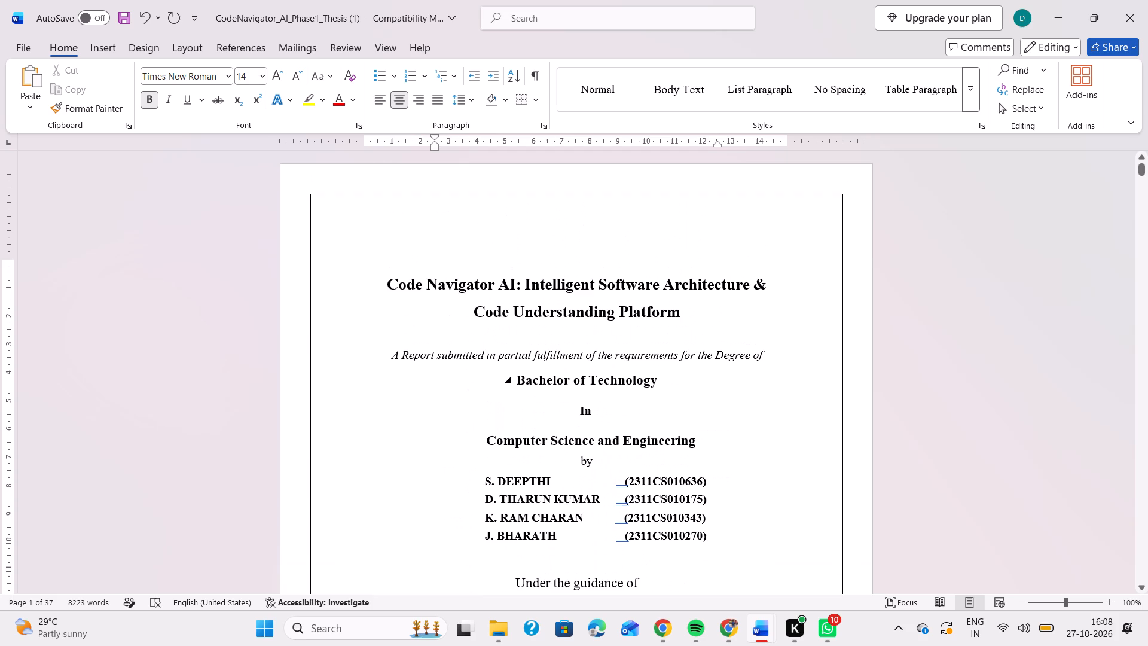
scroll(646, 370, "down", 7)
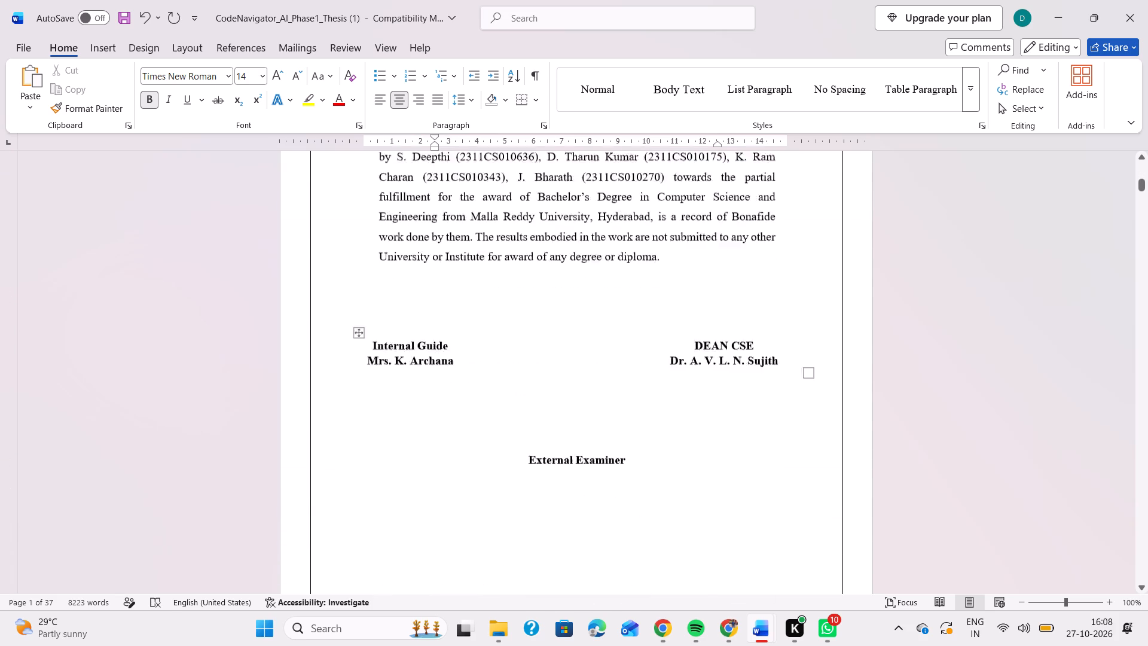
scroll(646, 370, "down", 6)
scroll(646, 370, "up", 1)
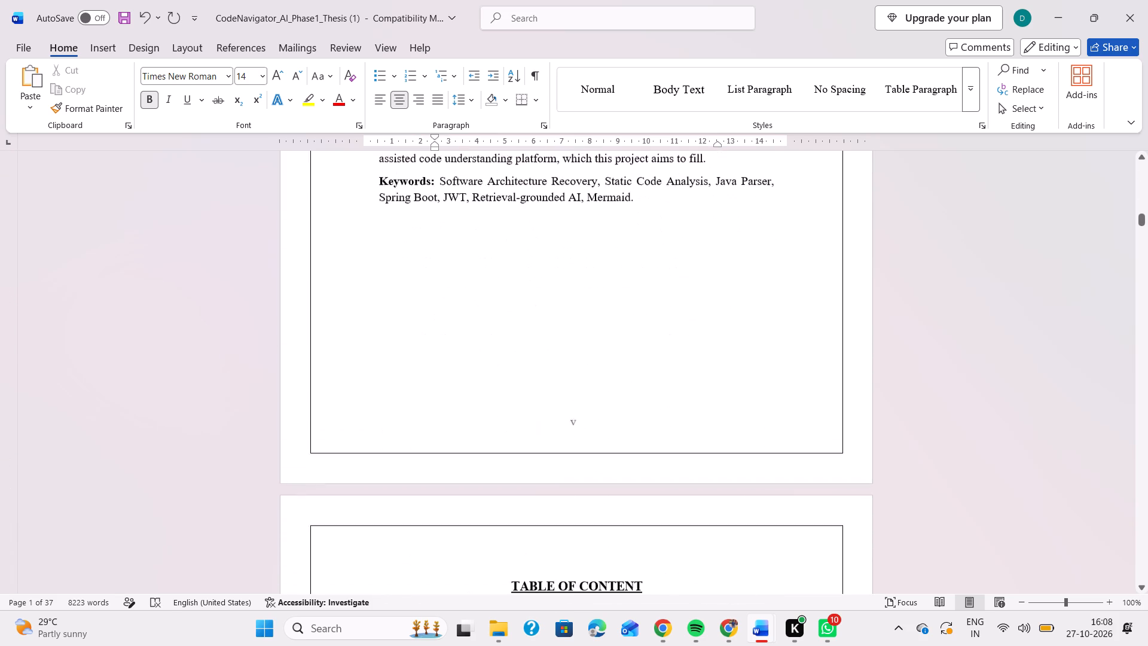
scroll(646, 370, "up", 7)
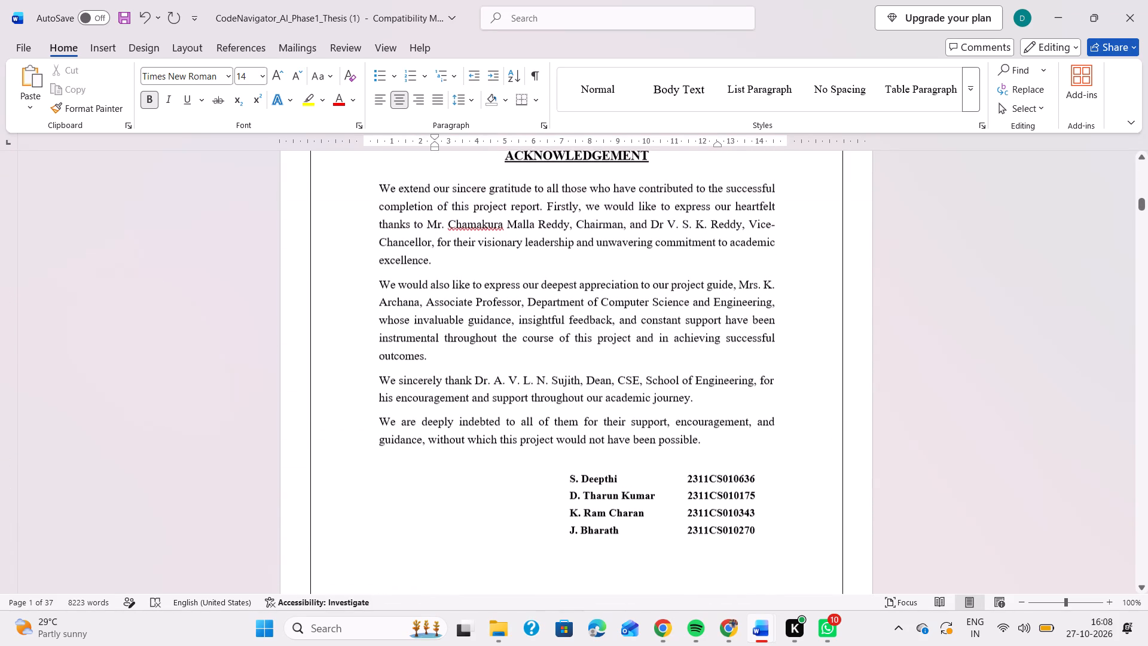
Compare the declaration and acknowledgement pages of the reference report with those of the thesis.
key("alt+Tab")
scroll(889, 428, "down", 6)
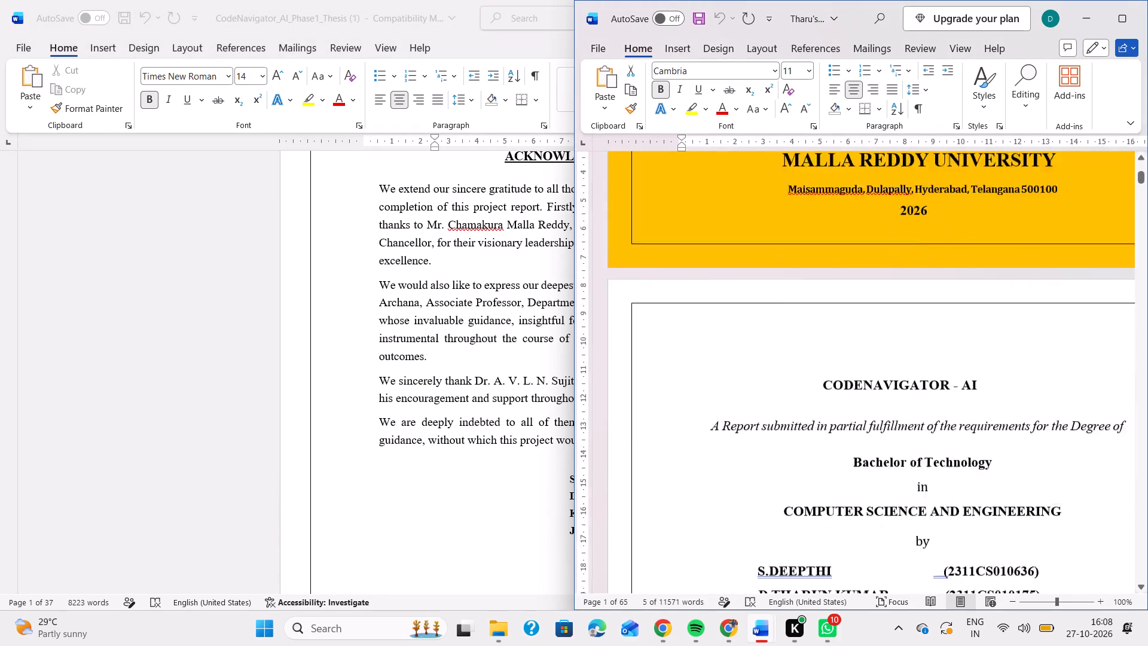
scroll(889, 428, "down", 6)
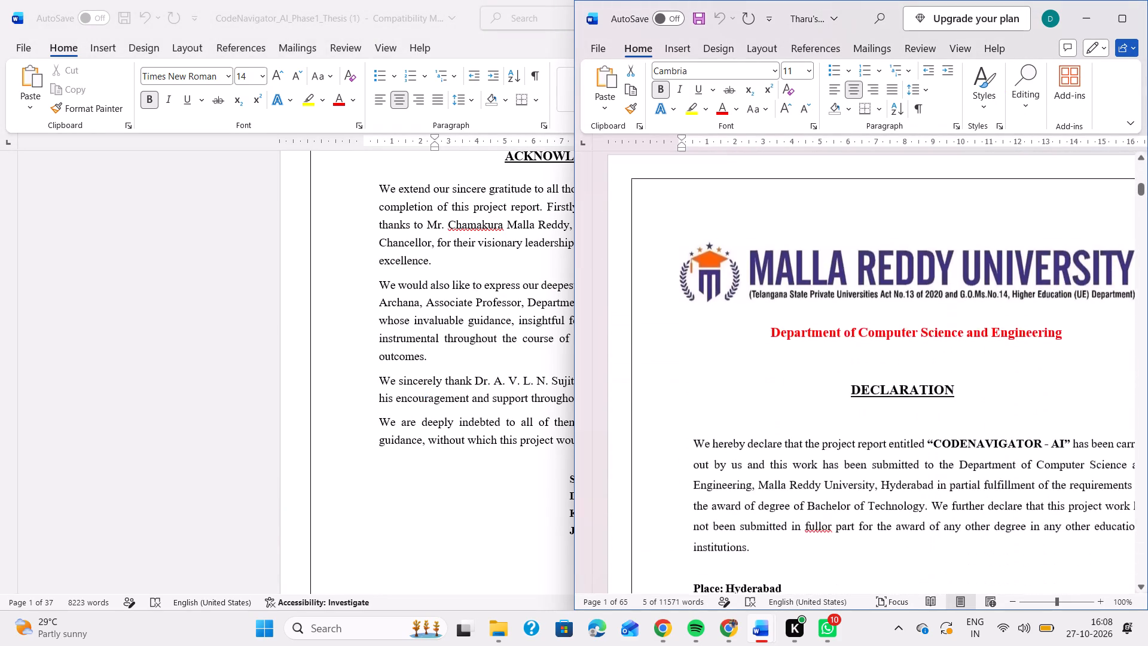
scroll(889, 428, "down", 2)
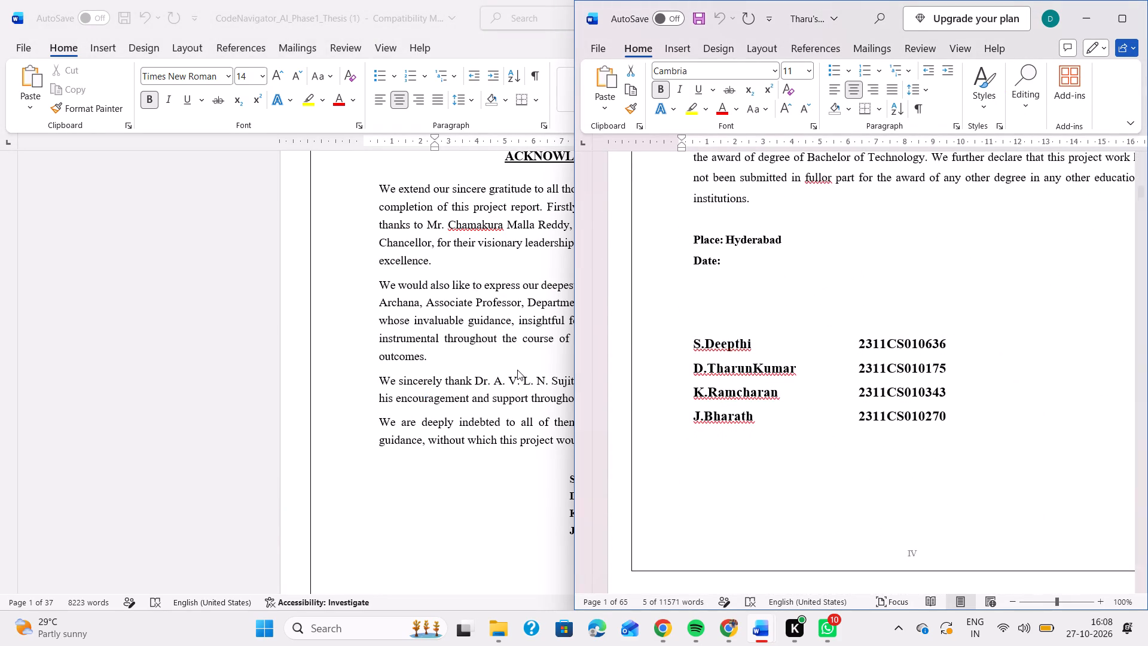
left_click(517, 370)
scroll(616, 351, "up", 4)
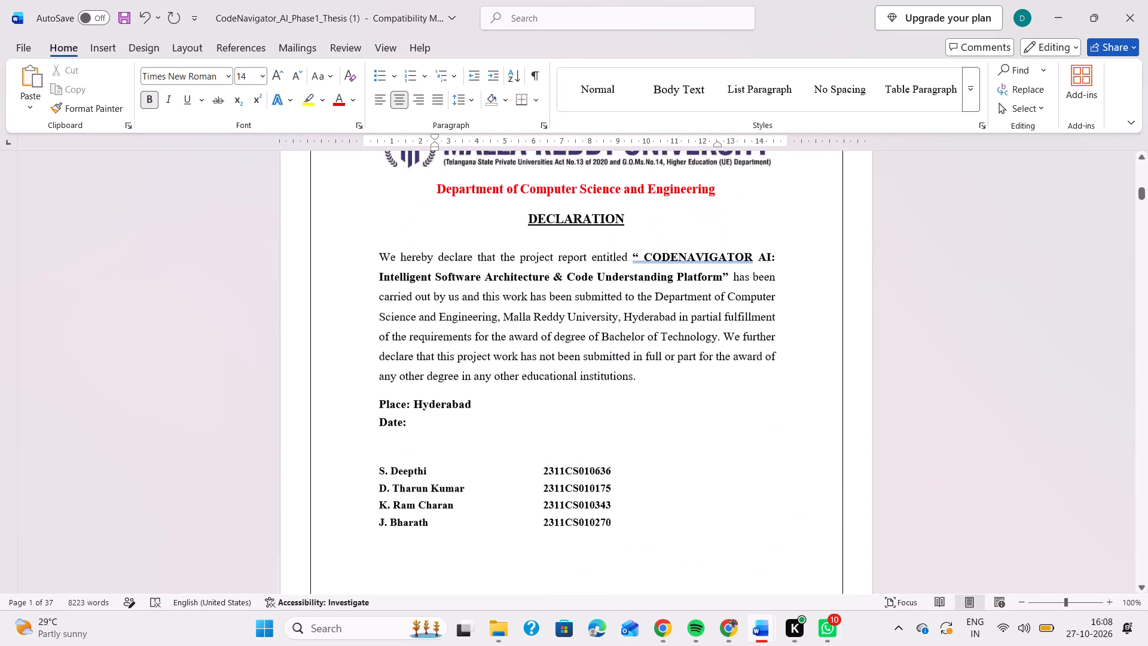
key("alt+Tab")
scroll(806, 419, "down", 4)
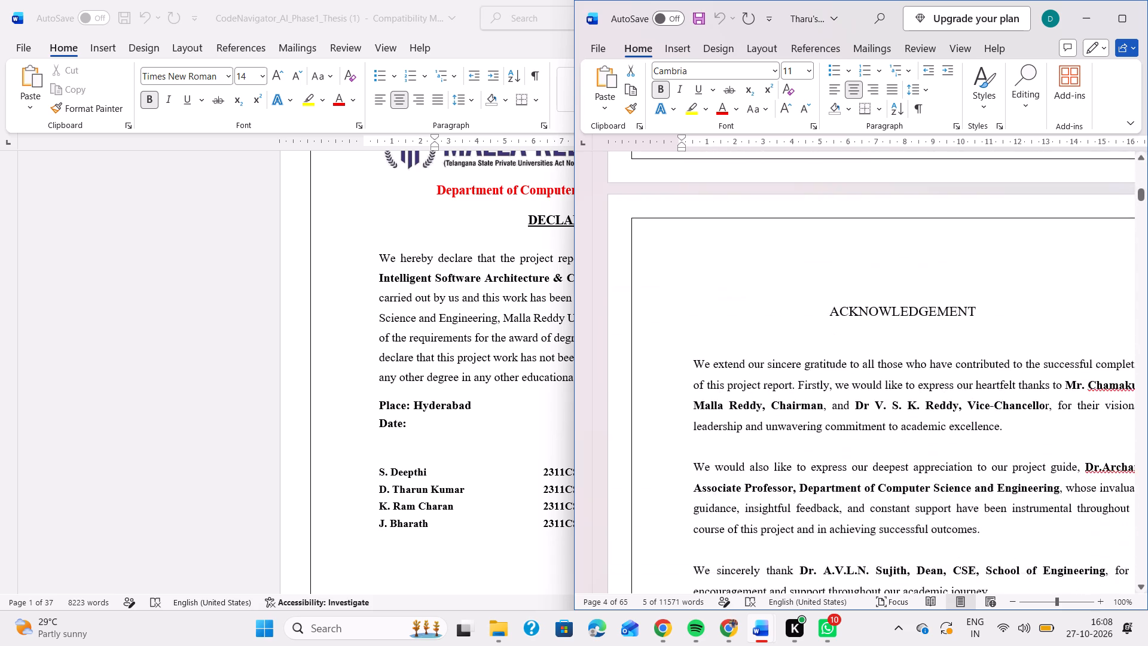
scroll(806, 419, "down", 1)
scroll(806, 419, "up", 5)
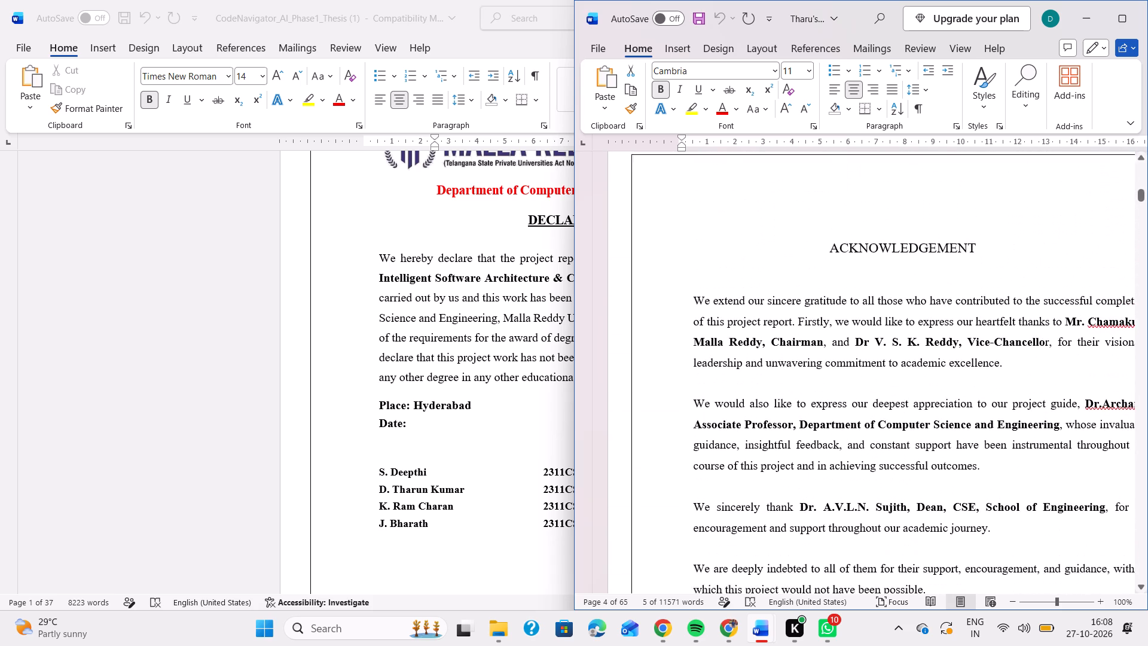
scroll(806, 419, "up", 1)
scroll(806, 419, "left", 1)
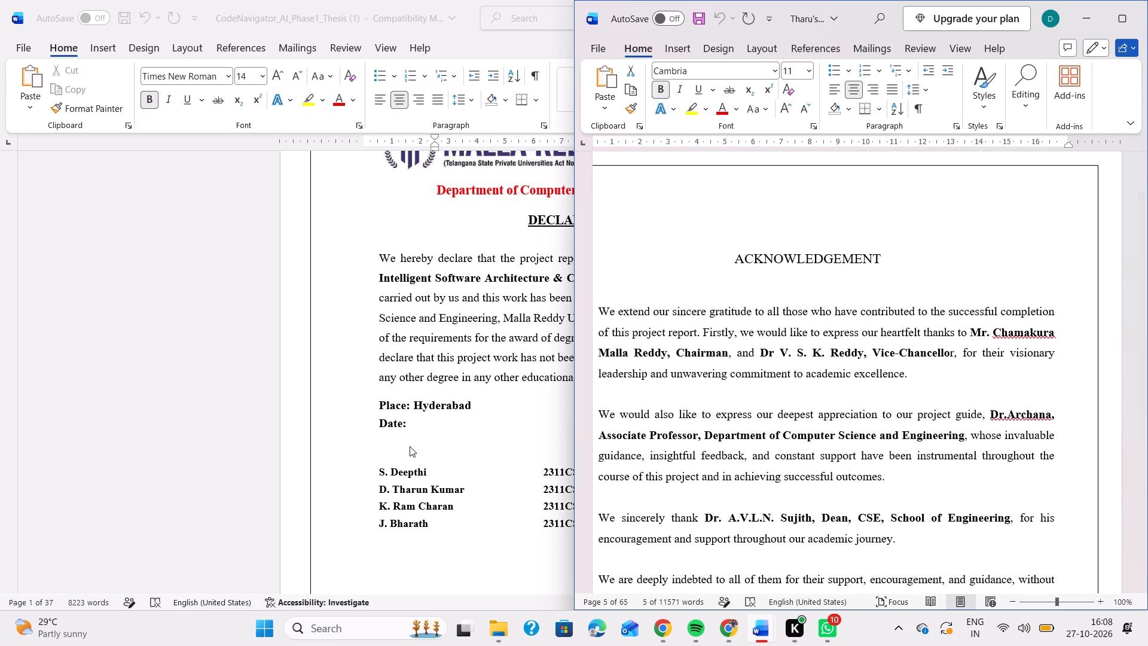
Bold the chairman's and vice-chancellor's names and titles, through "Vice-Chancellor", in the thesis acknowledgement's first paragraph.
left_click(402, 404)
scroll(513, 391, "down", 4)
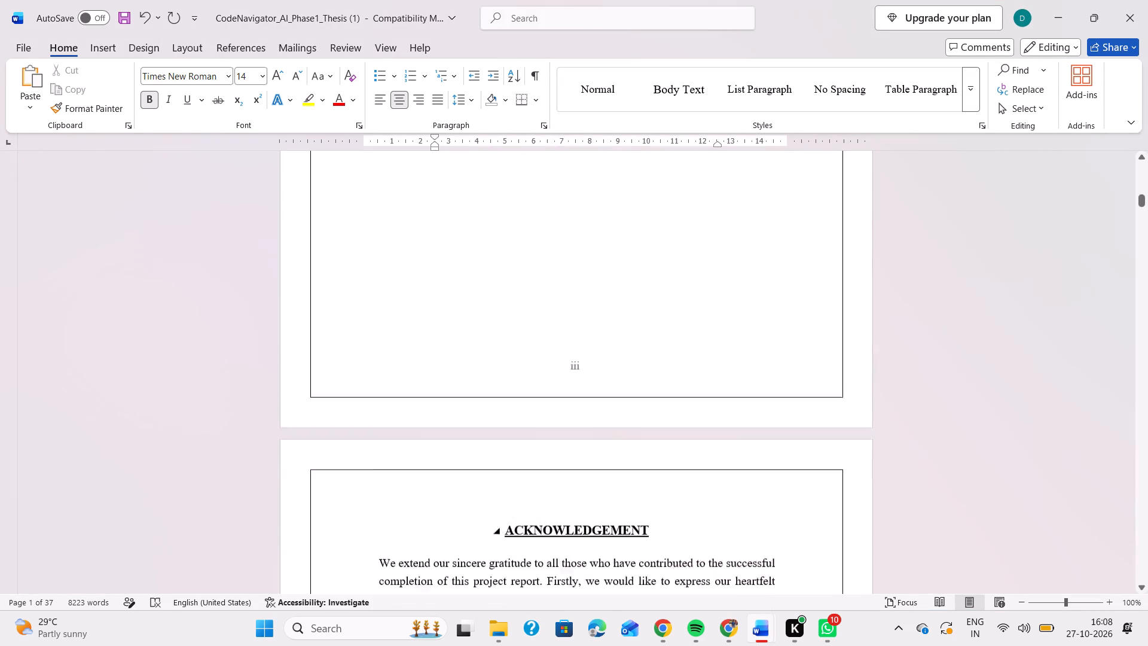
scroll(513, 391, "down", 1)
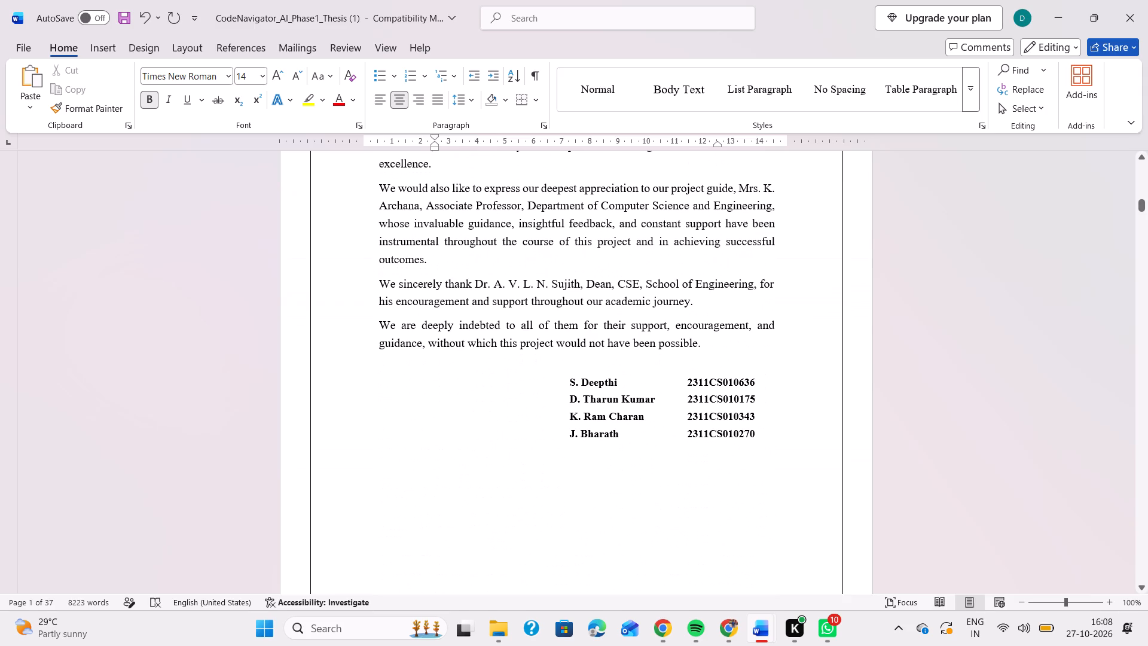
key("super+Left")
scroll(455, 320, "up", 1)
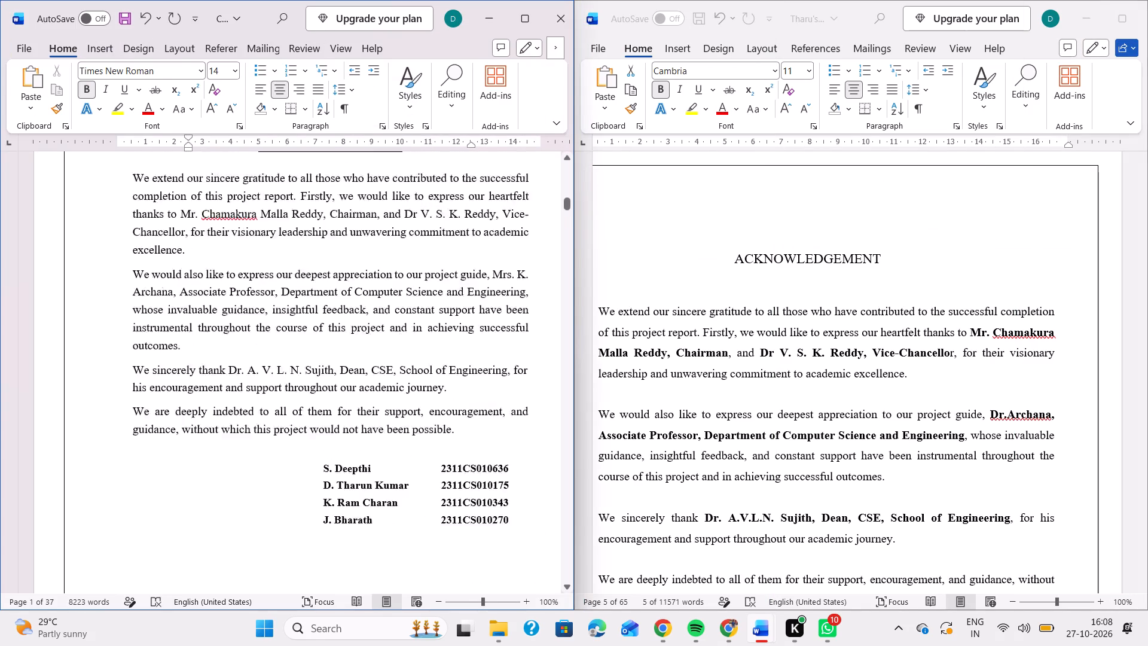
scroll(455, 320, "up", 1)
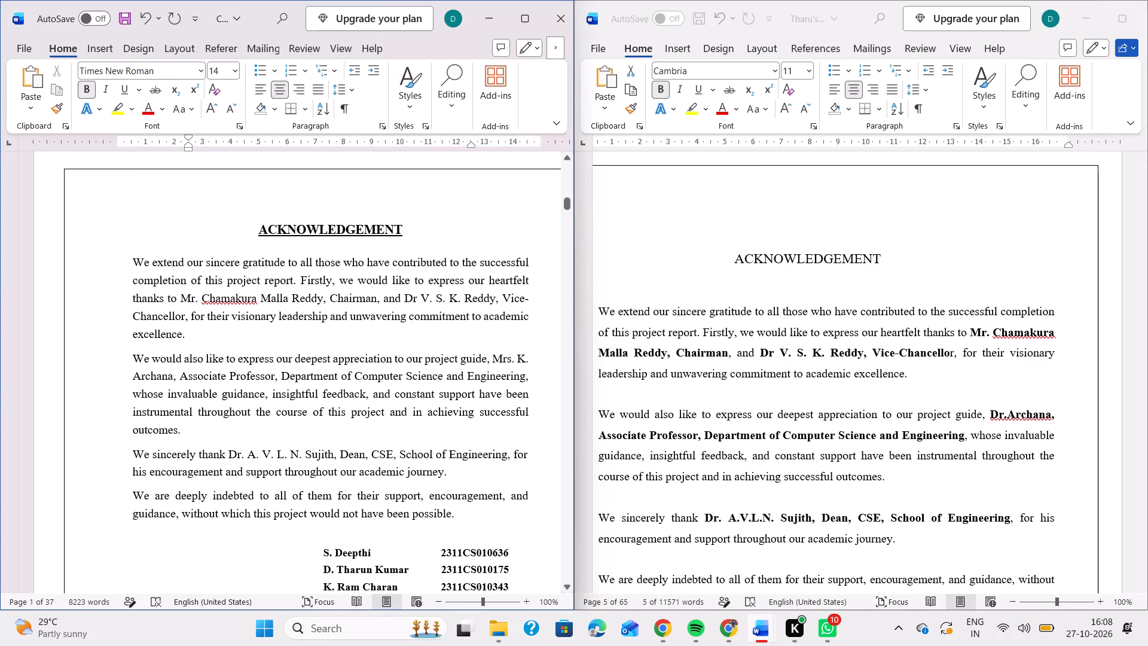
left_click_drag(181, 297, 122, 300)
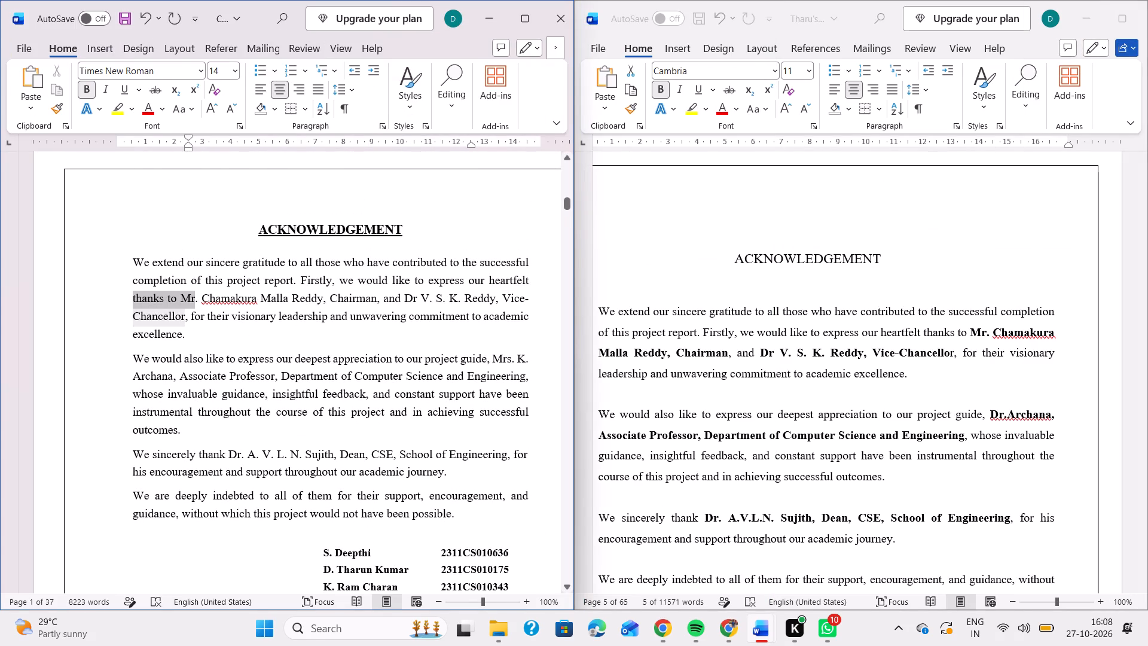
left_click_drag(122, 300, 161, 318)
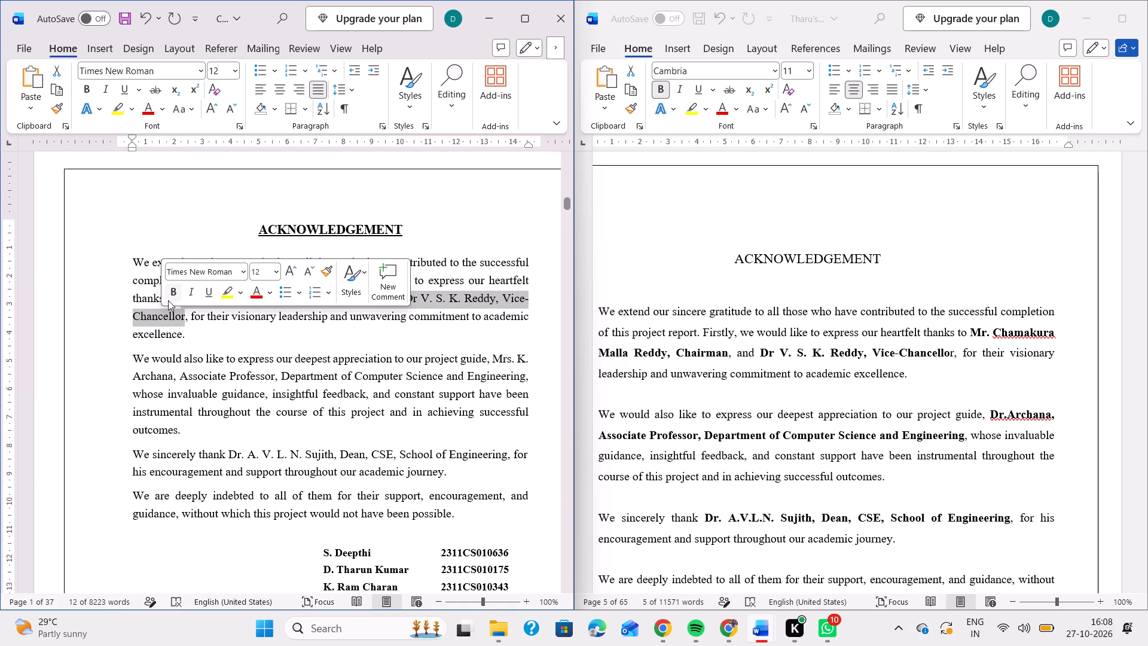
left_click(170, 297)
left_click(291, 437)
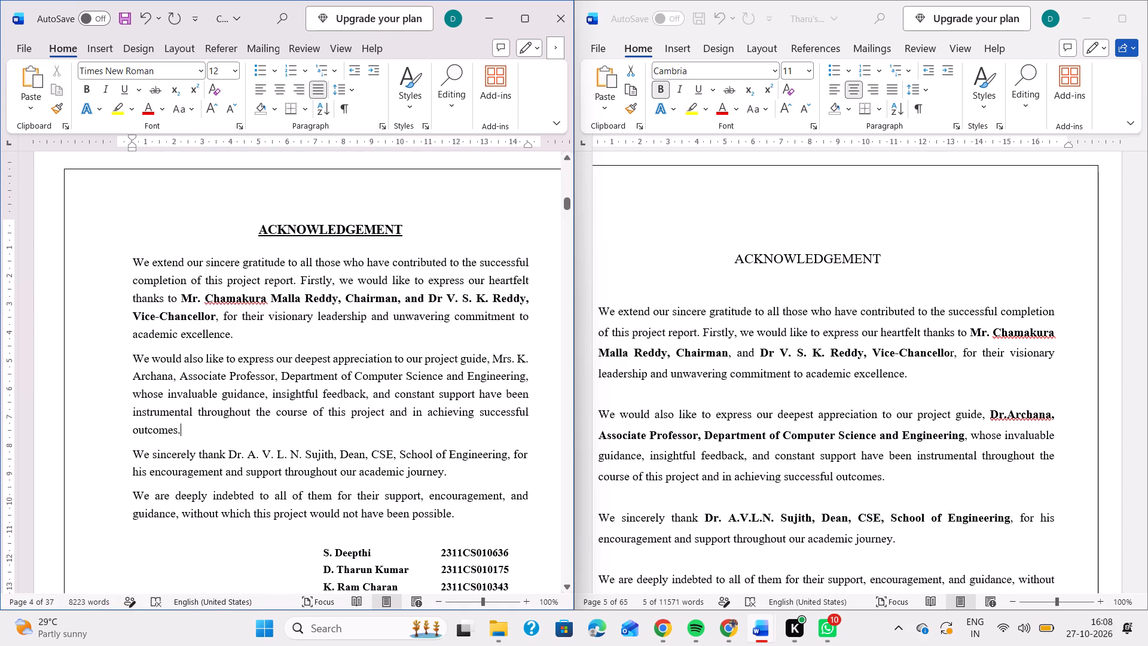
Bold the project guide's name, "Associate Professor" title and "Department of Computer Science and Engineering" in the acknowledgement's second paragraph.
left_click_drag(491, 356, 487, 397)
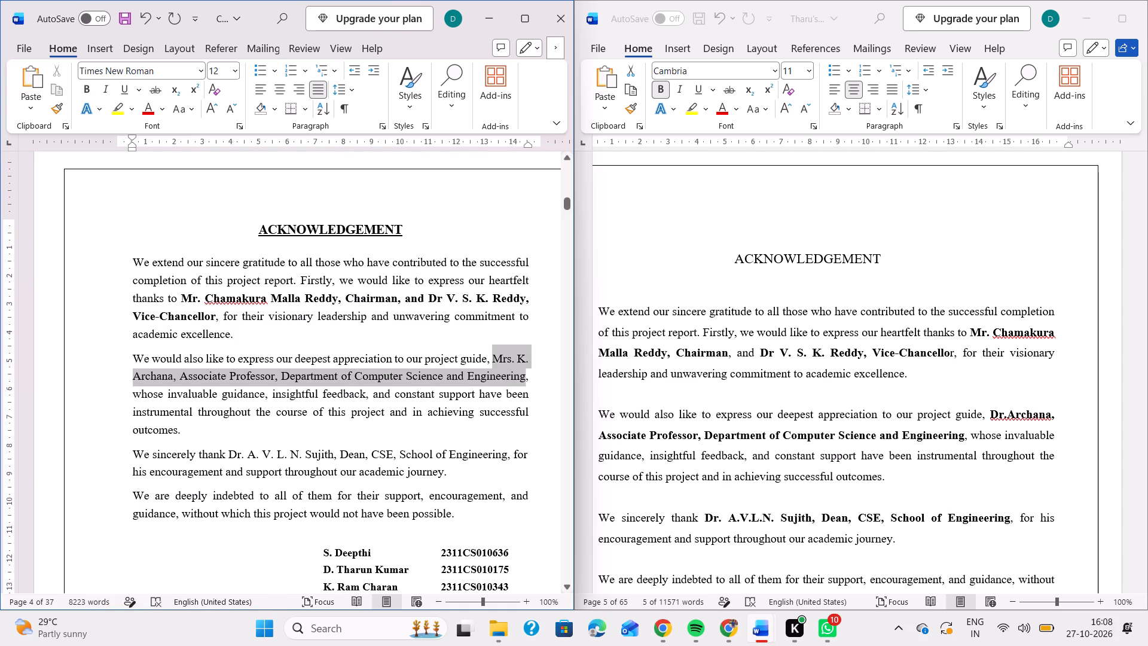
left_click_drag(487, 397, 340, 372)
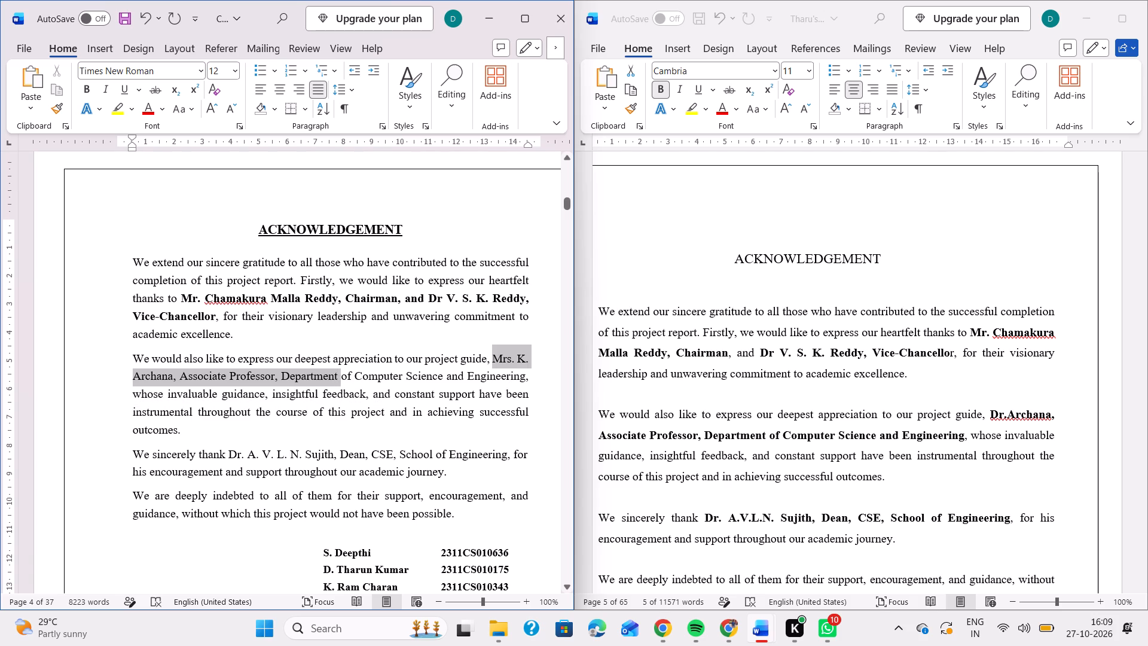
left_click_drag(340, 372, 513, 374)
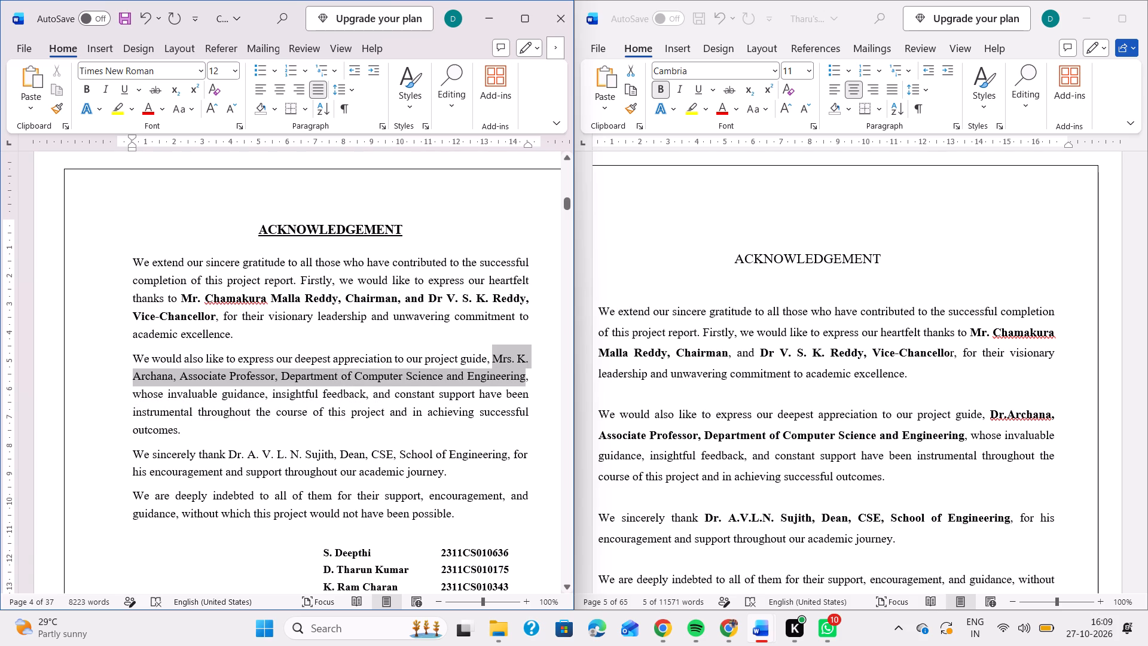
left_click_drag(513, 374, 517, 375)
left_click(525, 352)
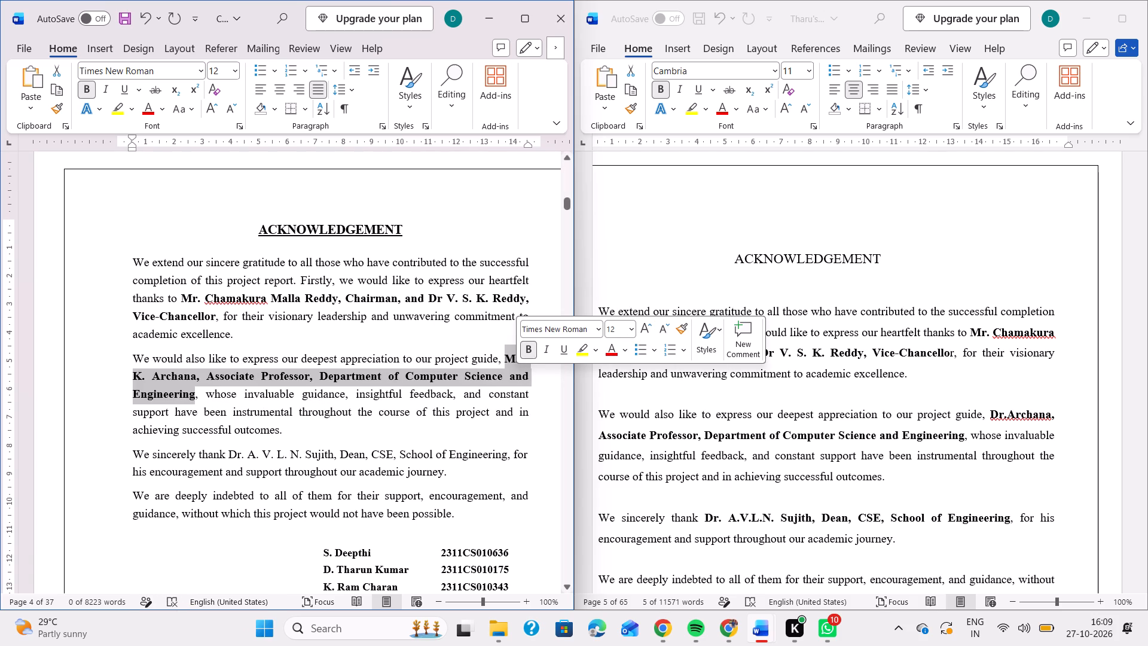
Bold the text from "thank" through the dean's name, title and "School of Engineering" in the acknowledgement's third paragraph.
left_click_drag(227, 453, 318, 456)
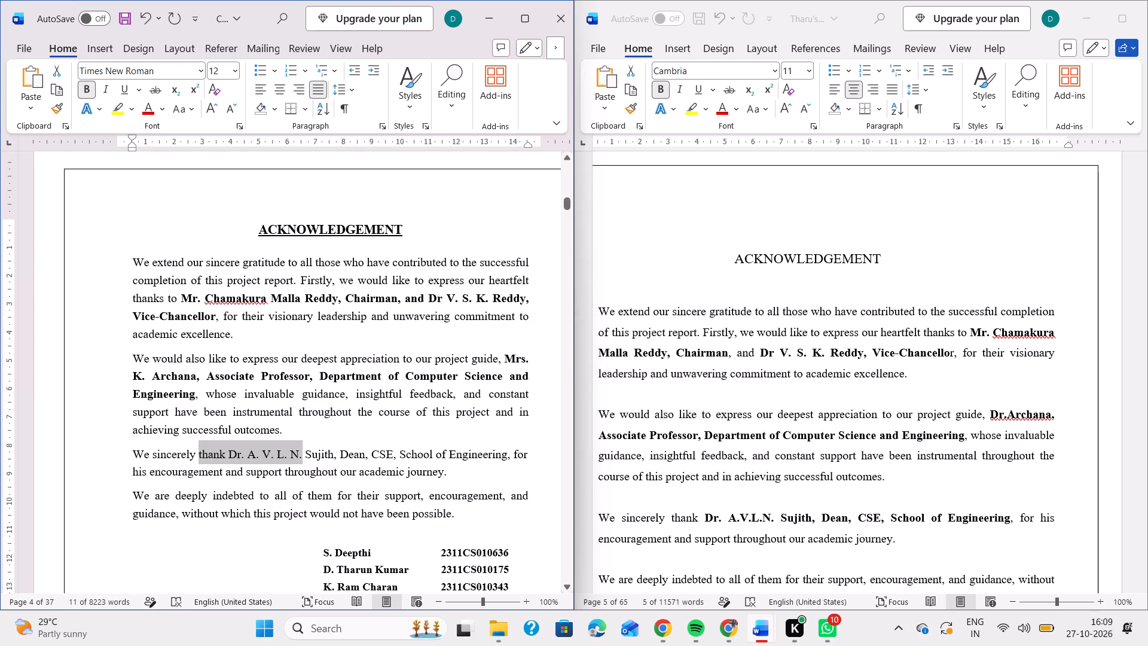
left_click_drag(318, 456, 483, 454)
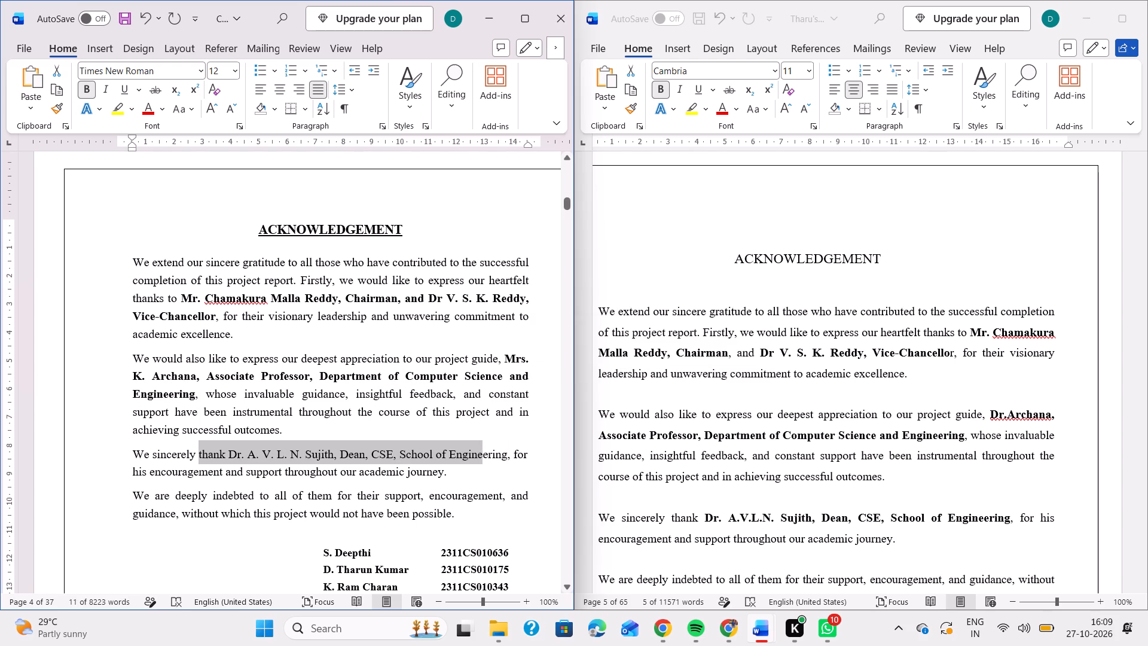
left_click_drag(483, 454, 503, 454)
left_click_drag(503, 454, 507, 455)
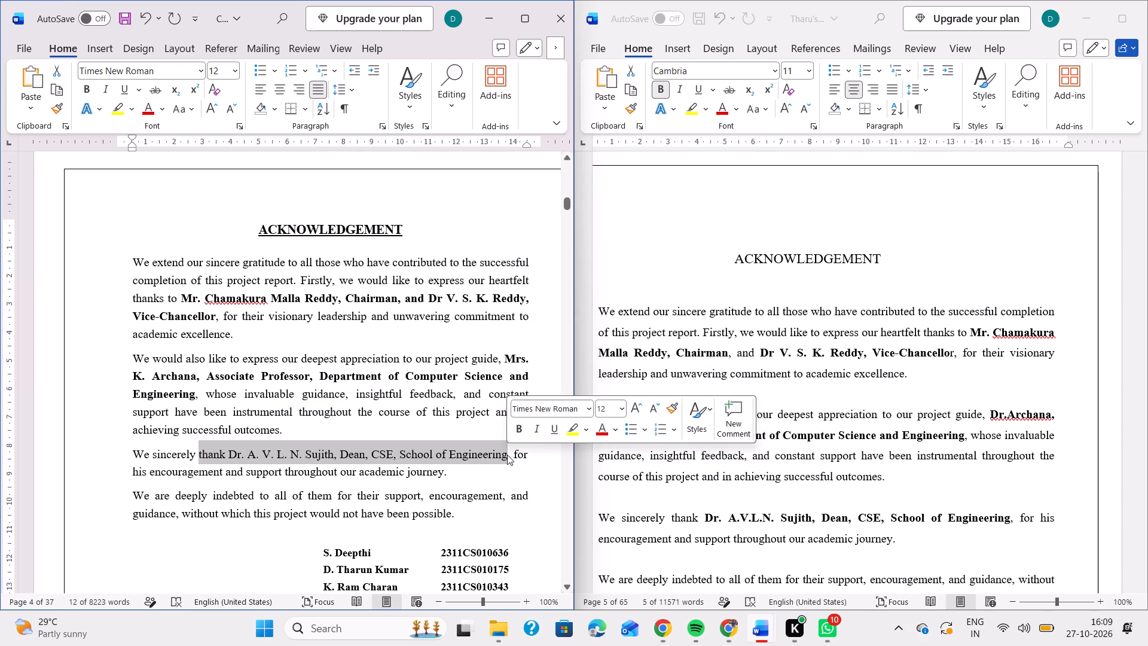
left_click(515, 426)
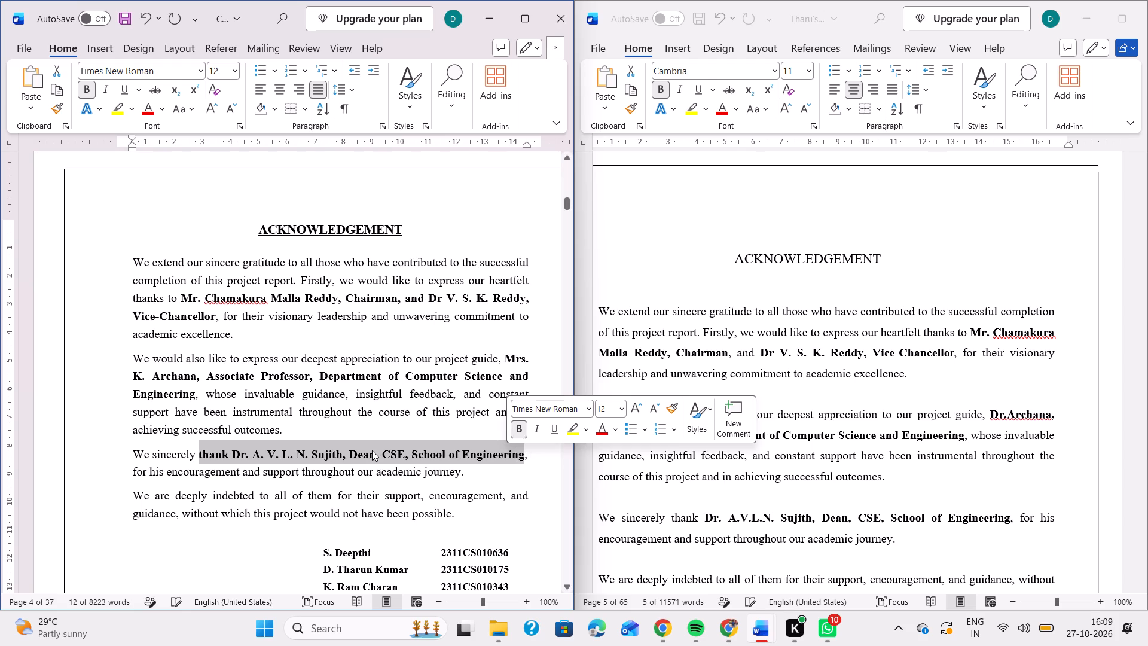
left_click(372, 450)
Remove the spaces between the dean's initials in the acknowledgement's third paragraph so they read "A.V.L.N.".
scroll(372, 450, "down", 1)
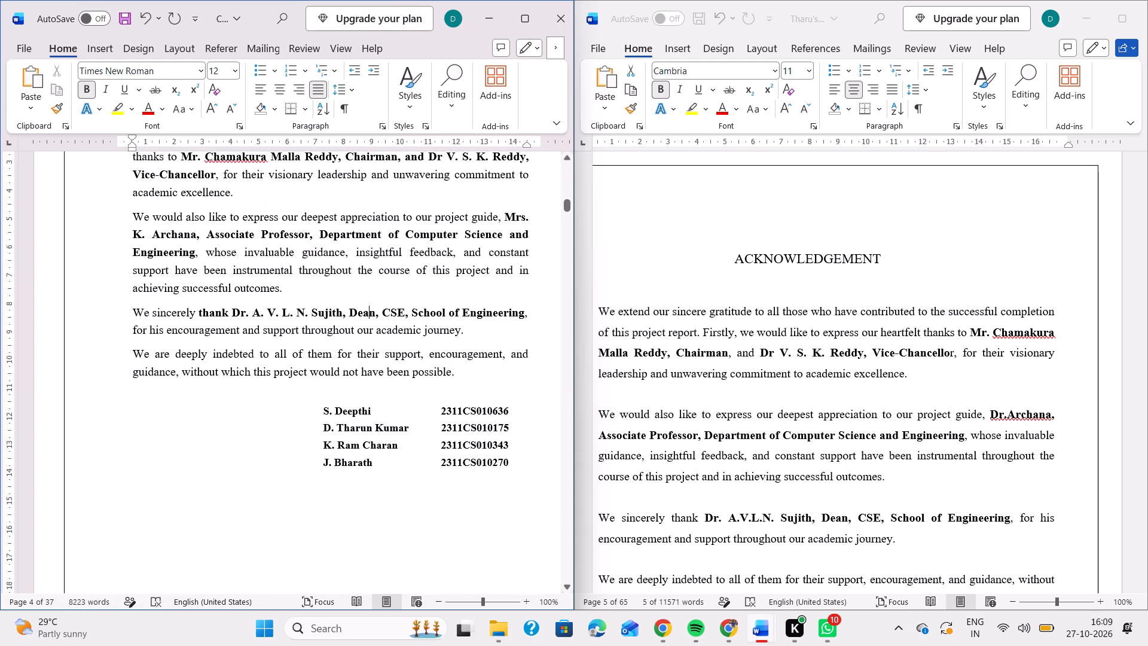
left_click(267, 315)
key("BackSpace")
key("Right")
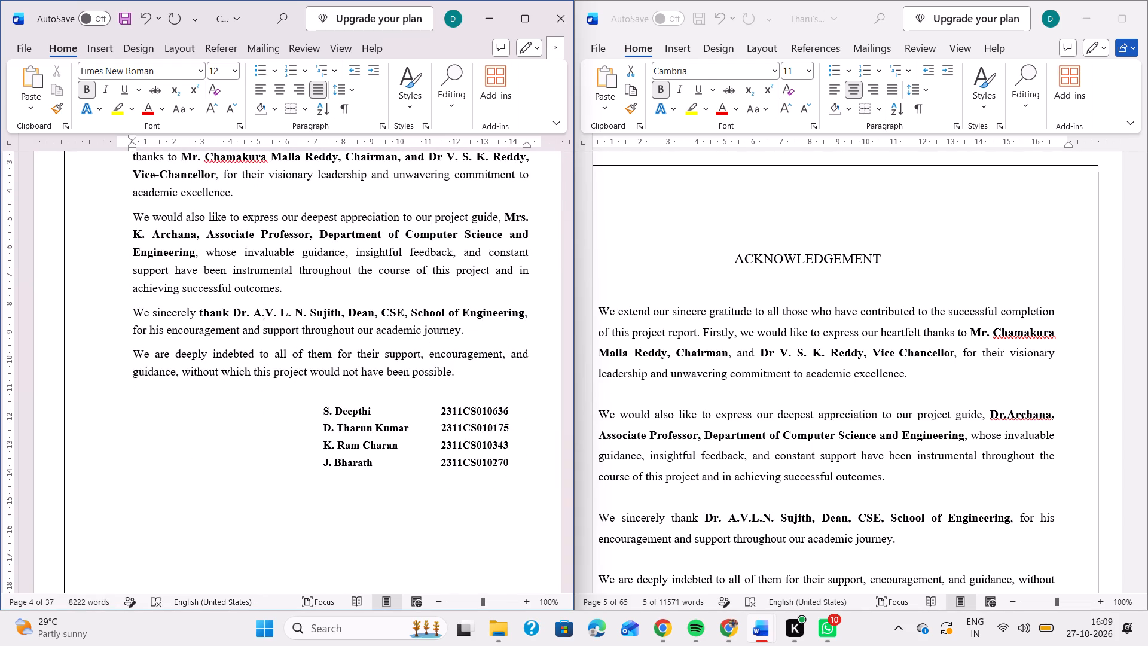
key("Right")
key("Right")
key("BackSpace")
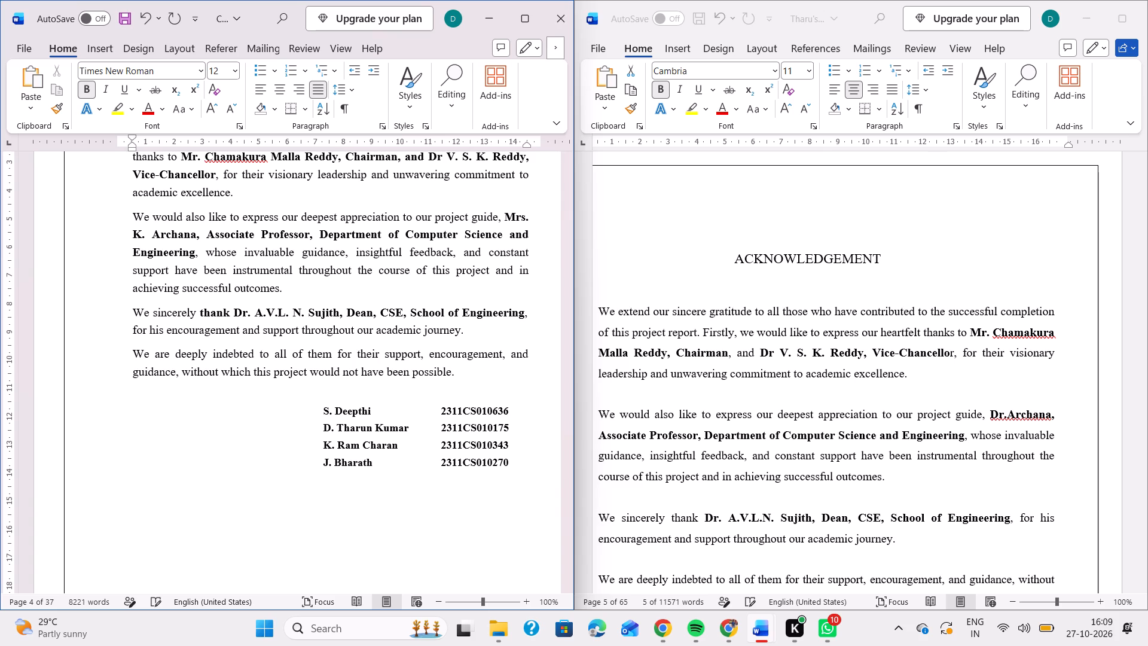
key("Right")
key("Right")
key("Right")
key("BackSpace")
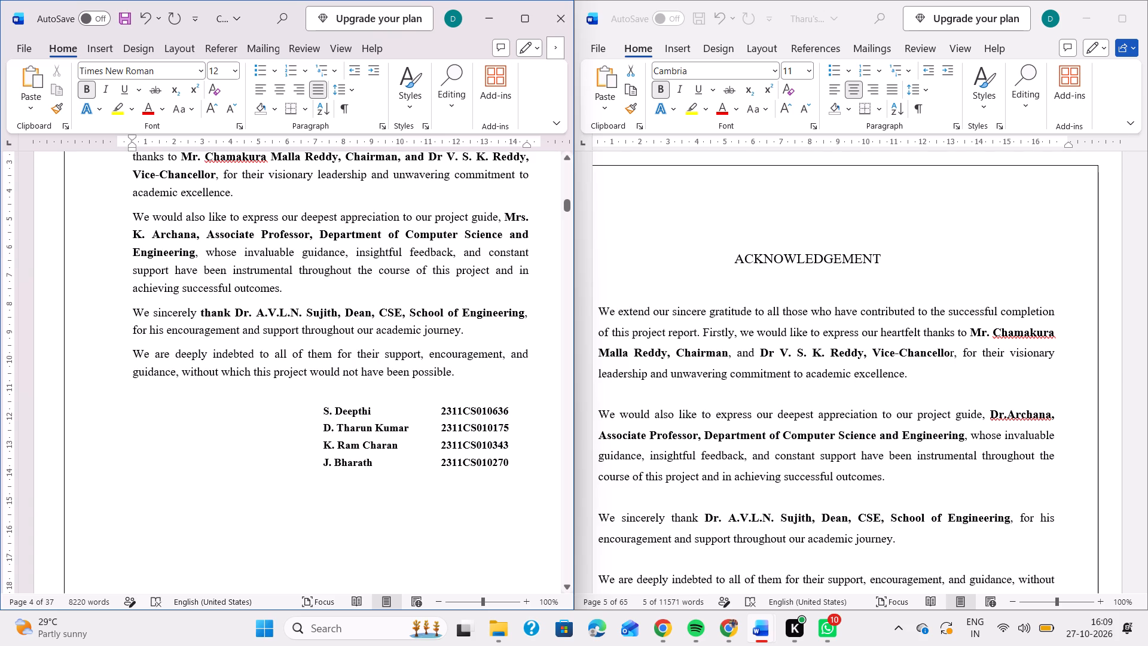
scroll(345, 363, "down", 1)
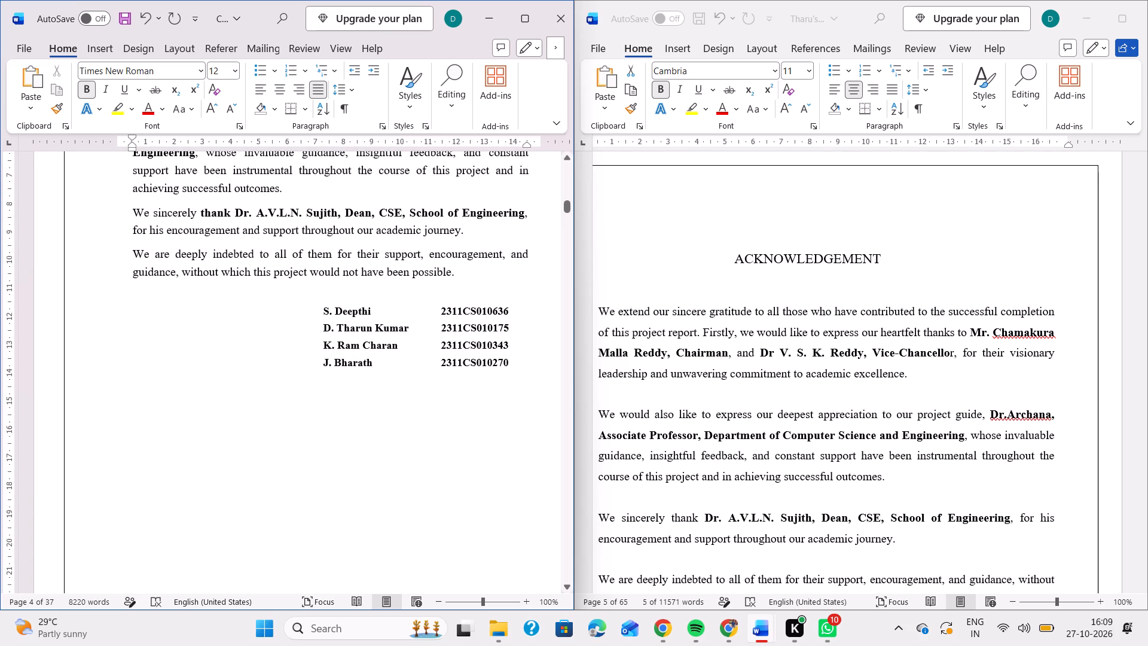
Remove the bold formatting from the word "thank" in the thesis acknowledgement's third paragraph.
scroll(343, 333, "up", 1)
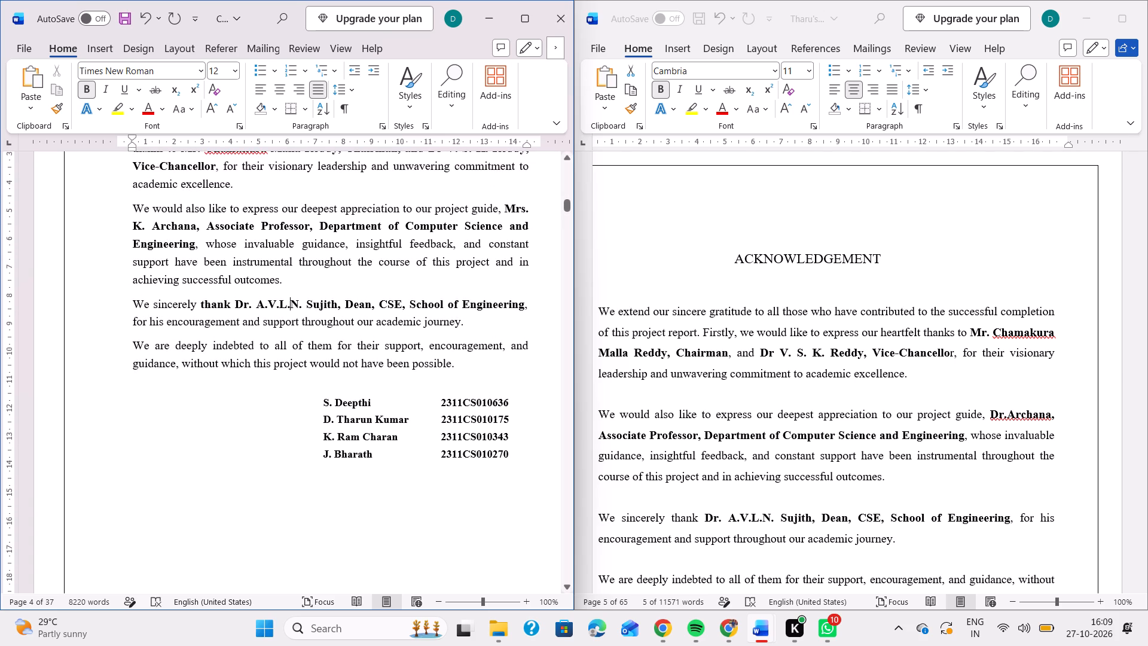
left_click_drag(233, 305, 202, 303)
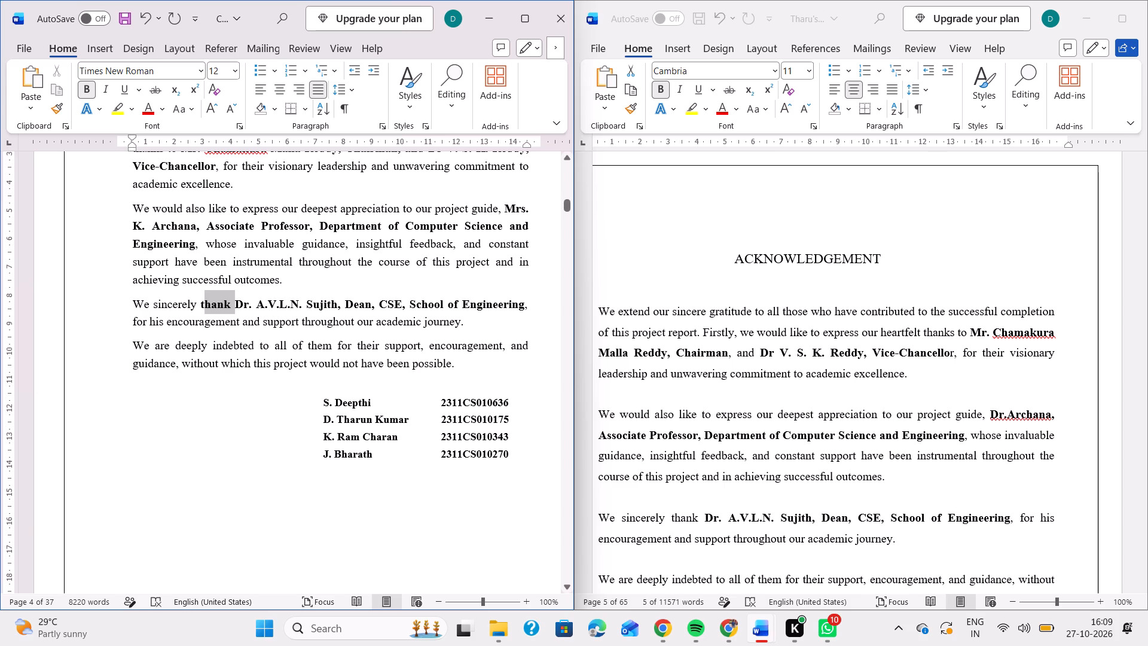
left_click_drag(202, 303, 199, 303)
left_click(205, 273)
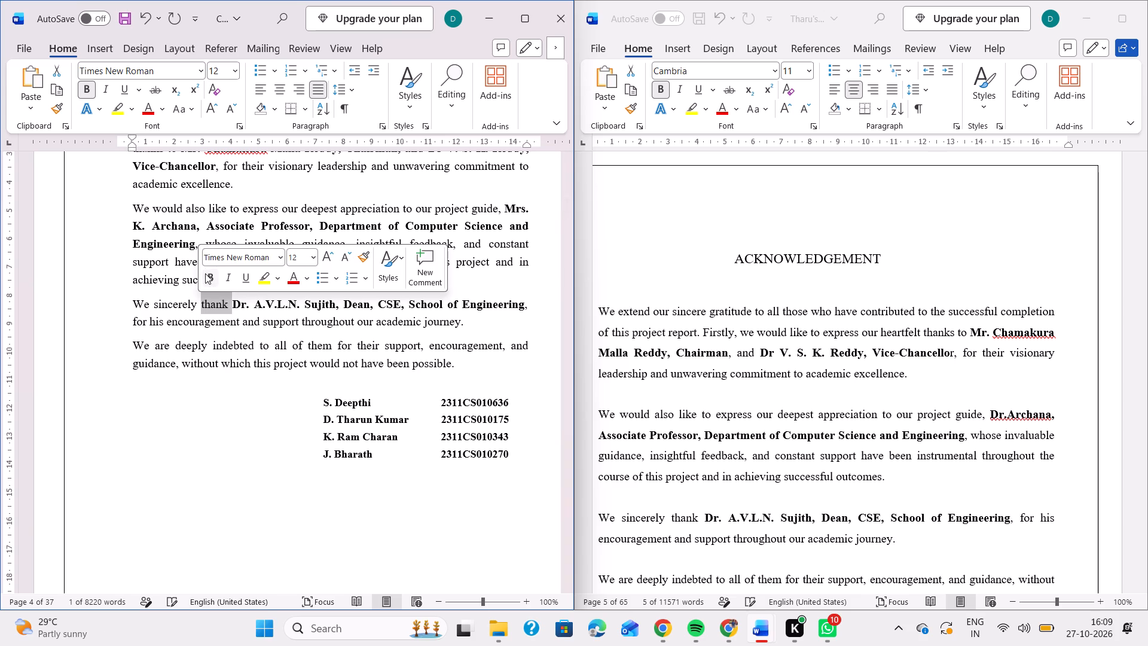
left_click(239, 380)
Examine the thesis's abstract and table of contents against the front matter and contents pages of the major project document.
scroll(239, 380, "down", 2)
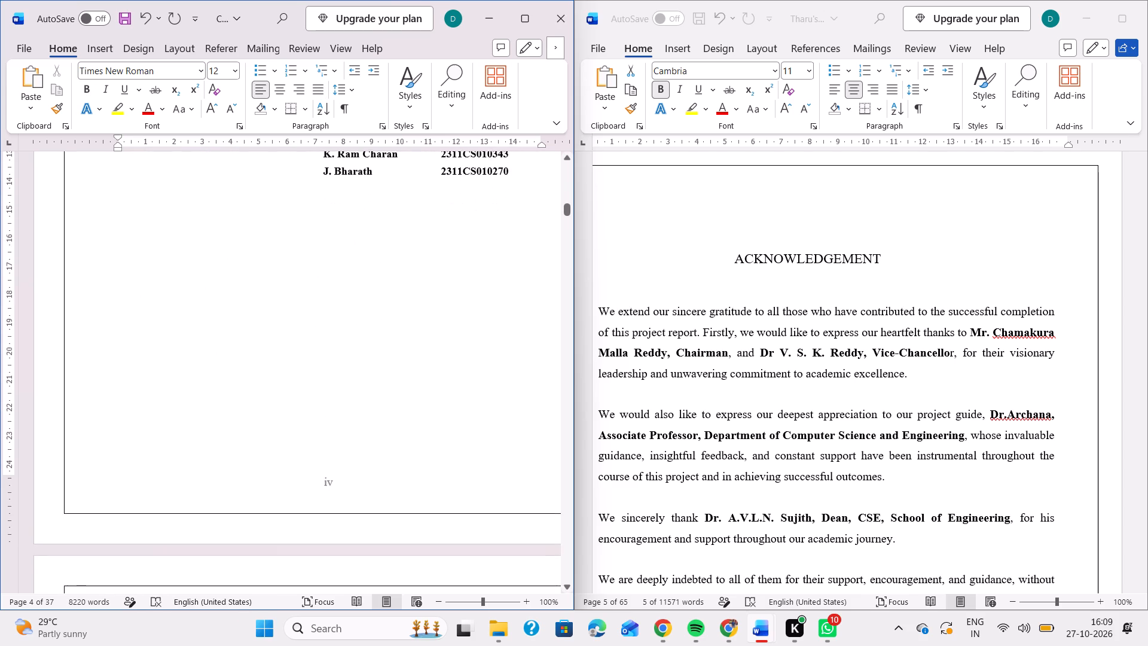
scroll(367, 437, "down", 2)
scroll(717, 497, "down", 3)
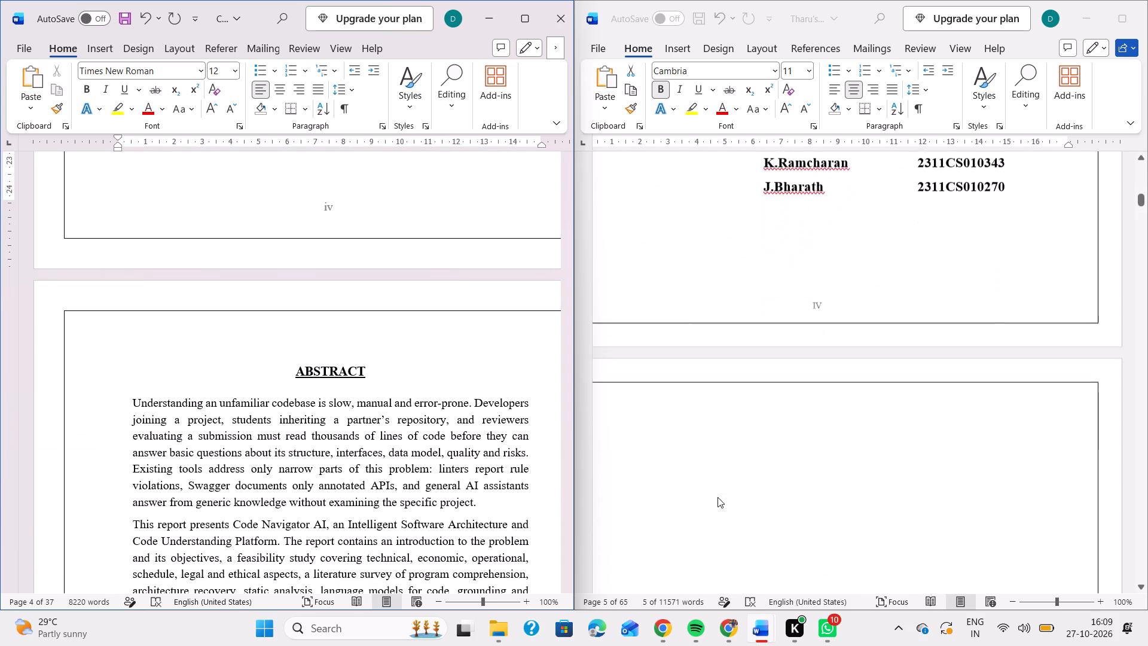
scroll(717, 497, "down", 5)
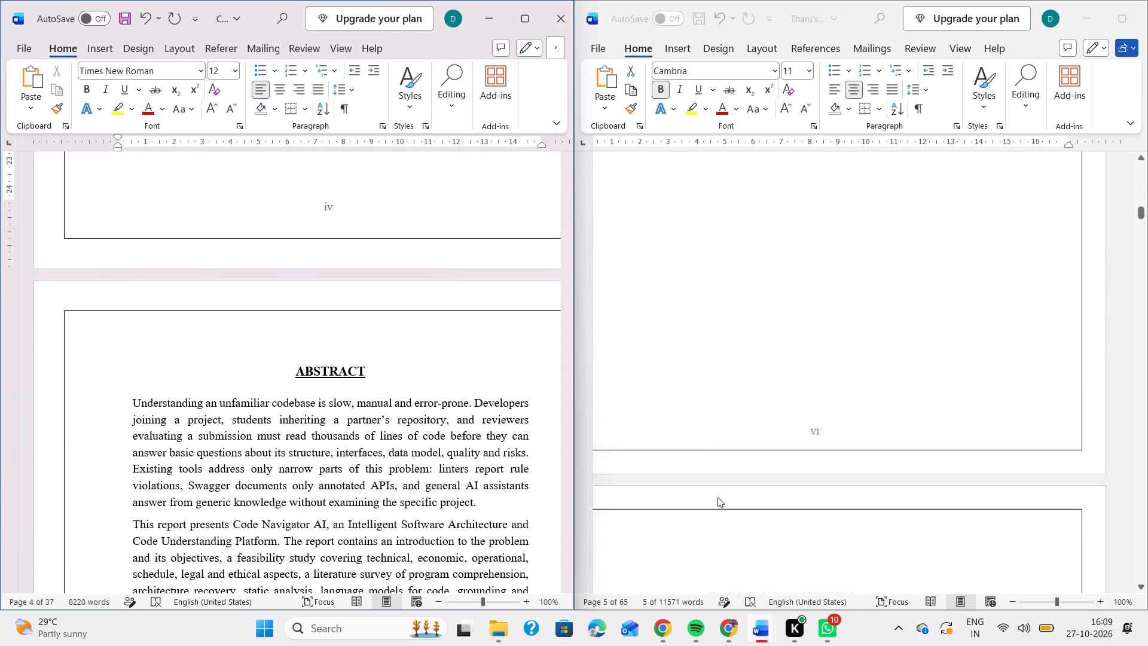
scroll(717, 497, "down", 4)
scroll(408, 441, "down", 4)
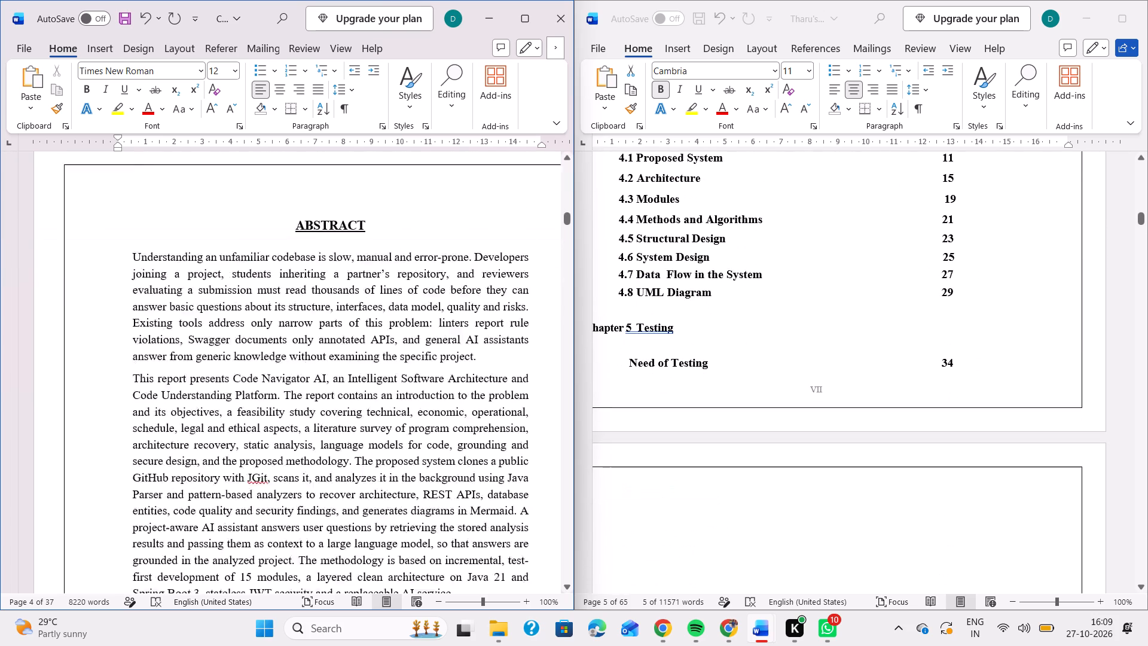
scroll(408, 441, "down", 2)
scroll(408, 441, "up", 1)
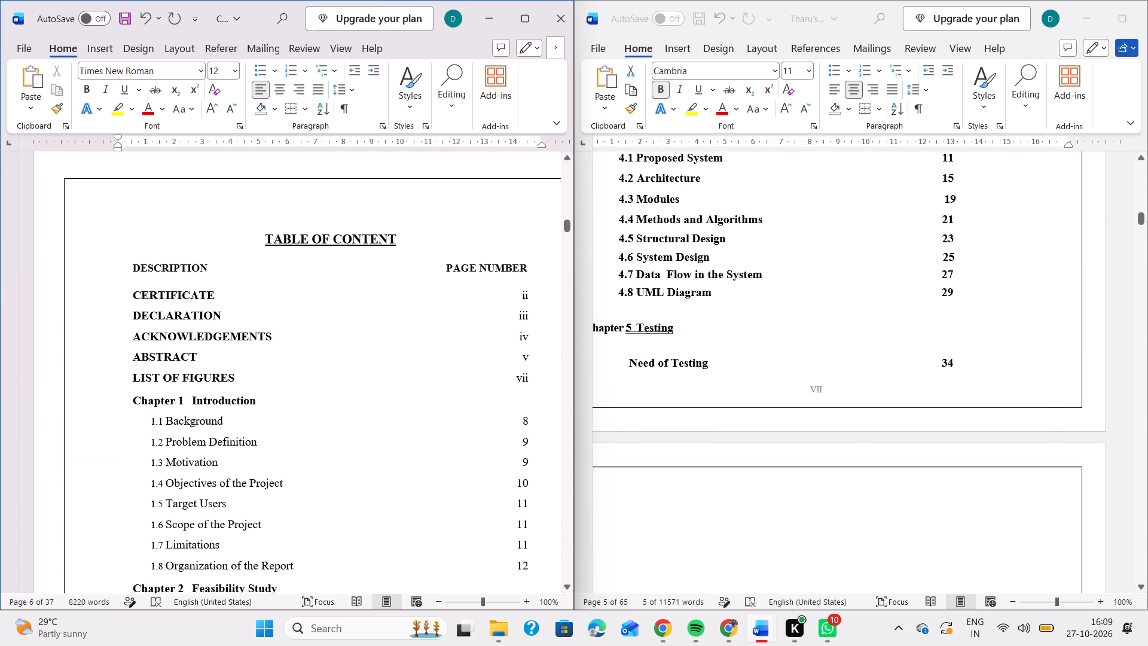
key("alt+Tab")
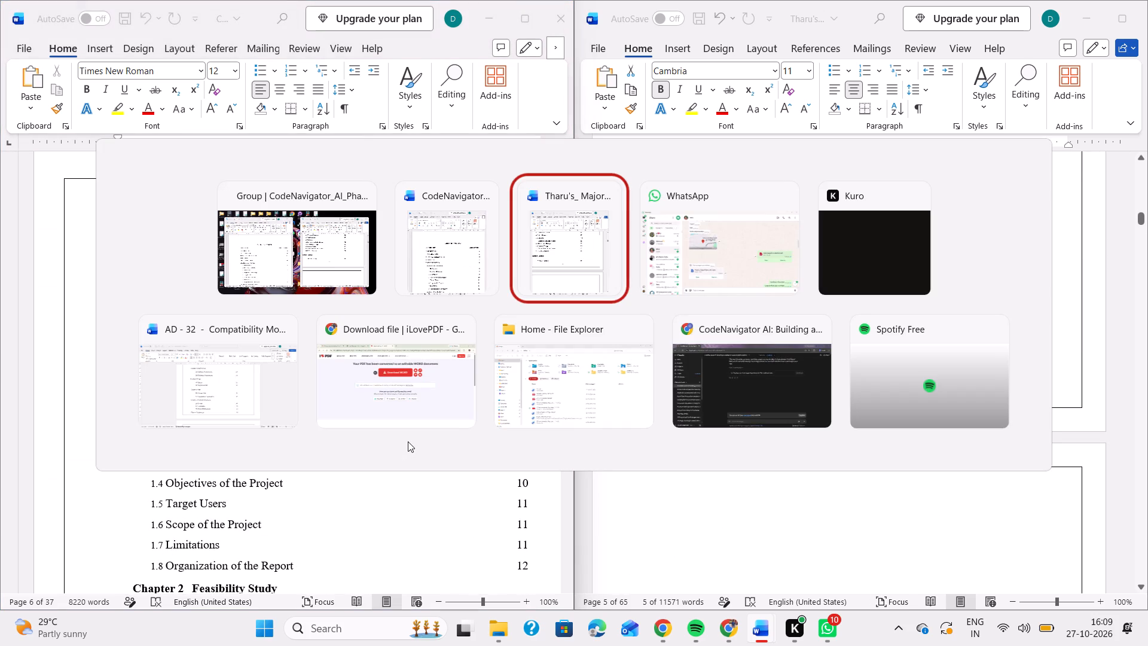
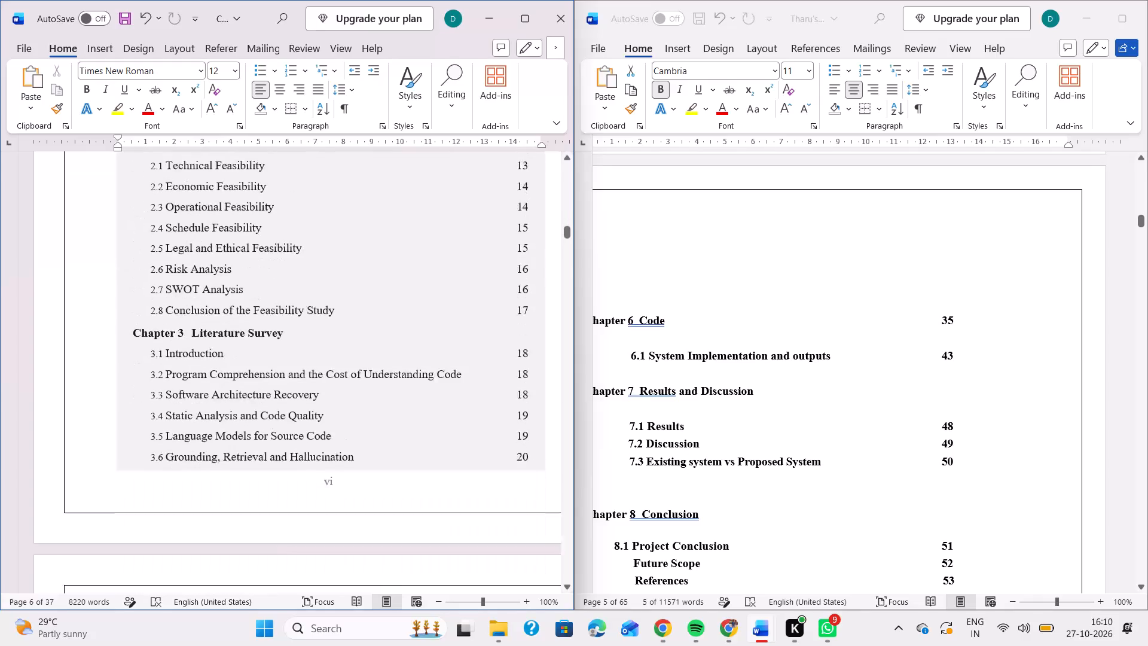
Maximize the thesis window and examine the pages after the contents, including the List of Figures.
scroll(429, 382, "down", 2)
scroll(355, 358, "down", 5)
left_click(524, 17)
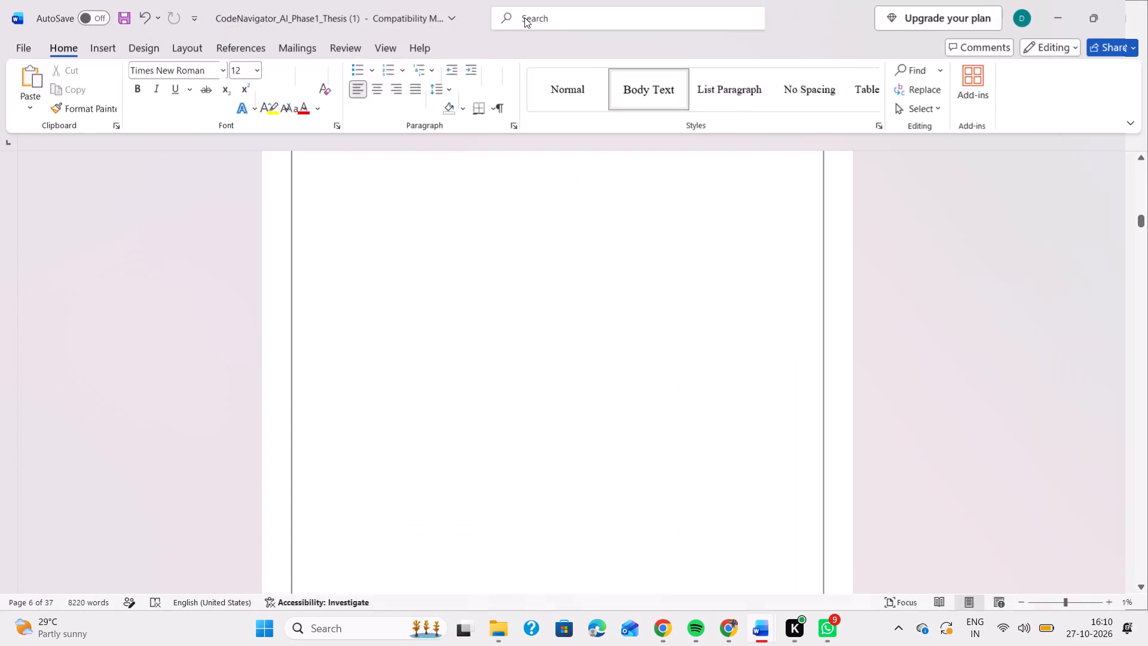
scroll(493, 371, "up", 3)
scroll(493, 371, "down", 2)
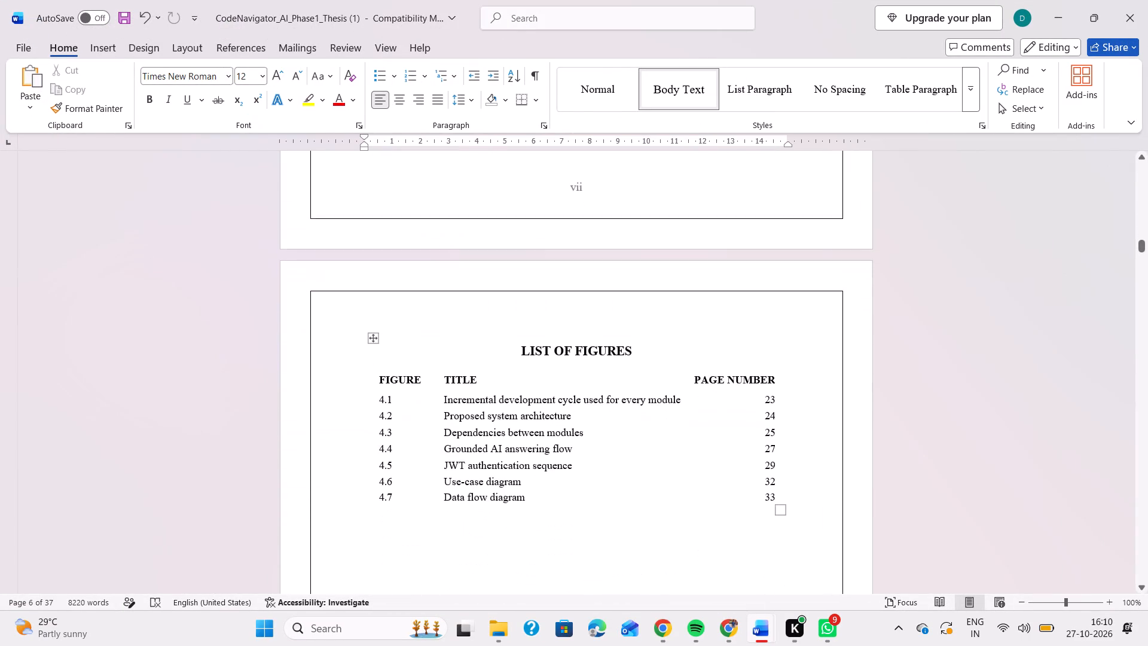
scroll(530, 457, "down", 1)
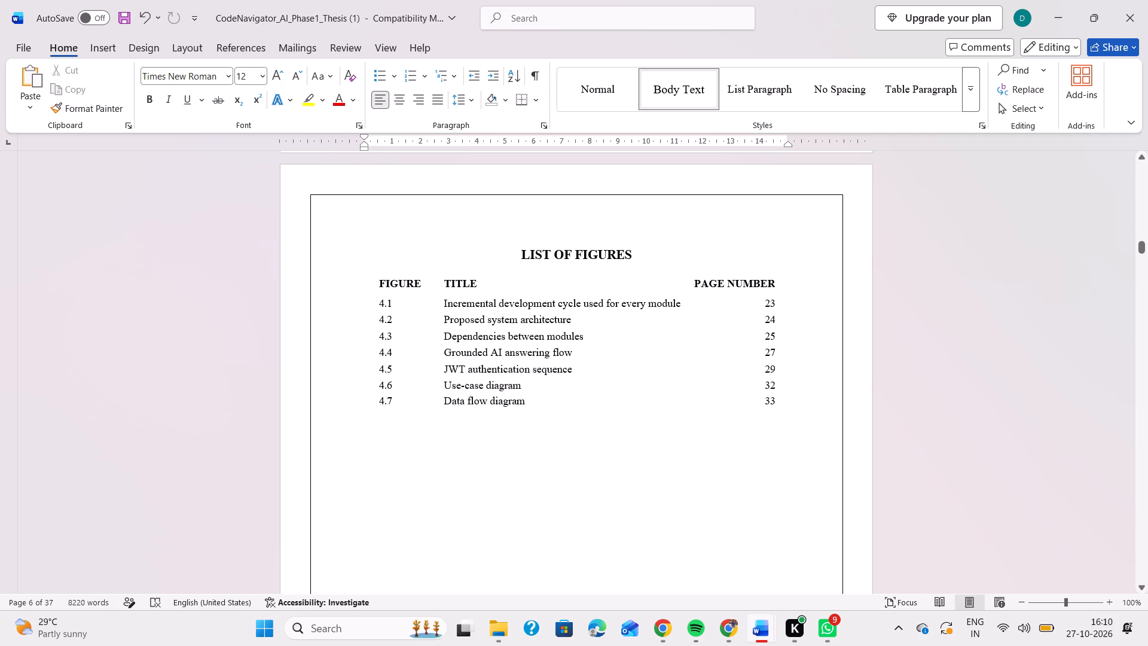
scroll(530, 457, "down", 5)
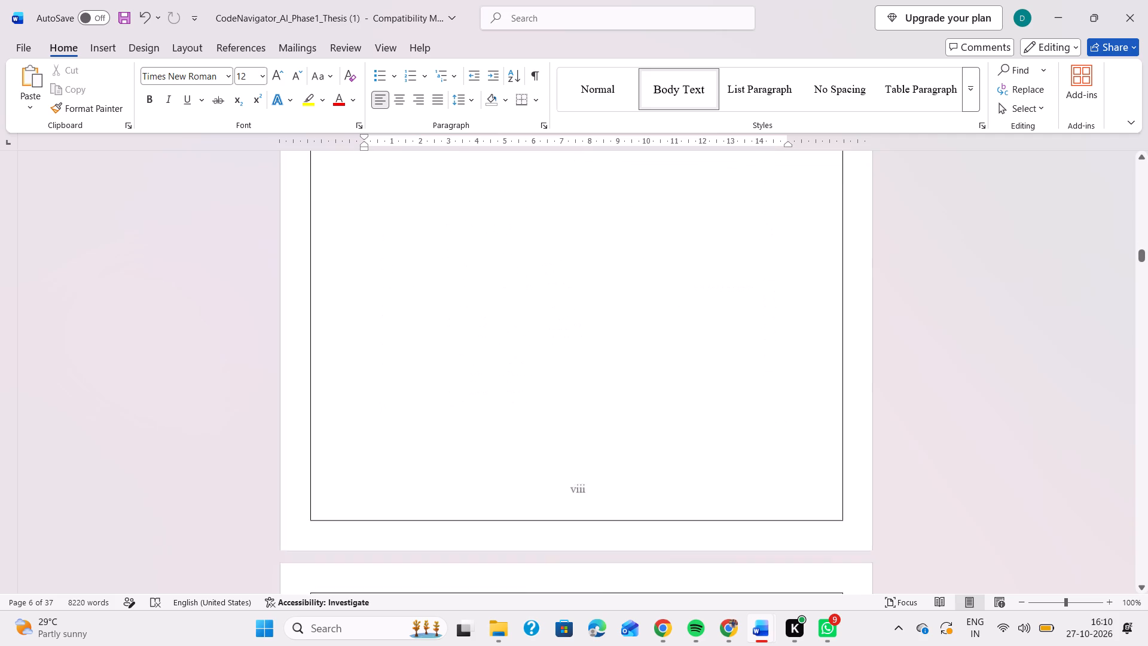
Look through the thesis chapters from the List of Figures to the numbered references, and return to the title page.
scroll(530, 457, "down", 8)
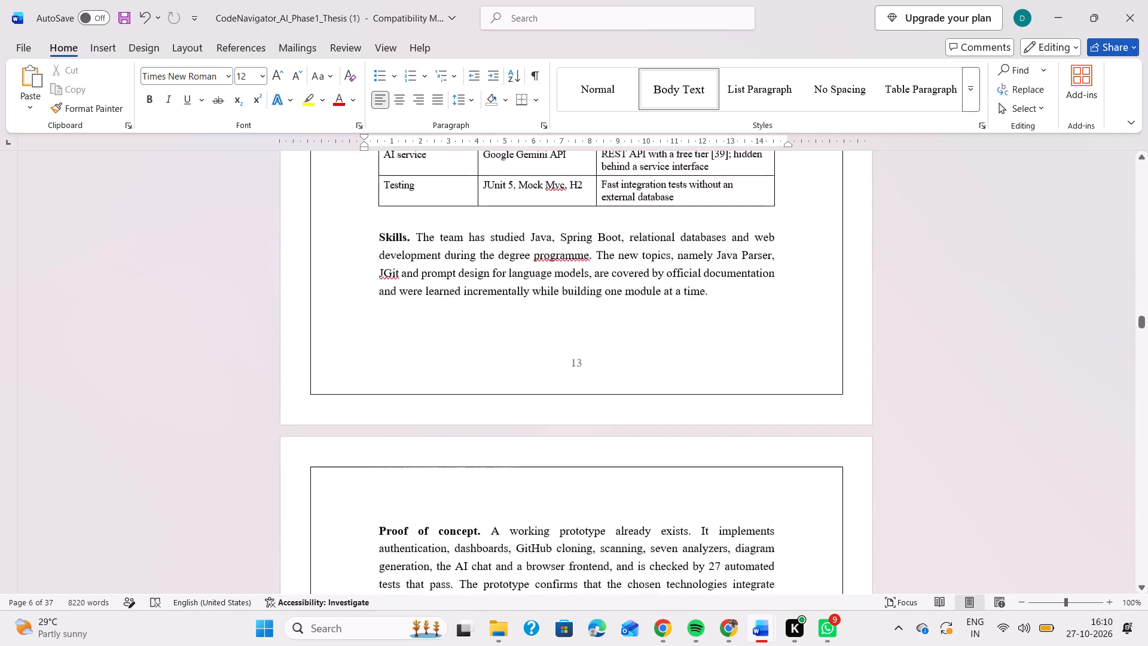
scroll(530, 457, "down", 4)
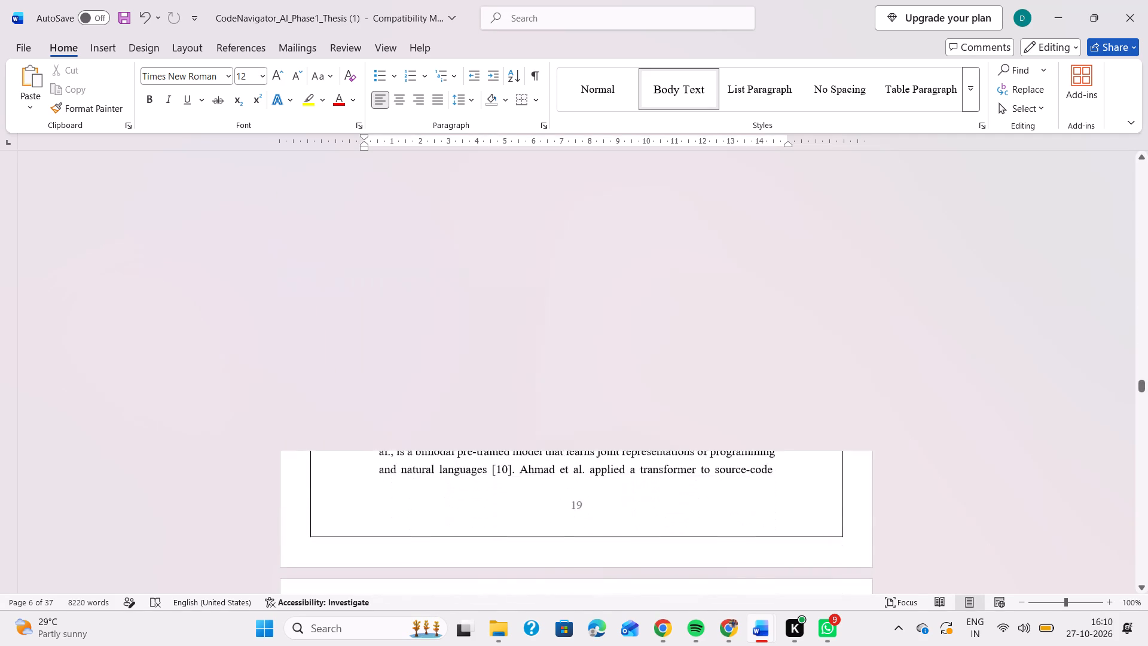
scroll(530, 457, "down", 7)
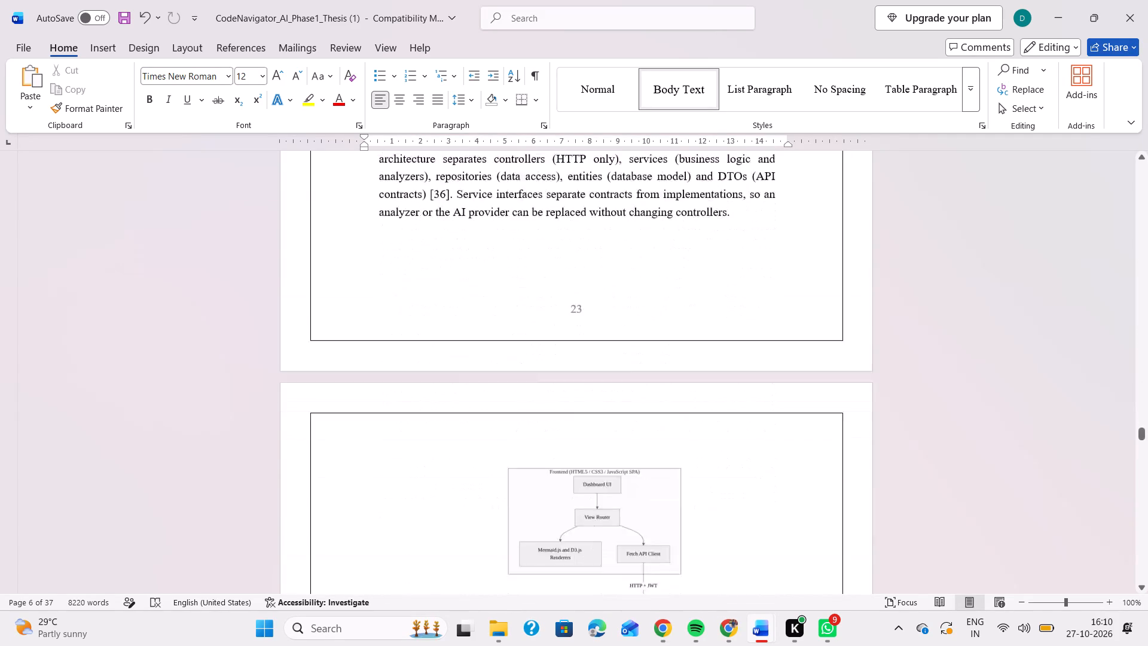
scroll(530, 457, "down", 9)
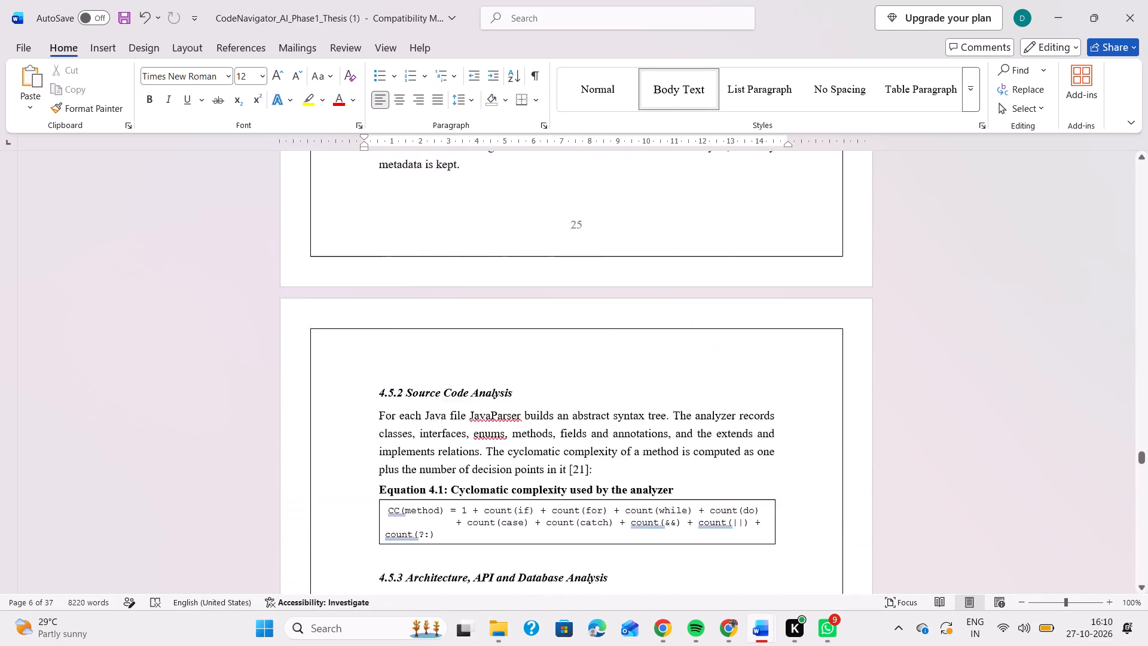
scroll(530, 457, "down", 9)
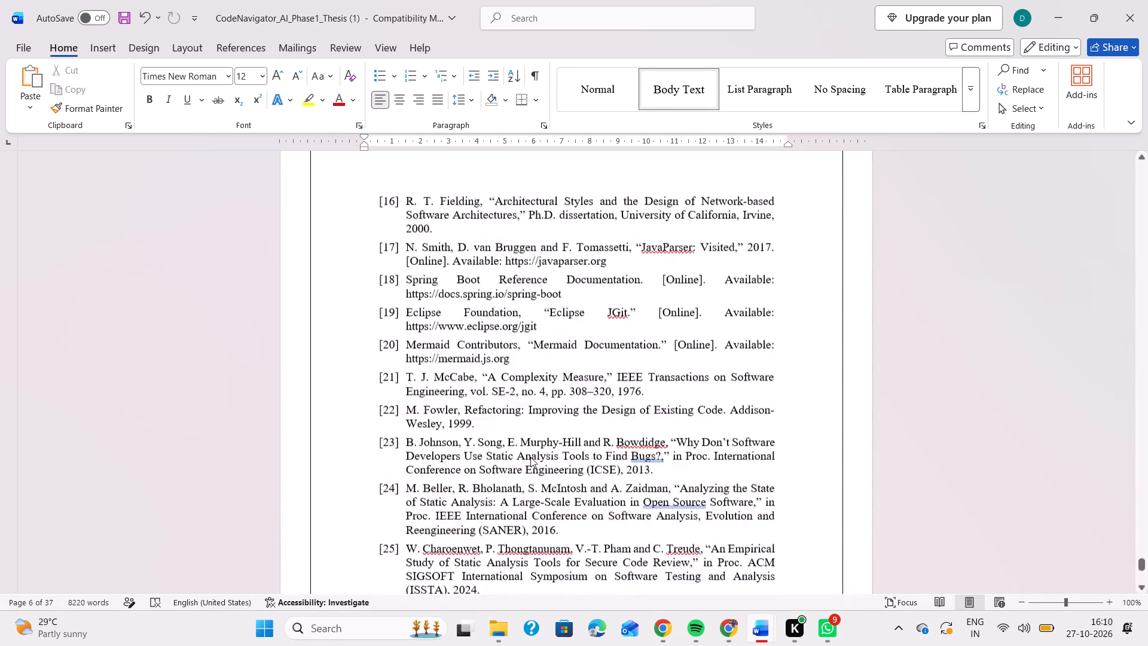
scroll(530, 457, "down", 8)
scroll(530, 457, "up", 19)
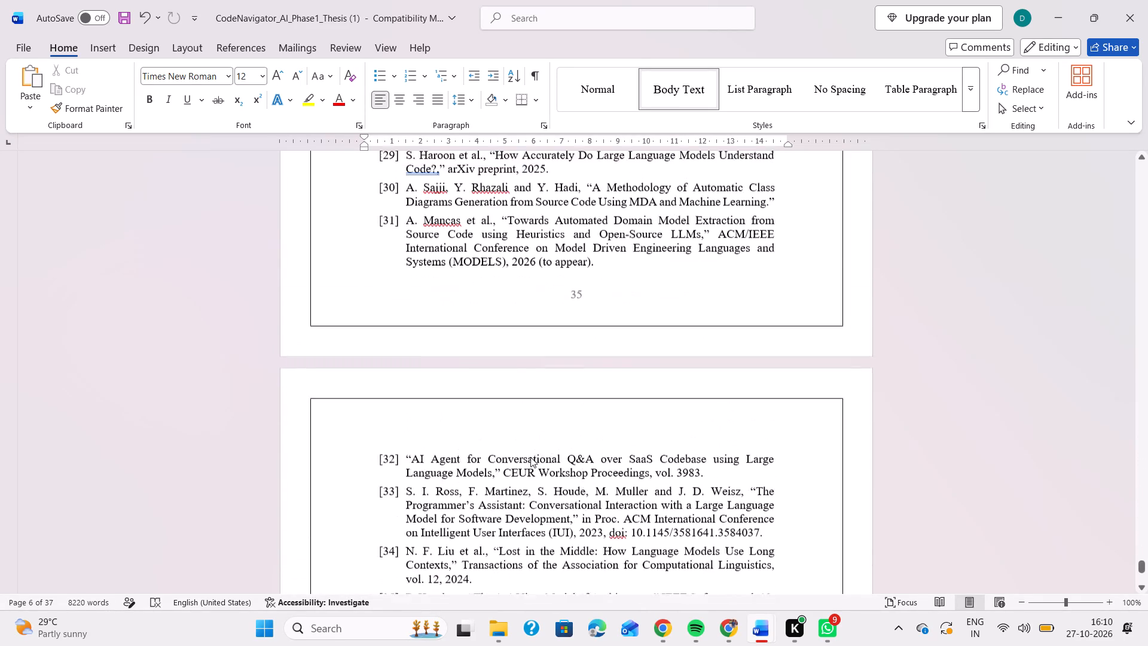
scroll(530, 457, "up", 20)
scroll(530, 457, "up", 20)
scroll(530, 457, "up", 18)
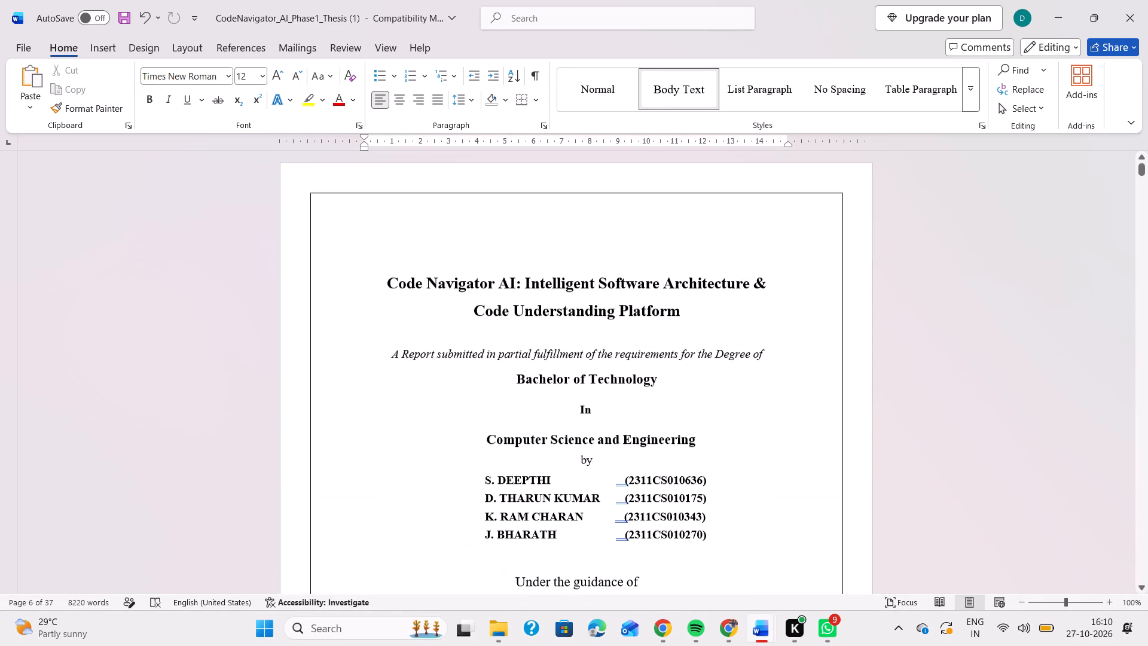
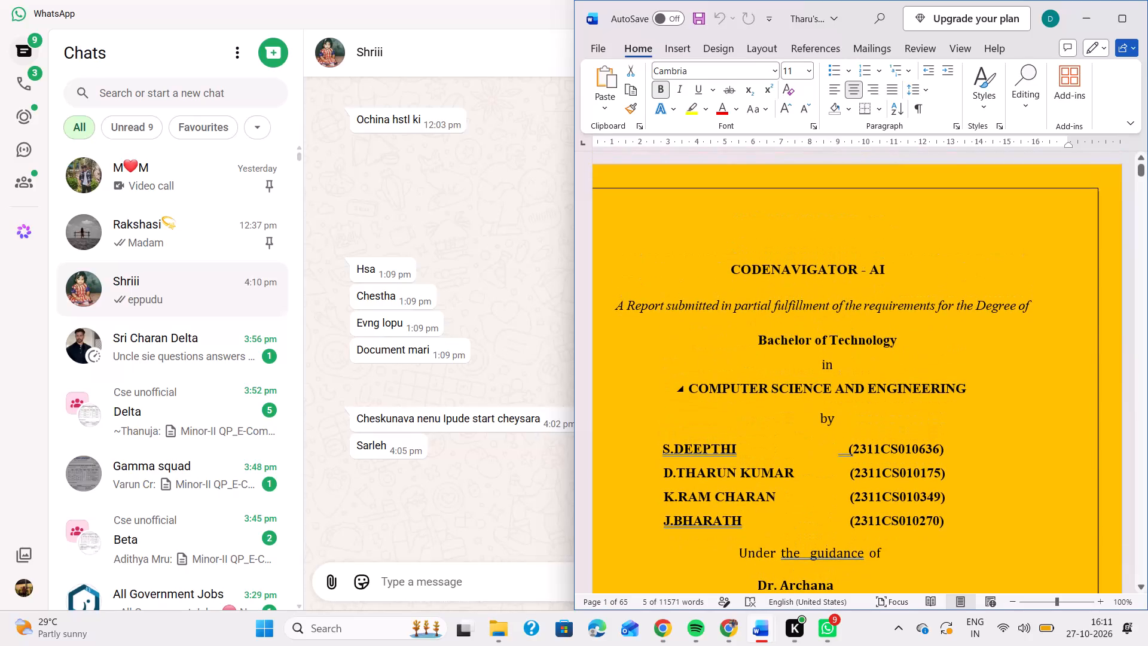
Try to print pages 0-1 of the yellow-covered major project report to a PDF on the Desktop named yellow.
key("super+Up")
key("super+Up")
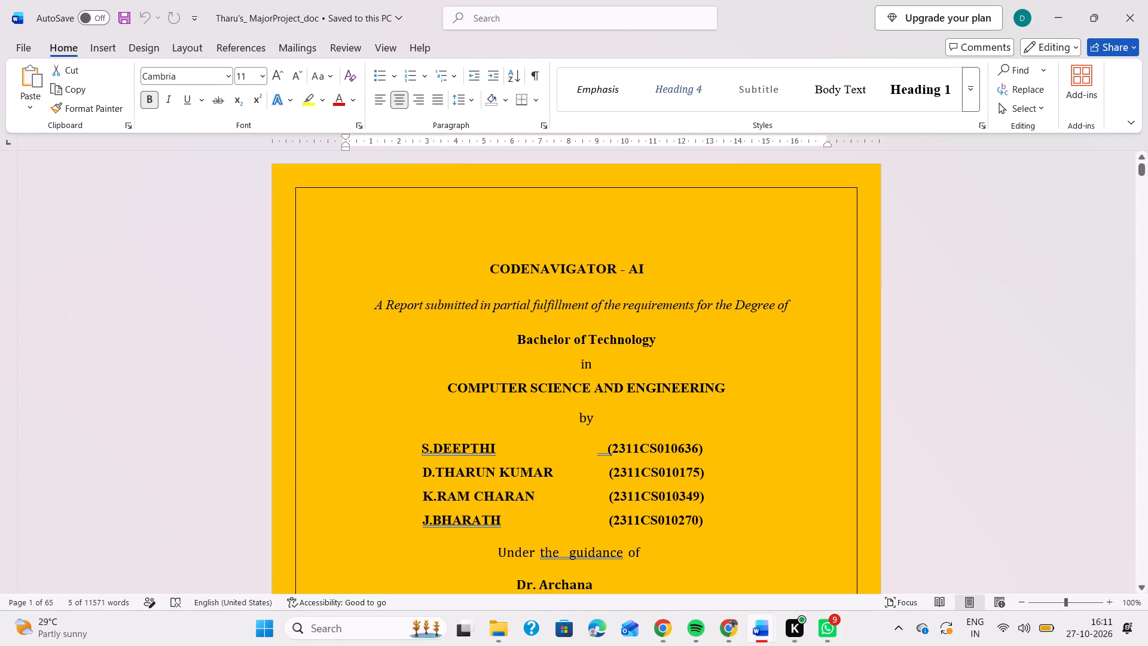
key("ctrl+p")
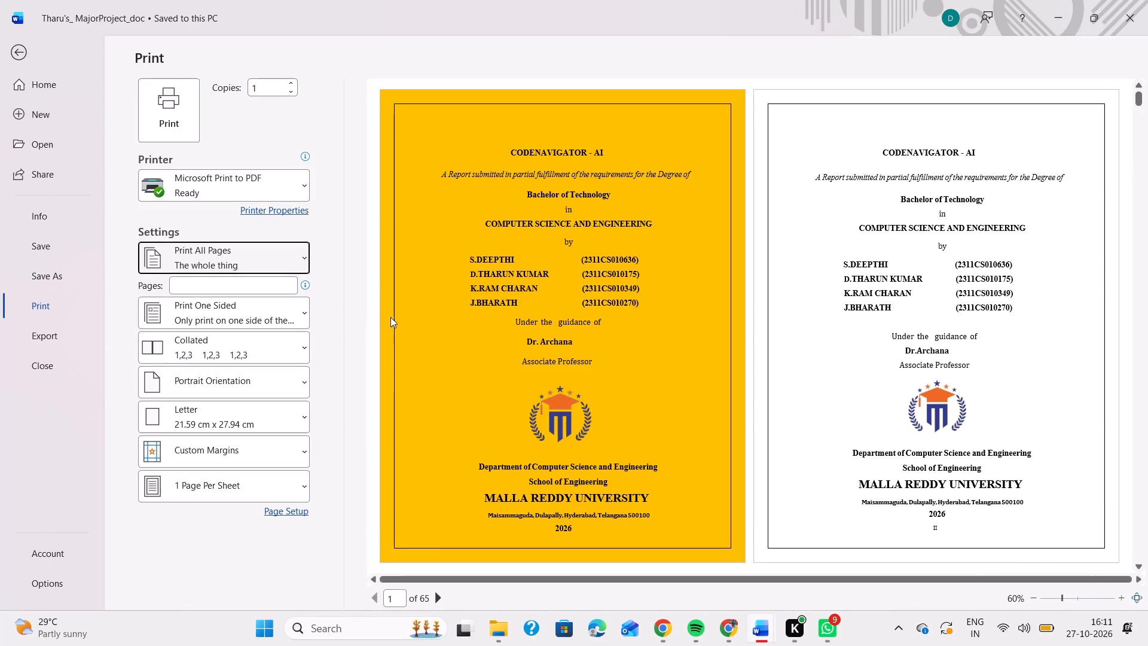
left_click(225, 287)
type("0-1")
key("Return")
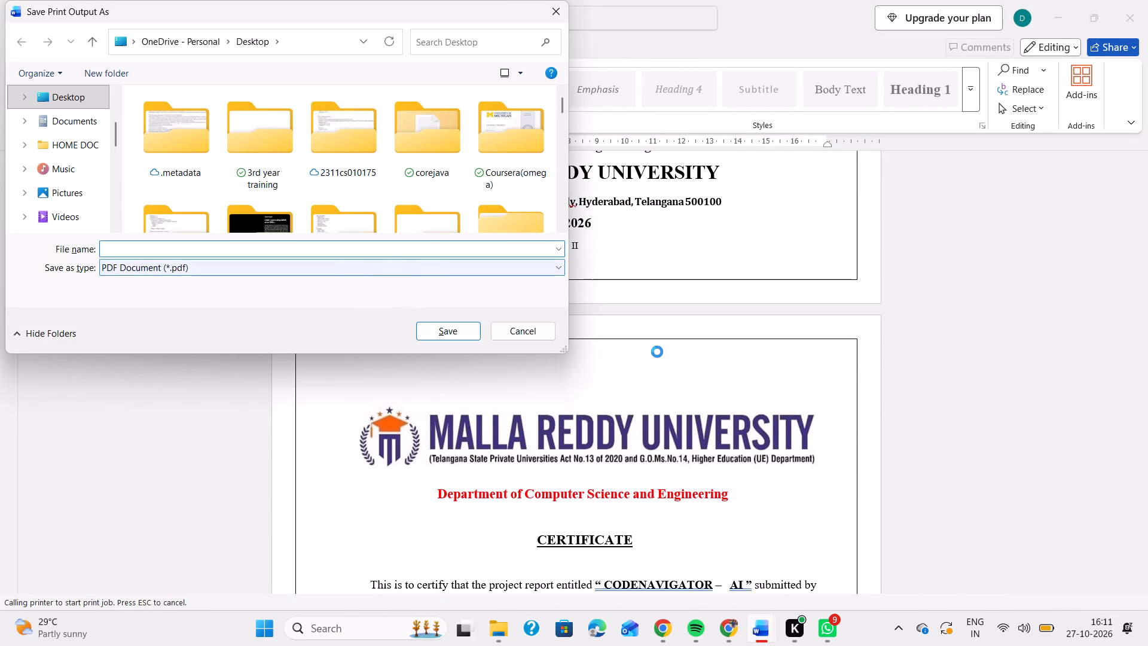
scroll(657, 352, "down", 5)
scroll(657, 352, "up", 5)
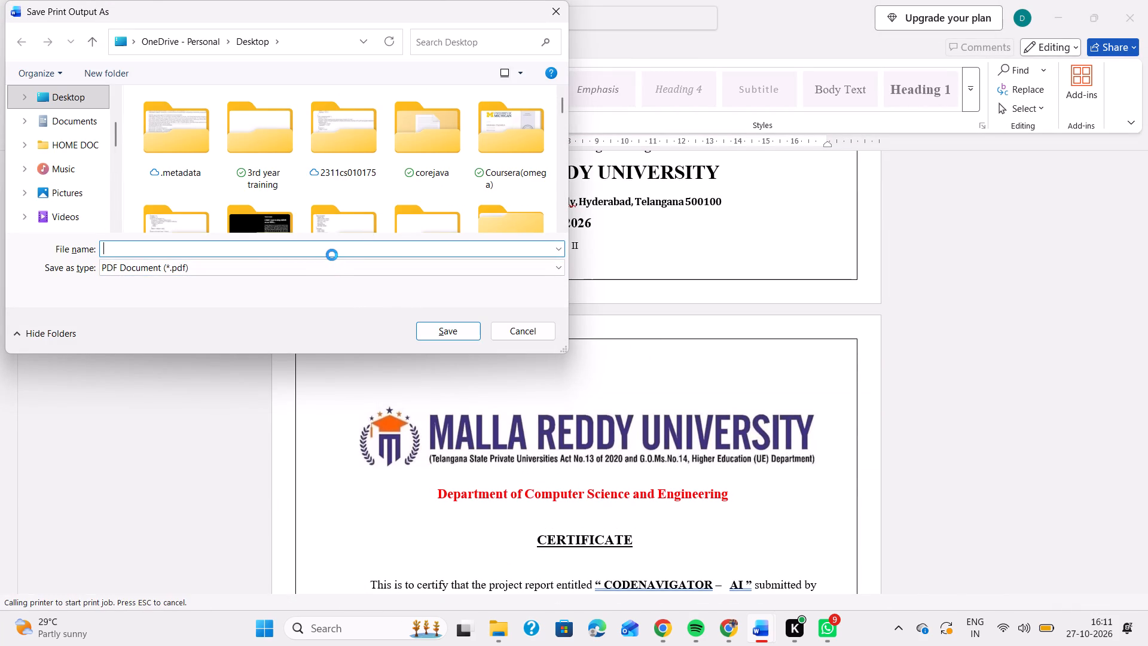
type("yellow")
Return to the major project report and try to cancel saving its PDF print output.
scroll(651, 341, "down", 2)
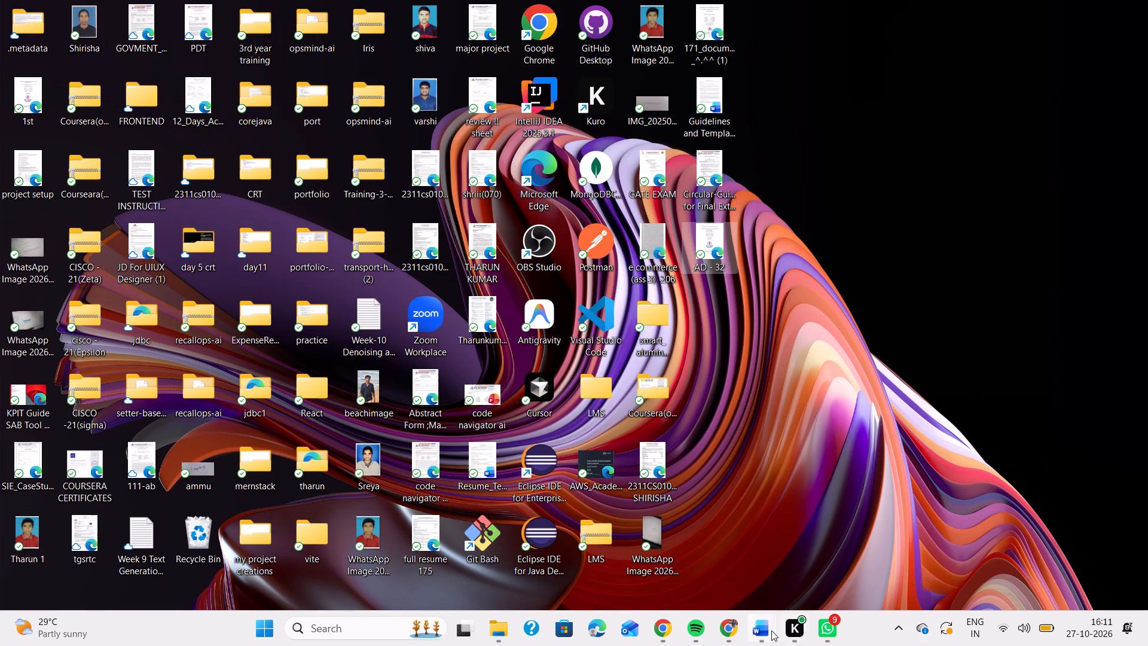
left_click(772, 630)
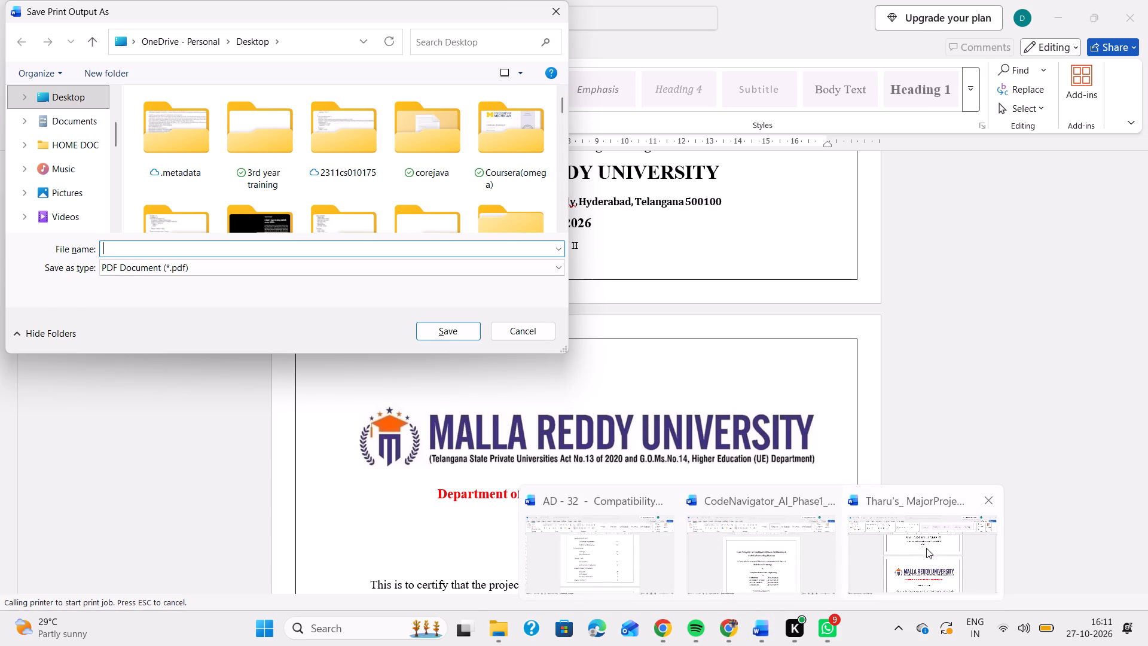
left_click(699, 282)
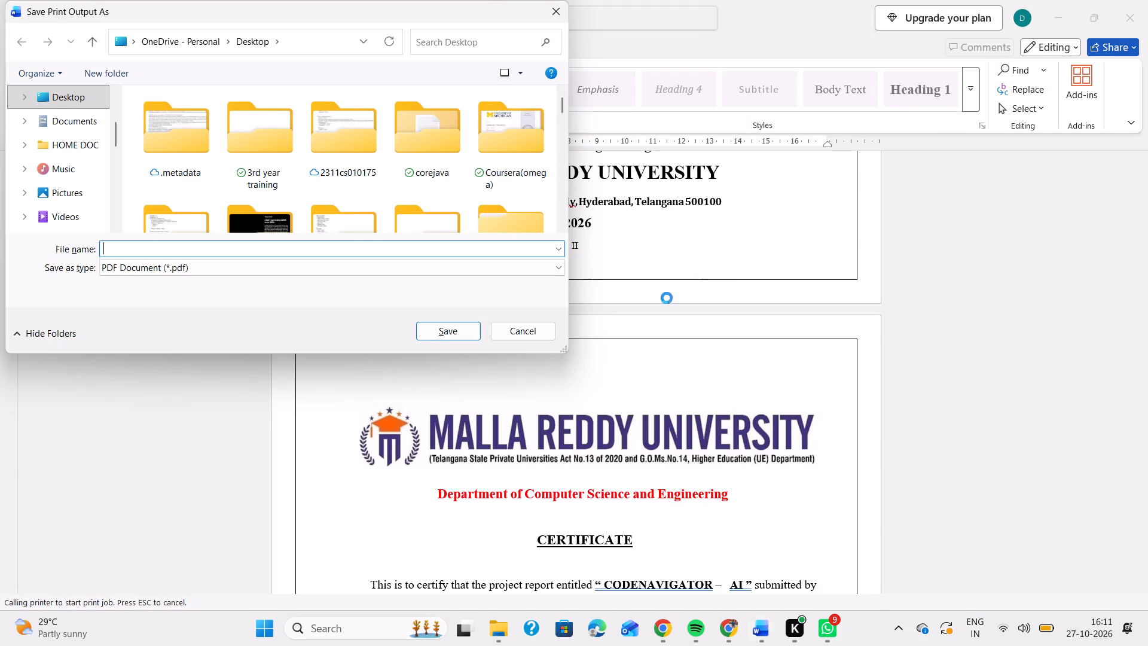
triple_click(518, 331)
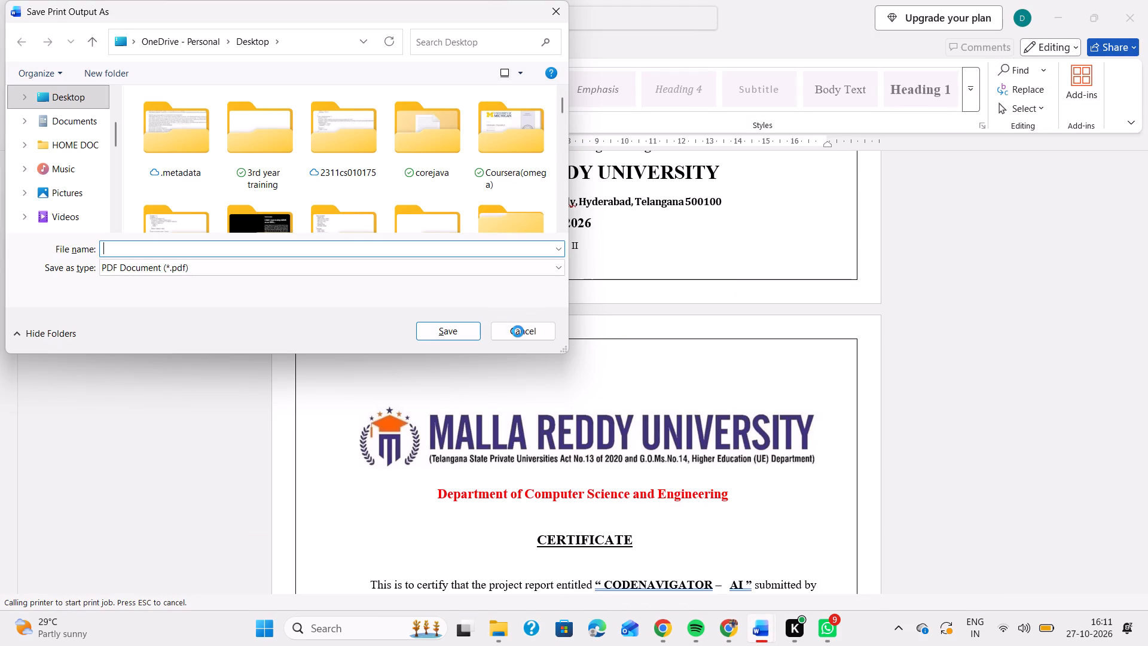
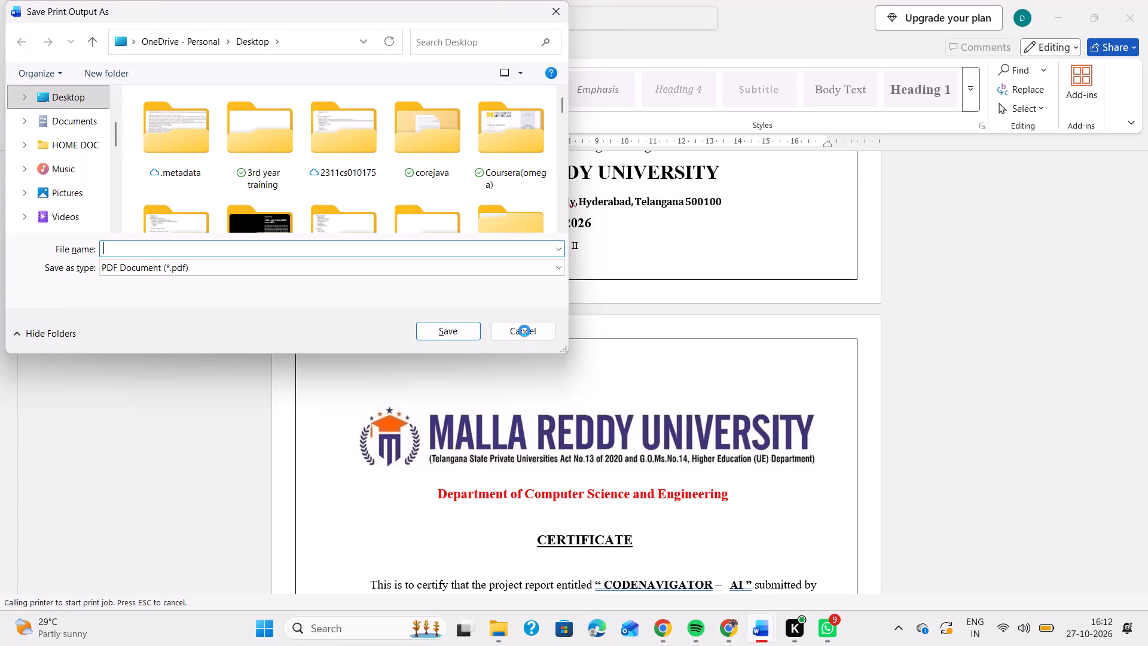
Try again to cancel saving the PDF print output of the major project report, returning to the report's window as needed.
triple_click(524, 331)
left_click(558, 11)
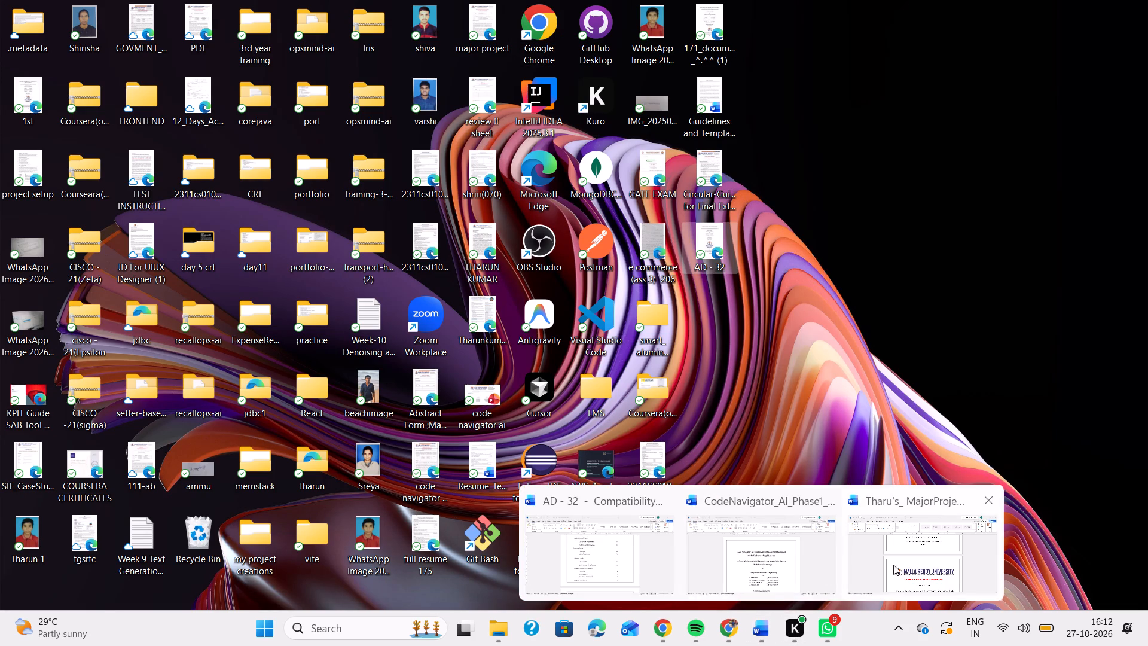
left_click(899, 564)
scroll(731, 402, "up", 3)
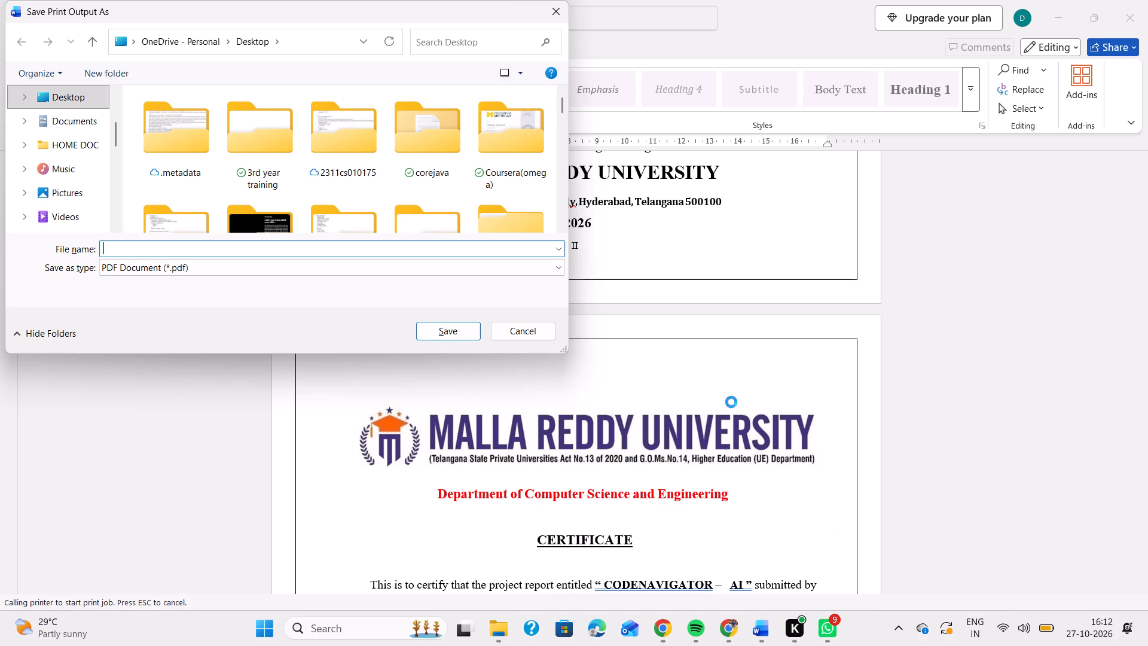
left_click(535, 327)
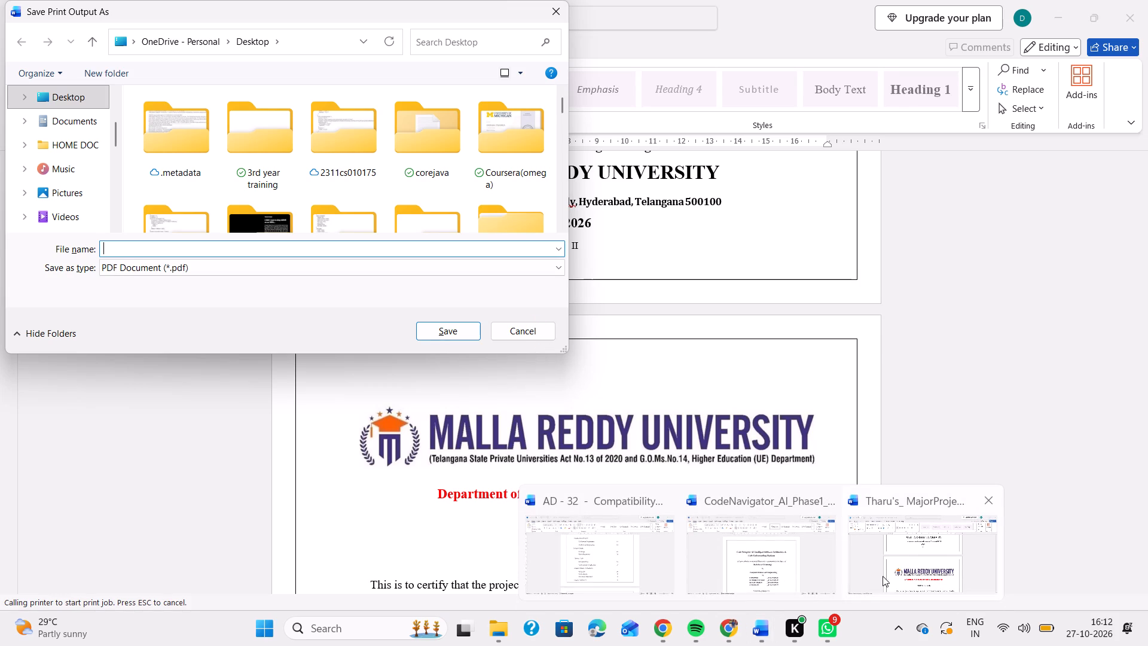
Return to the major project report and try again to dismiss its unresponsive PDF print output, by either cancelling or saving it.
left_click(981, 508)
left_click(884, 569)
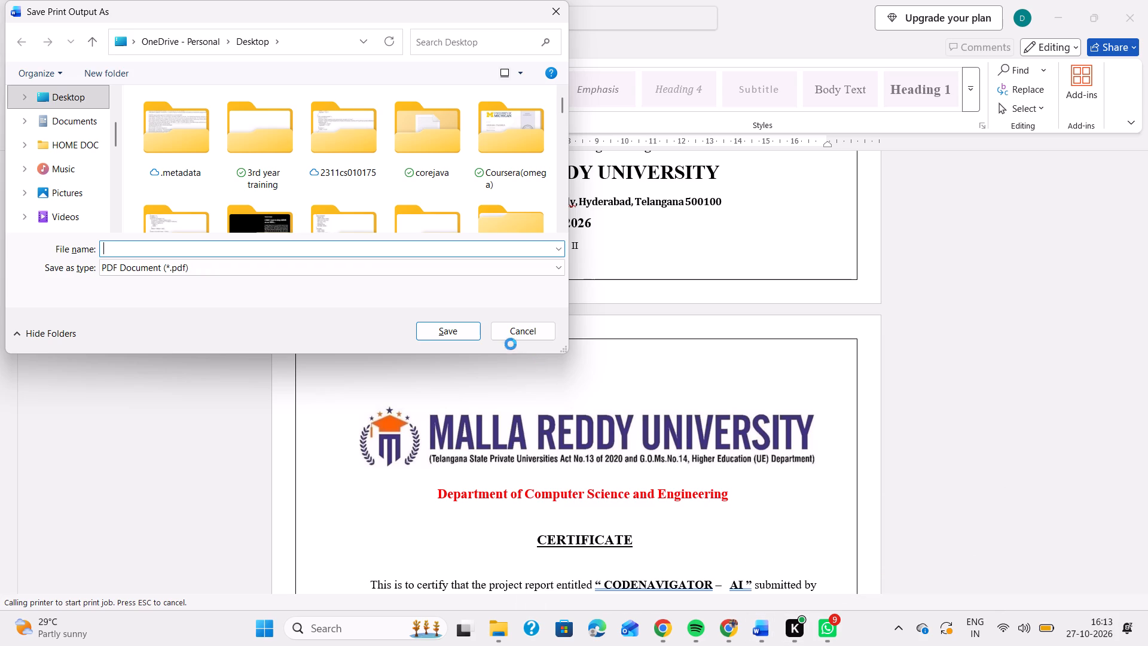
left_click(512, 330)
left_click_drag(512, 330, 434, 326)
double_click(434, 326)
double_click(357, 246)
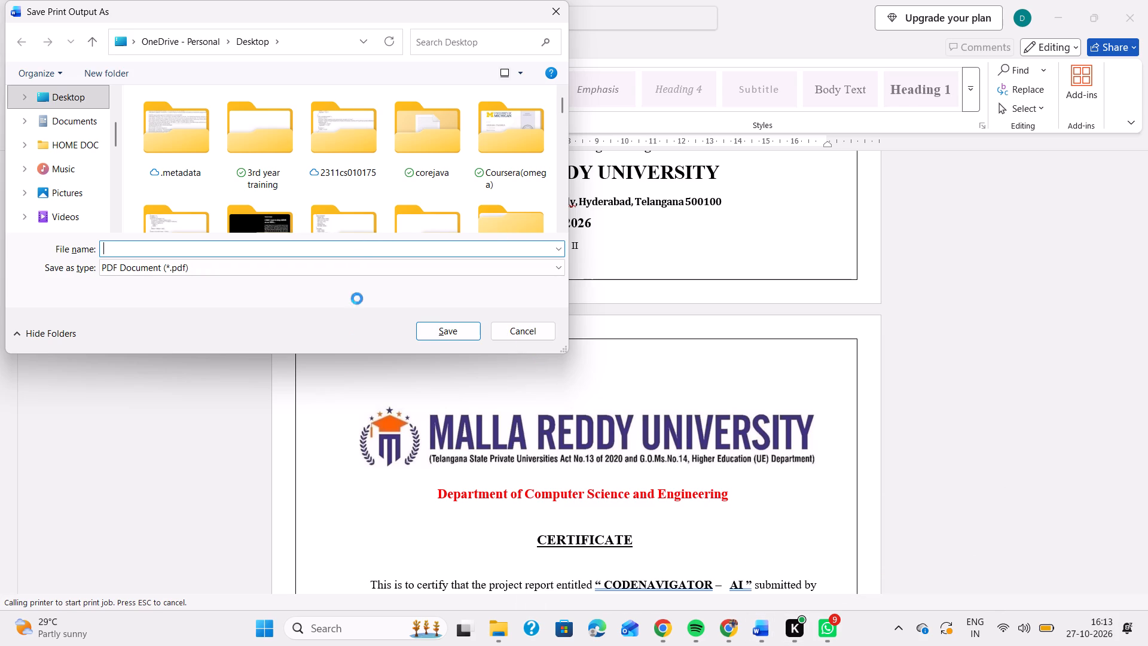
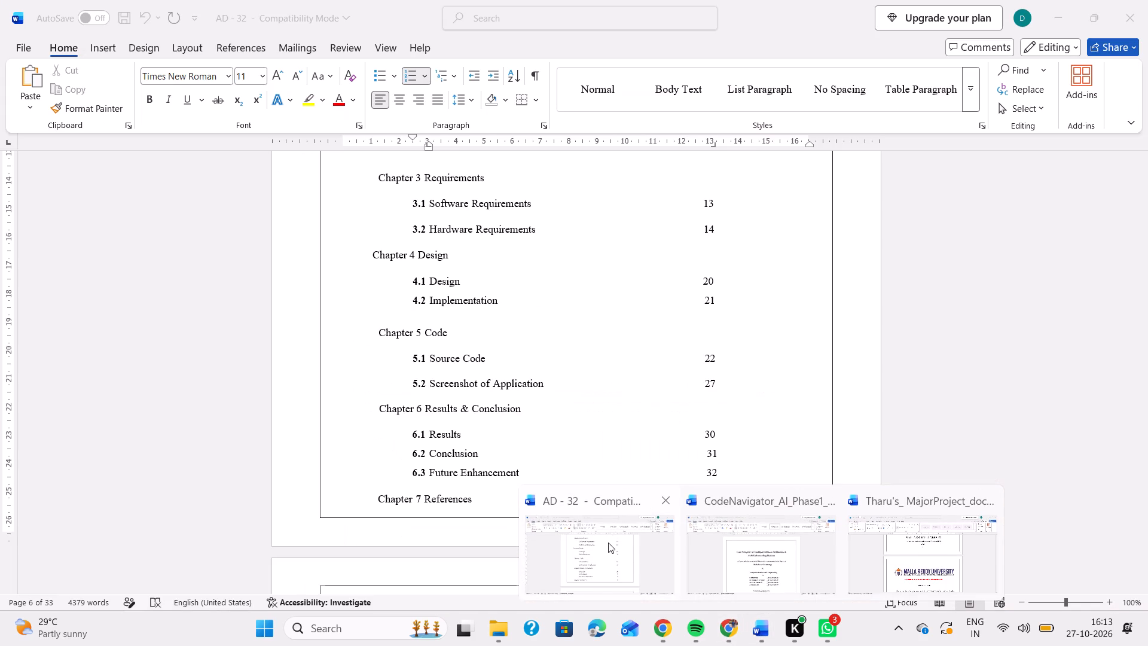
left_click(608, 543)
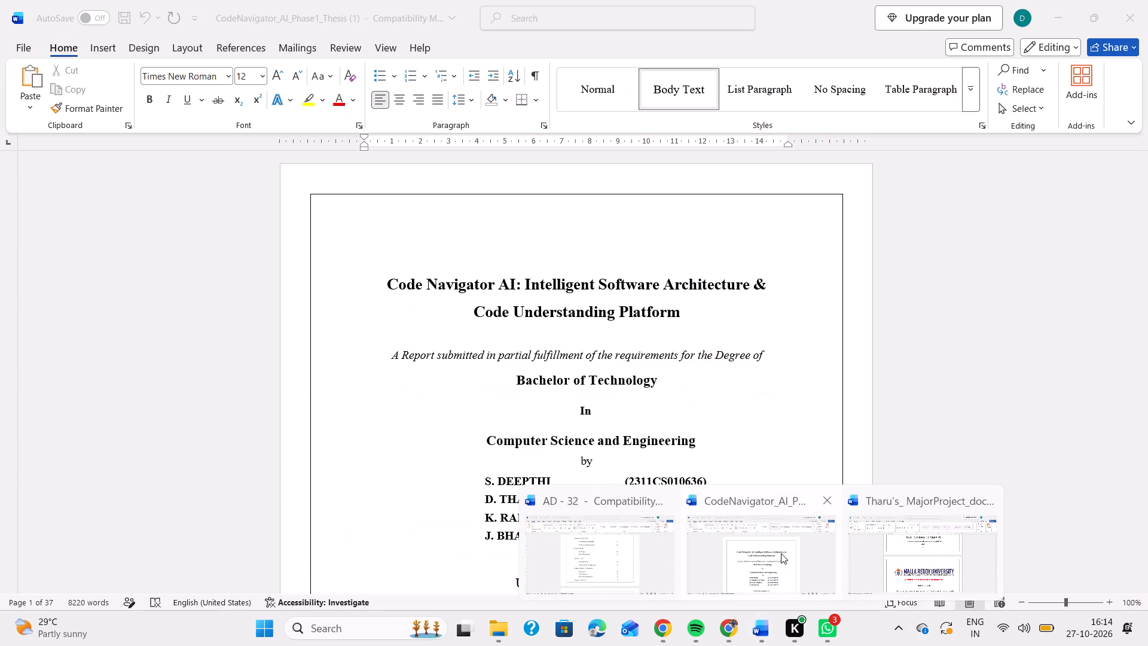
left_click(781, 553)
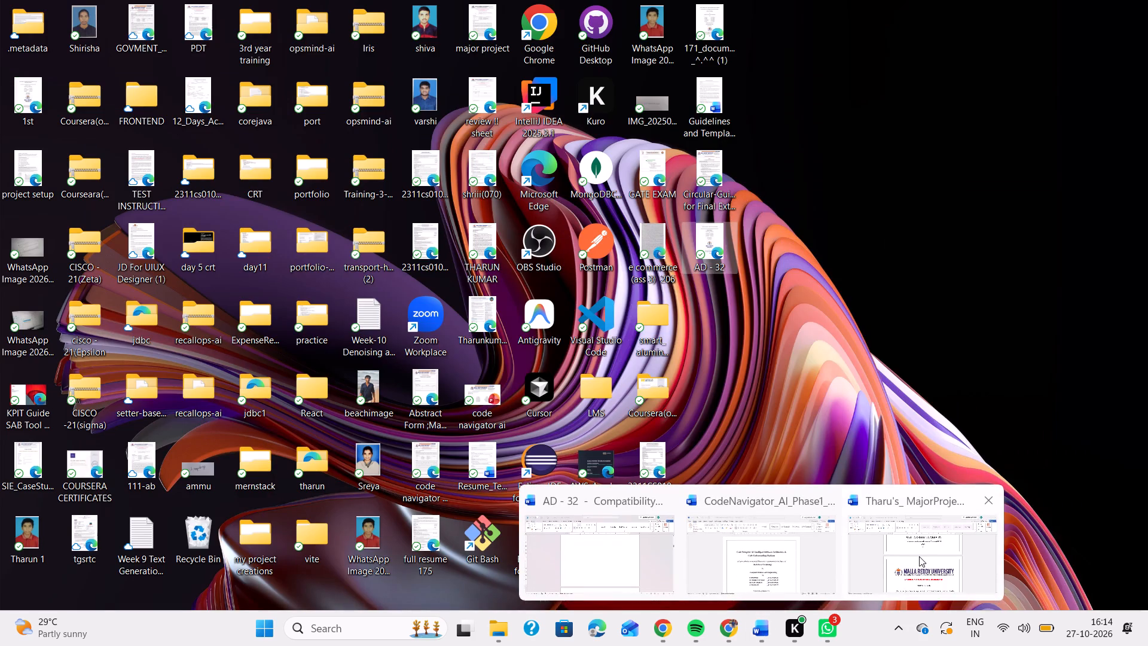
left_click(922, 556)
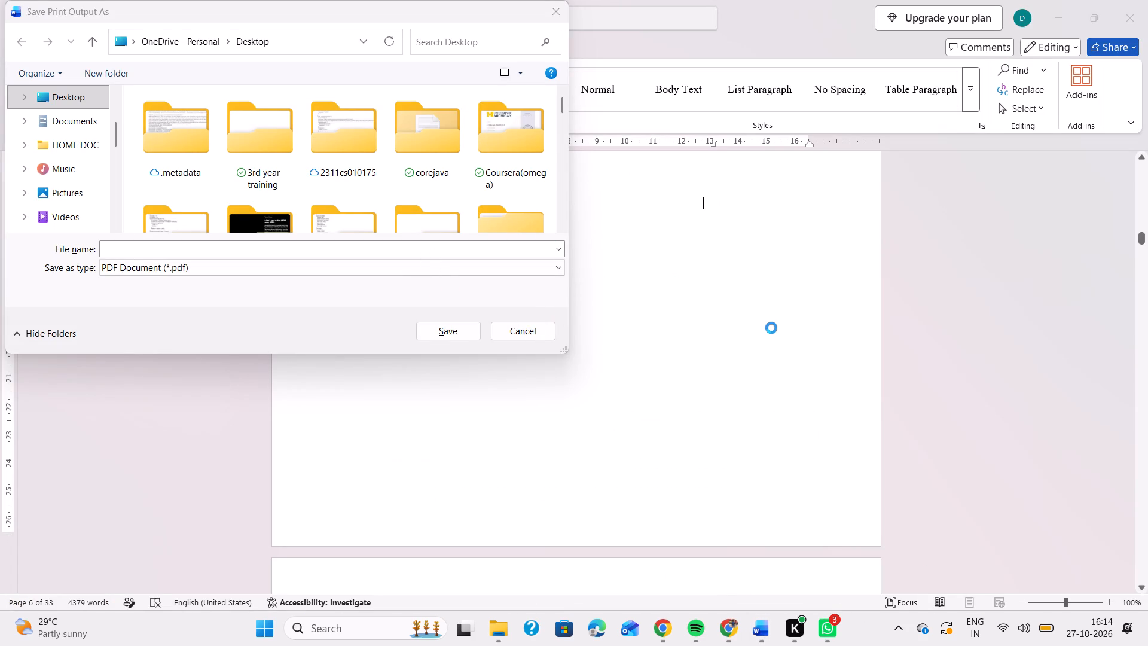
scroll(771, 328, "up", 12)
left_click(775, 548)
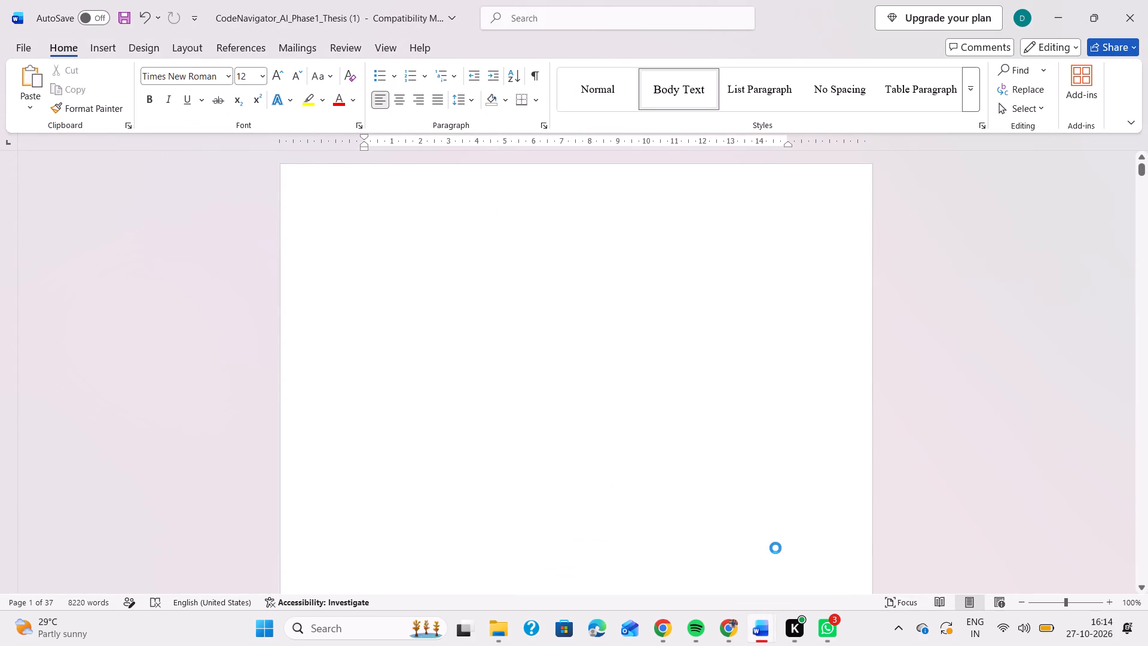
Try to save the CodeNavigator_AI_Phase1_Thesis (1) document, repeating the save as needed.
scroll(693, 443, "up", 5)
scroll(693, 443, "down", 5)
scroll(691, 518, "down", 1)
key("ctrl+s")
key("ctrl+s")
key("ctrl+s")
key("ctrl+s")
key("ctrl+s")
key("ctrl+s")
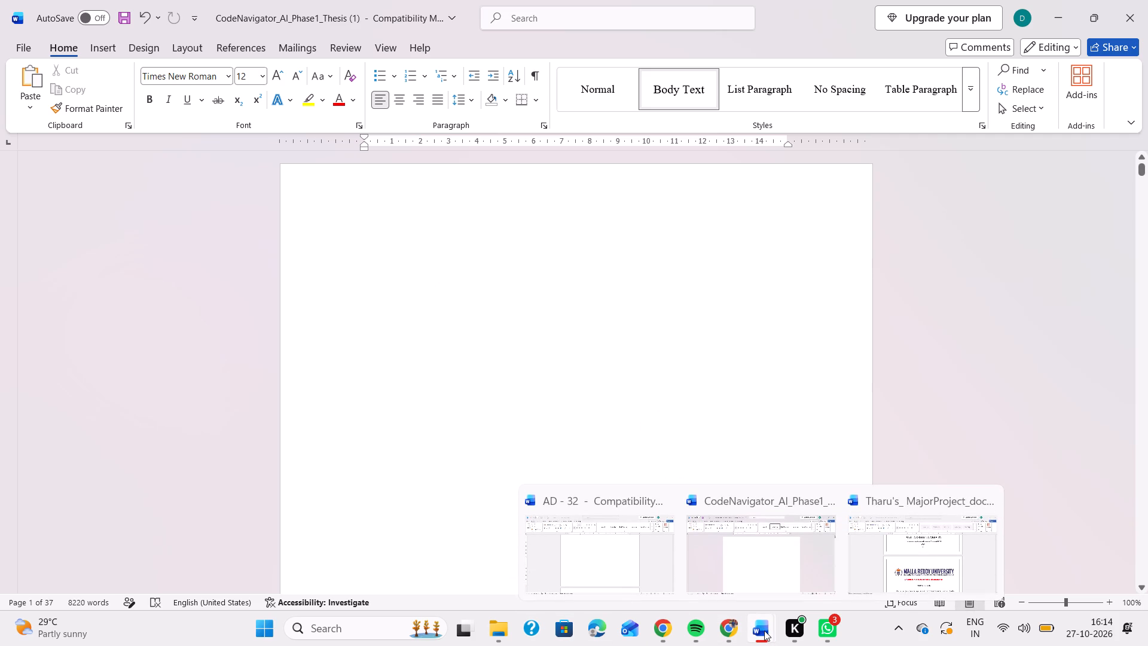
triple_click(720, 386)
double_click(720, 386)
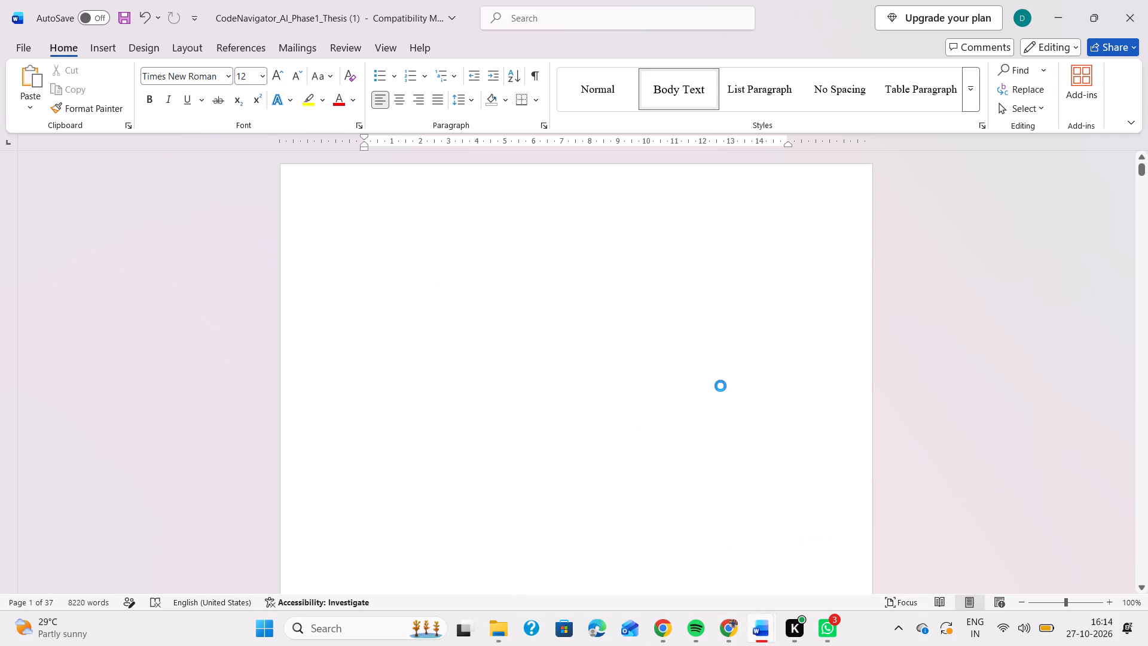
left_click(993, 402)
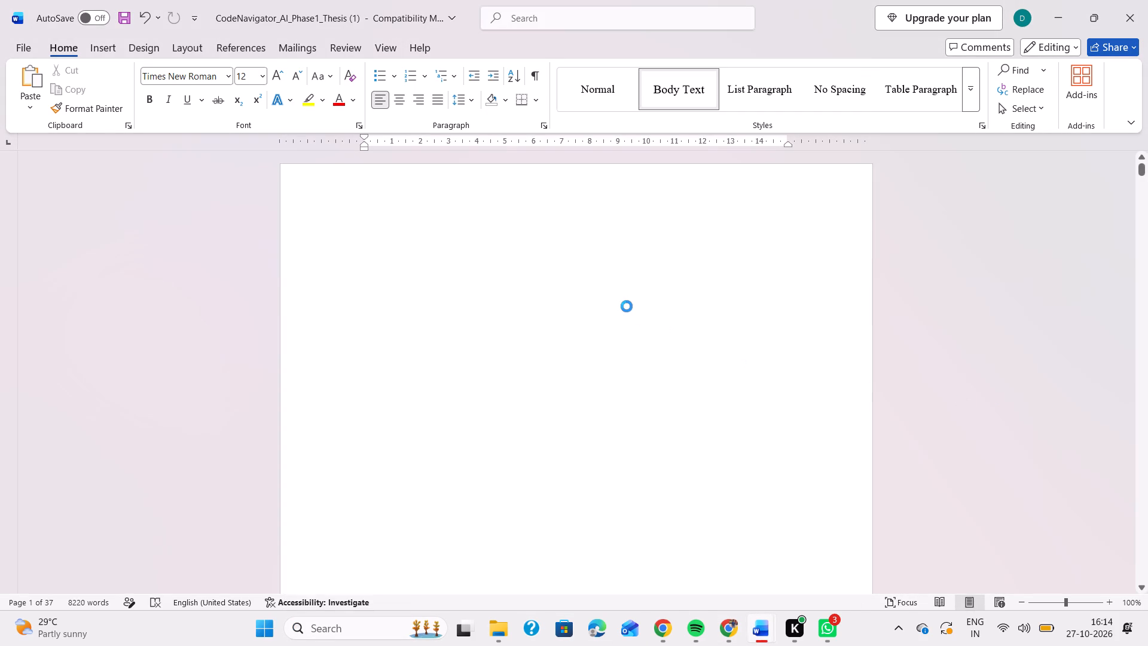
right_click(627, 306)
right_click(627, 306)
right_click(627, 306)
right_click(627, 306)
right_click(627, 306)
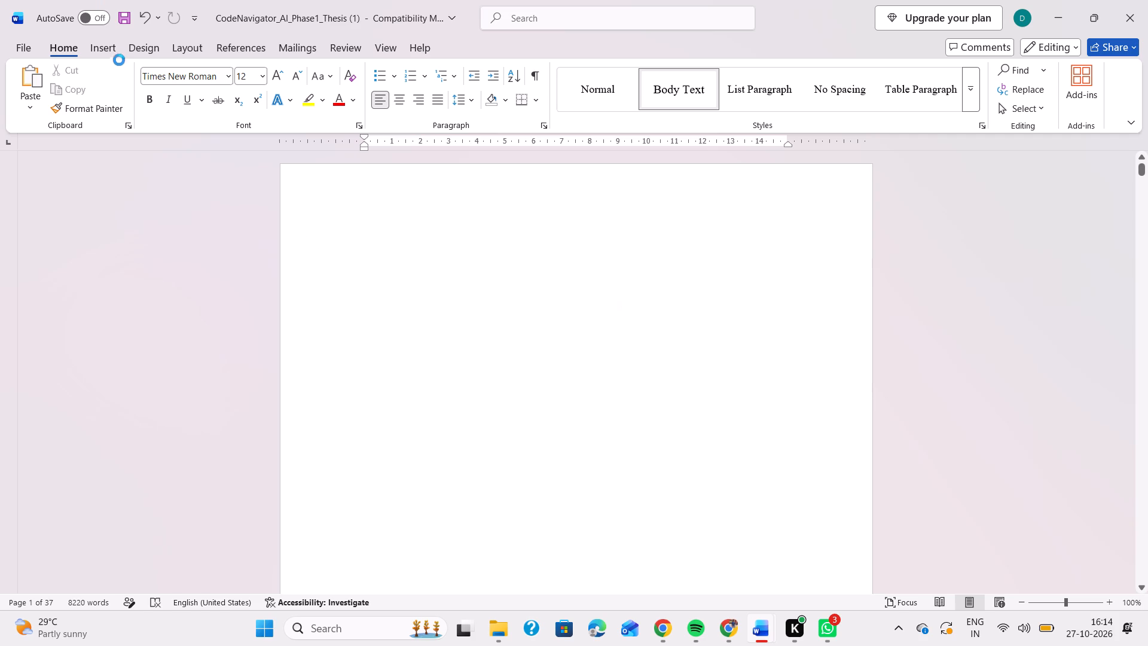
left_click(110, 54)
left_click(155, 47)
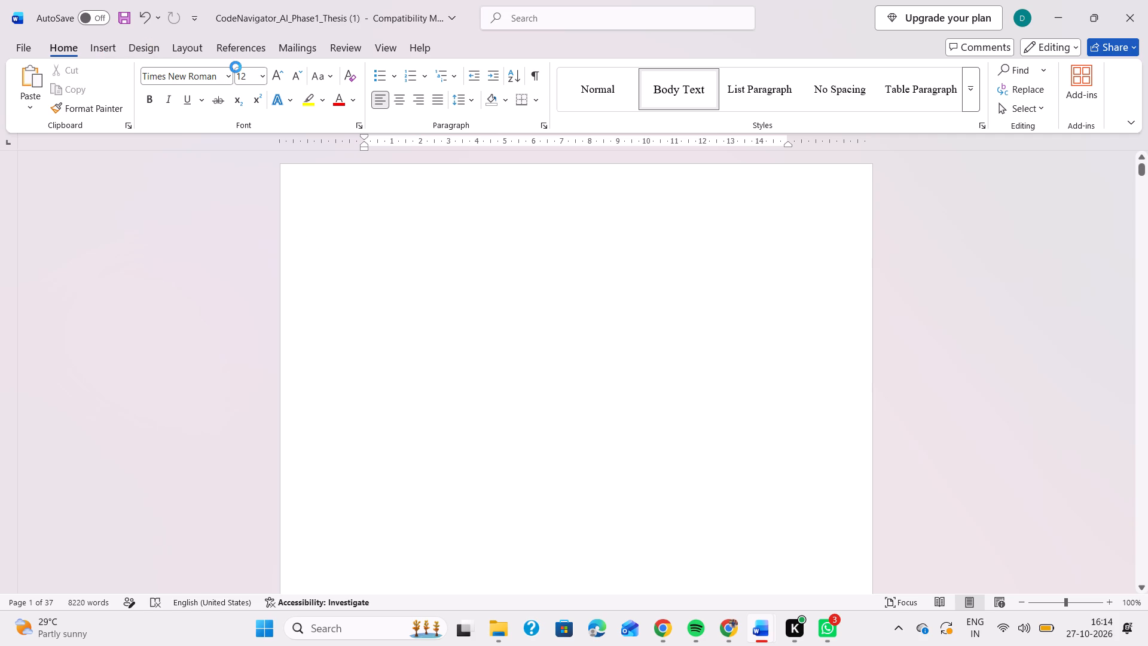
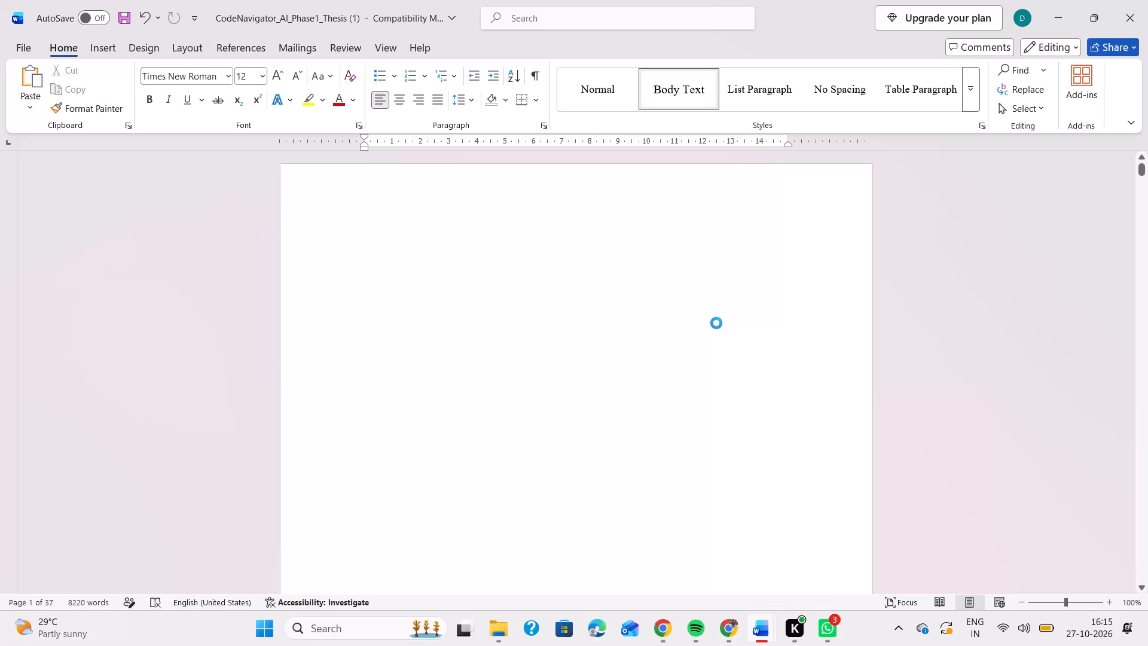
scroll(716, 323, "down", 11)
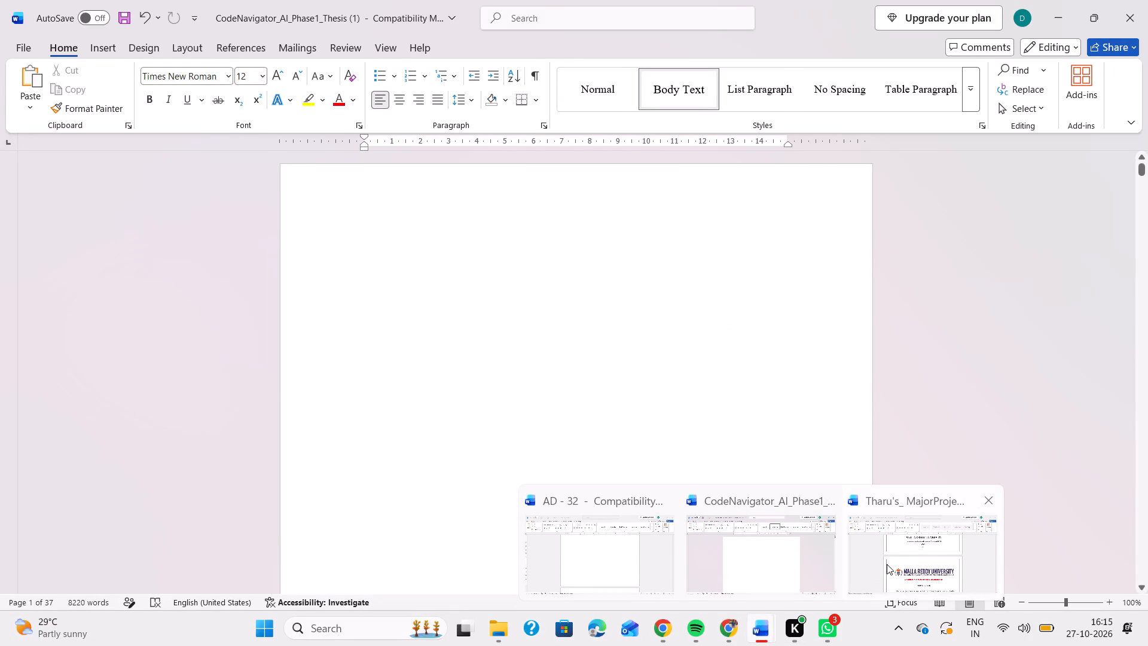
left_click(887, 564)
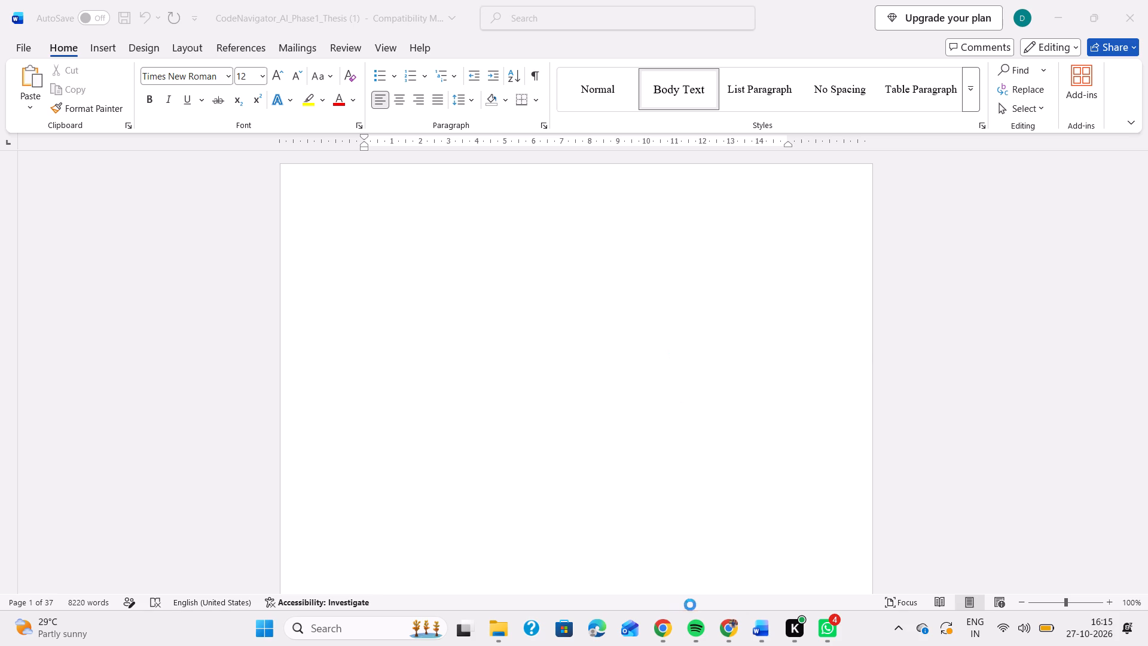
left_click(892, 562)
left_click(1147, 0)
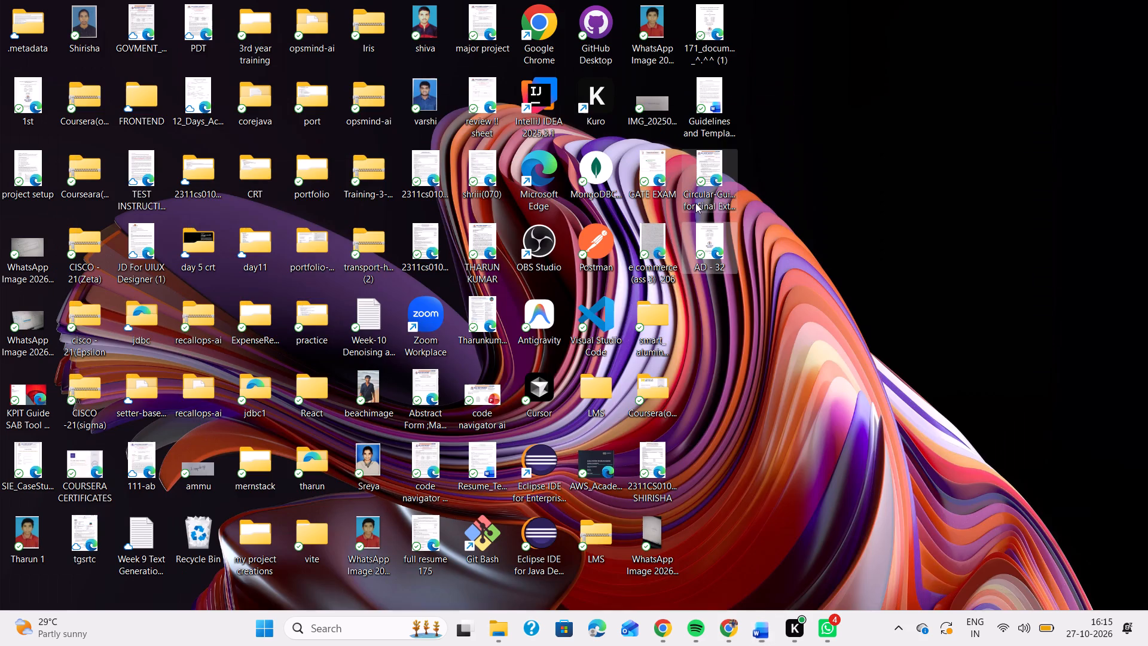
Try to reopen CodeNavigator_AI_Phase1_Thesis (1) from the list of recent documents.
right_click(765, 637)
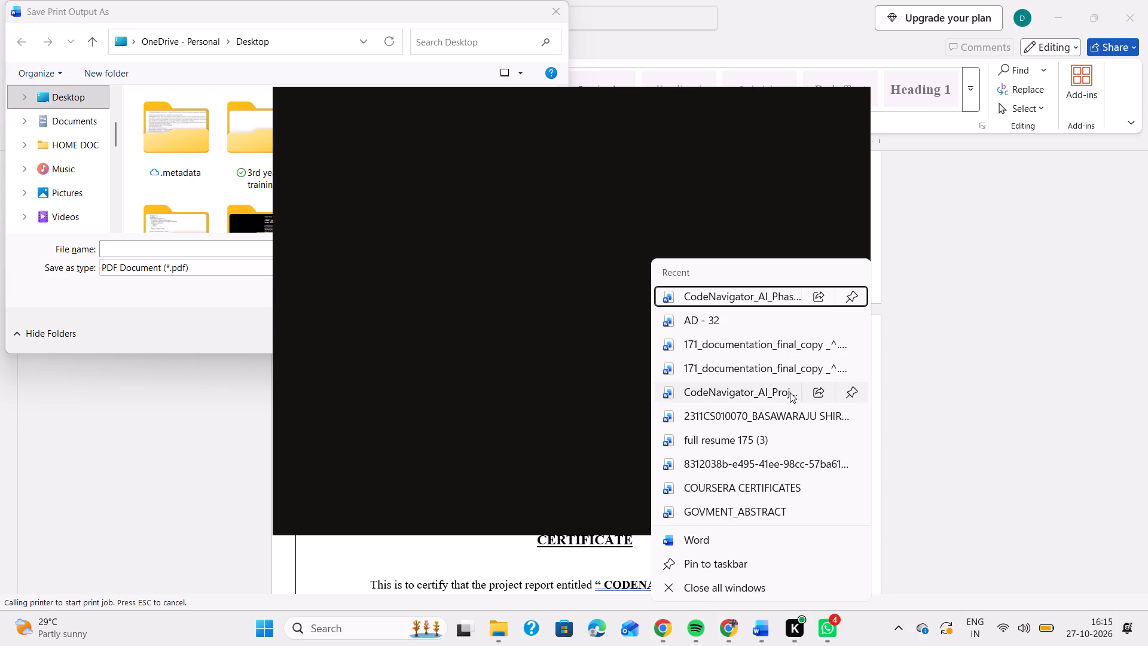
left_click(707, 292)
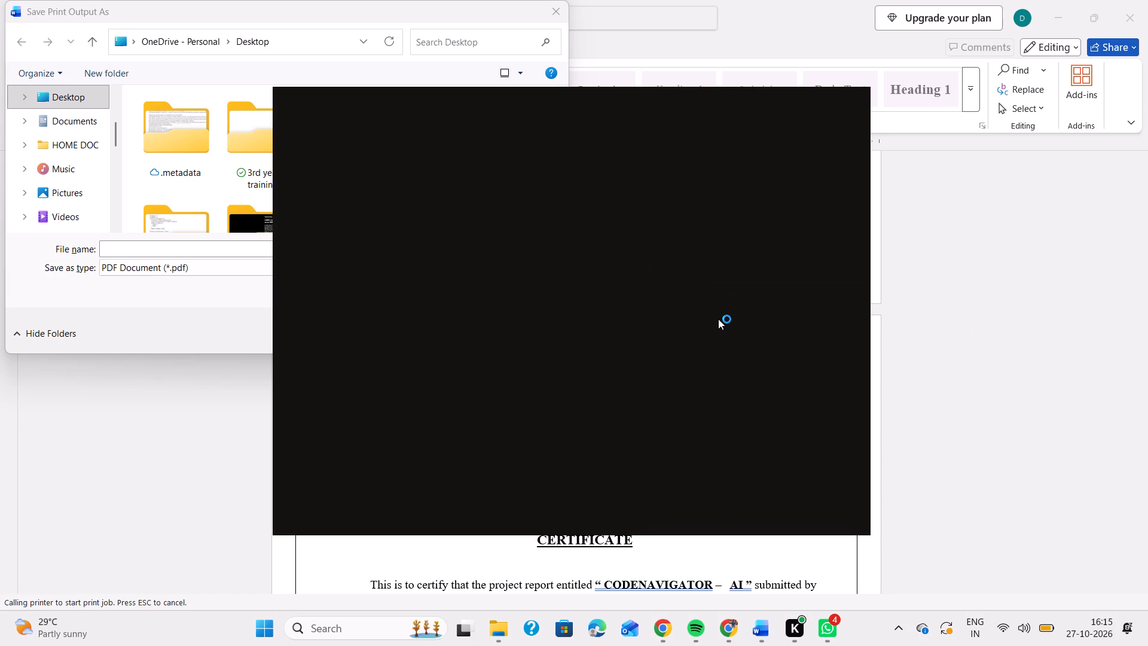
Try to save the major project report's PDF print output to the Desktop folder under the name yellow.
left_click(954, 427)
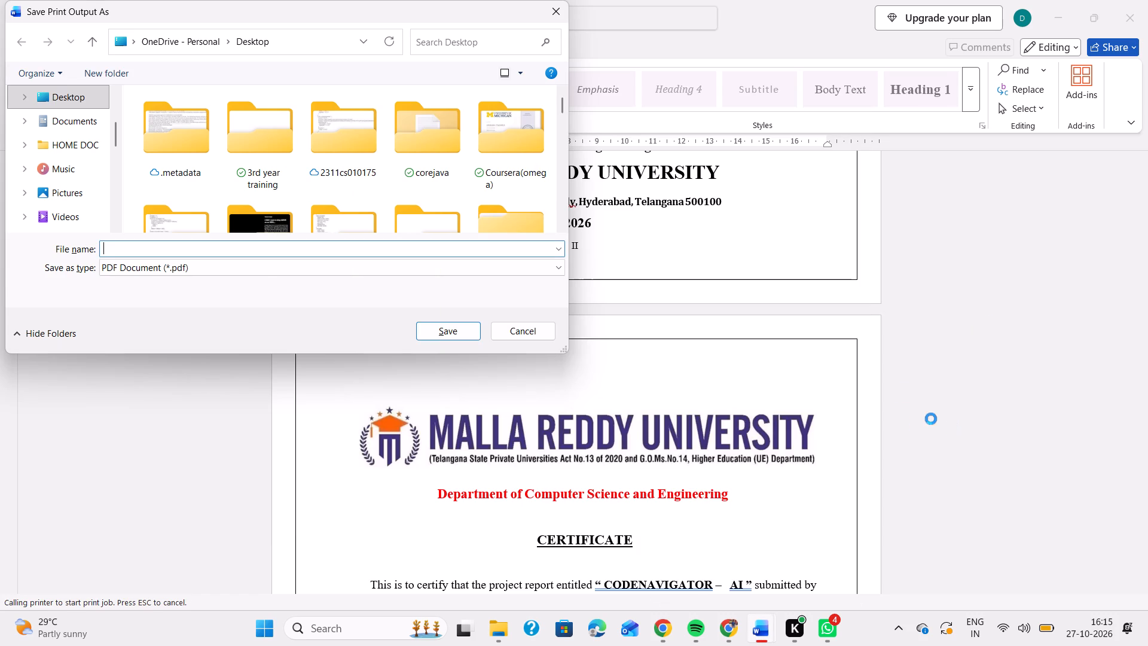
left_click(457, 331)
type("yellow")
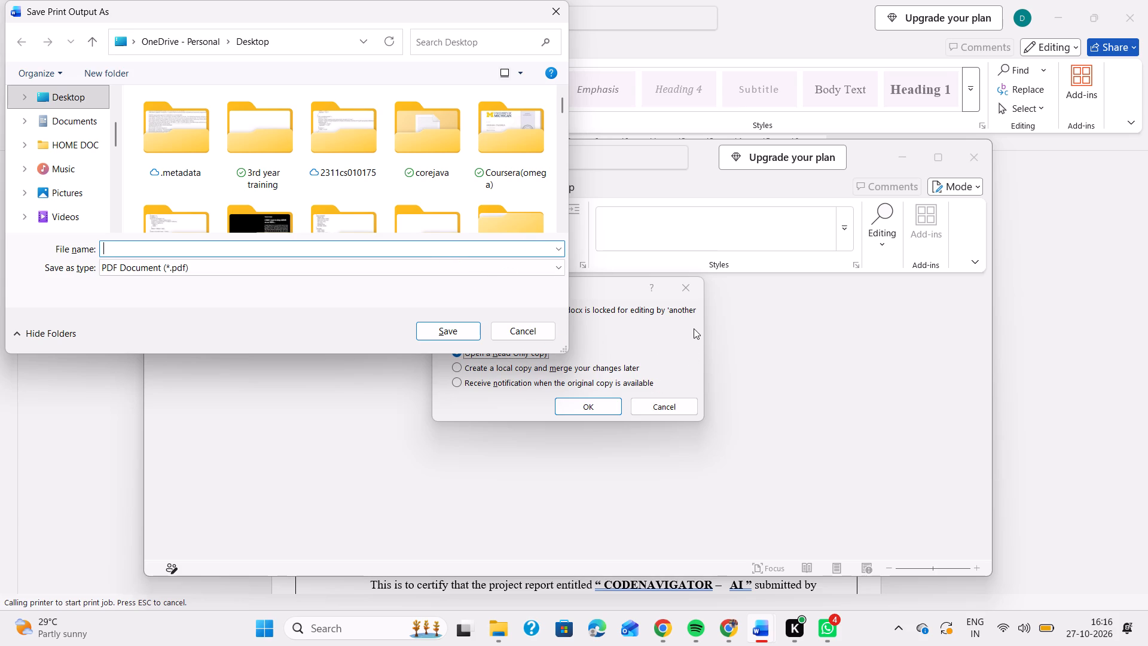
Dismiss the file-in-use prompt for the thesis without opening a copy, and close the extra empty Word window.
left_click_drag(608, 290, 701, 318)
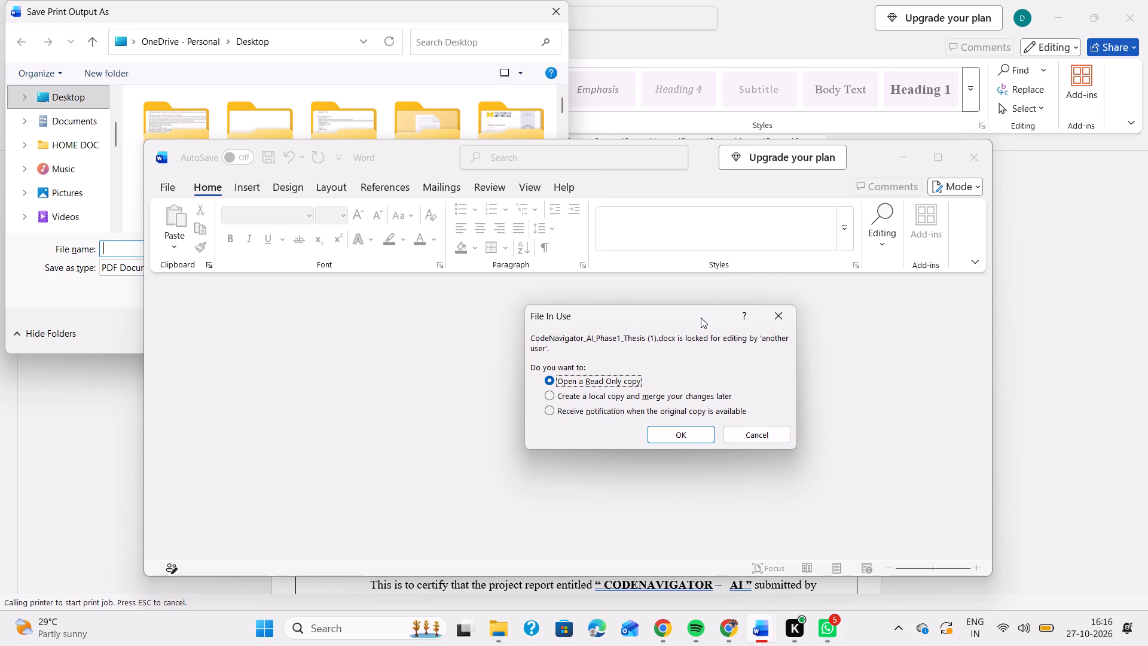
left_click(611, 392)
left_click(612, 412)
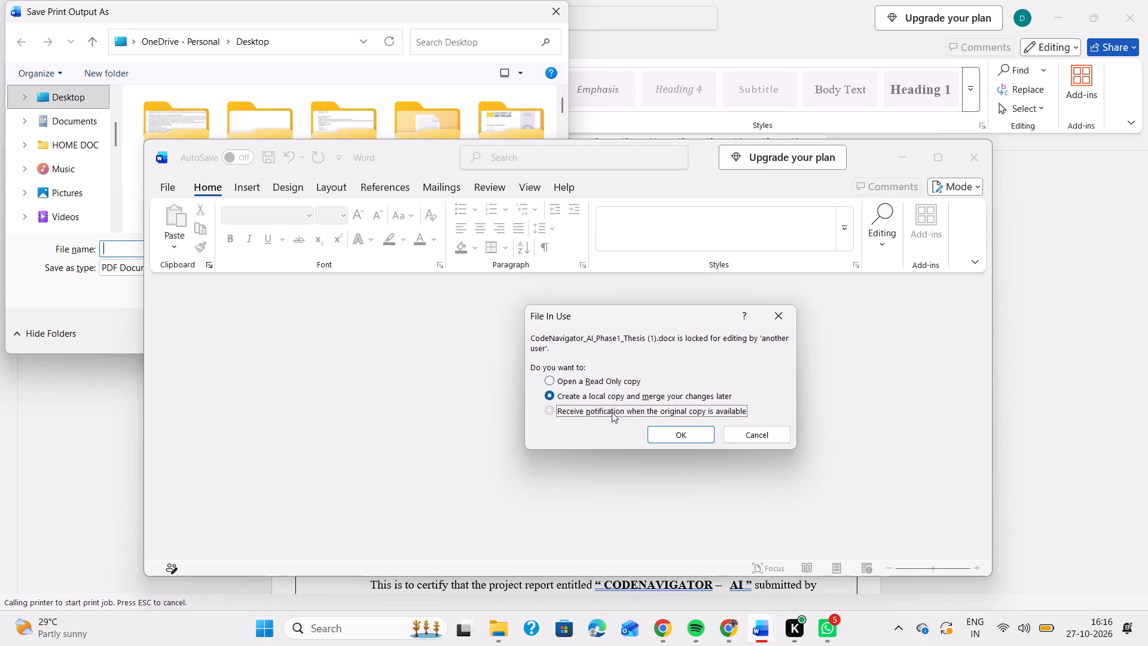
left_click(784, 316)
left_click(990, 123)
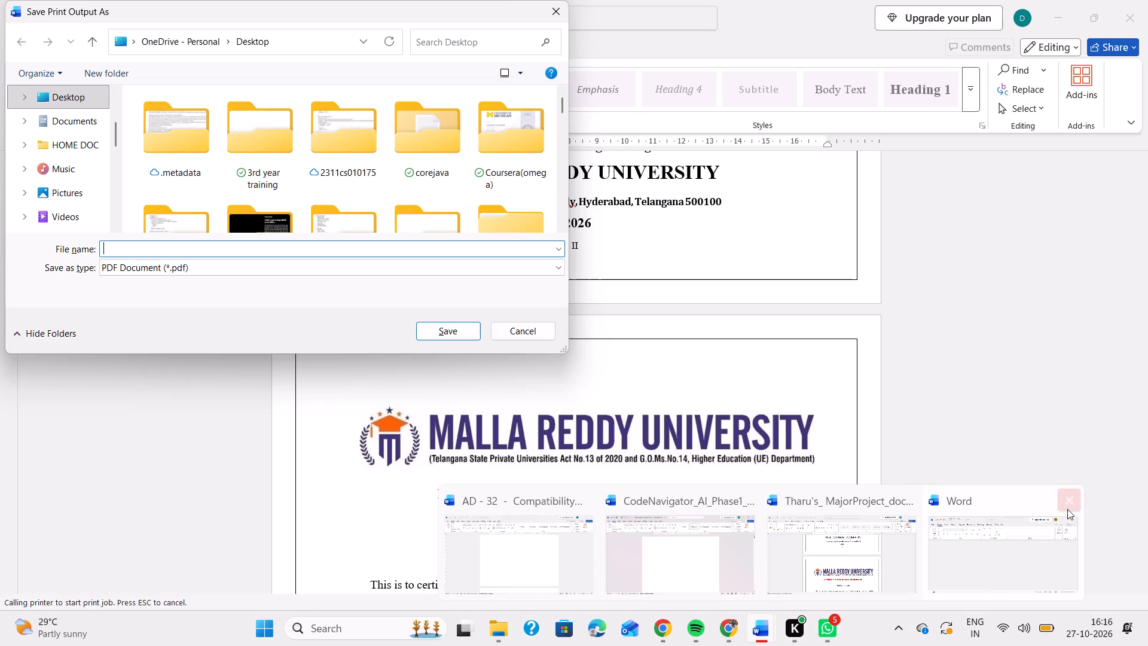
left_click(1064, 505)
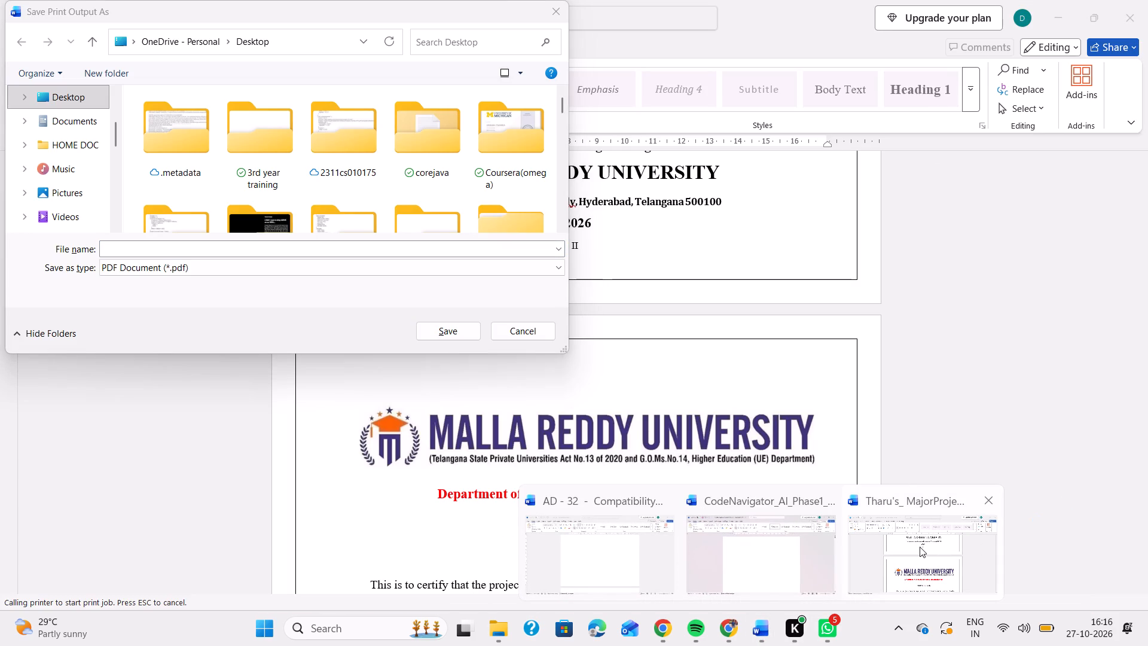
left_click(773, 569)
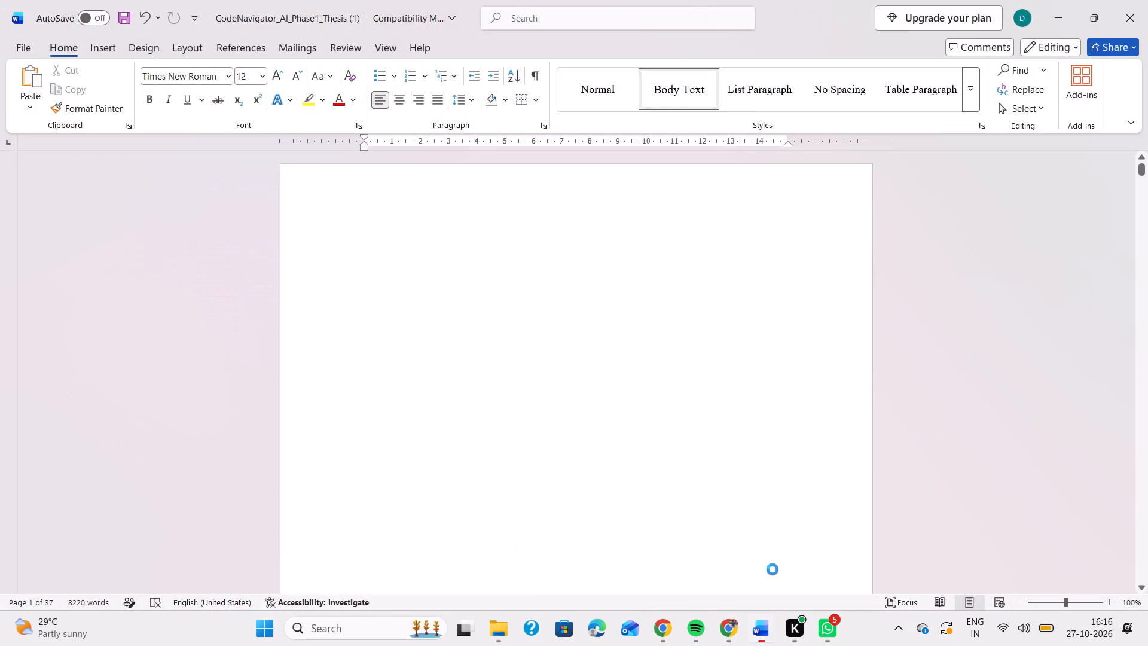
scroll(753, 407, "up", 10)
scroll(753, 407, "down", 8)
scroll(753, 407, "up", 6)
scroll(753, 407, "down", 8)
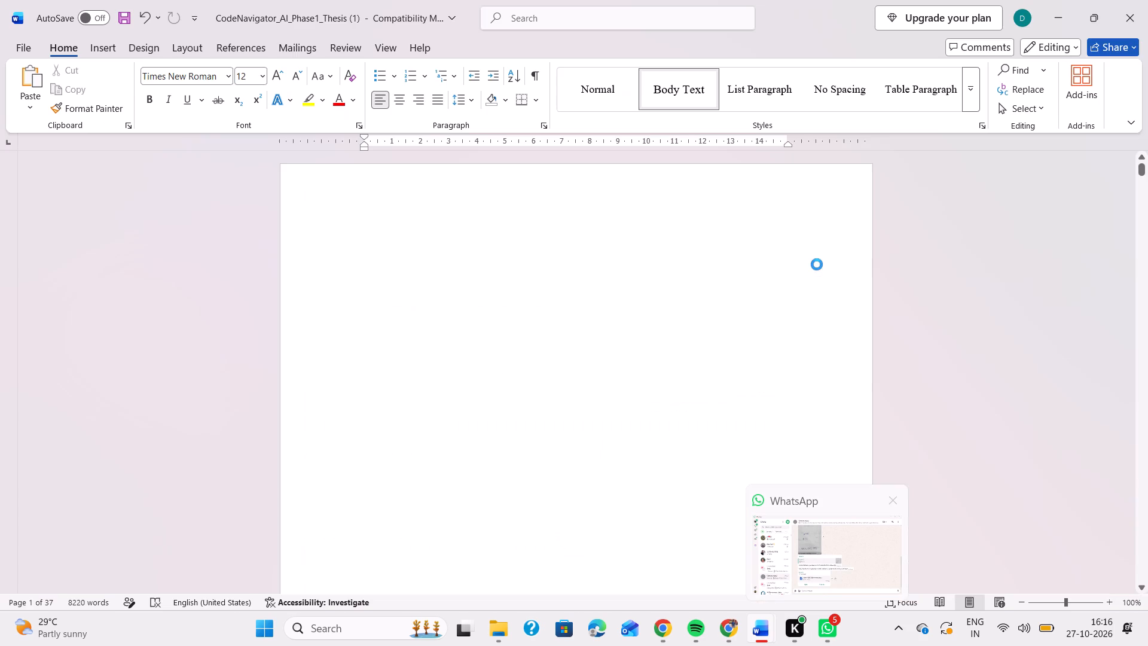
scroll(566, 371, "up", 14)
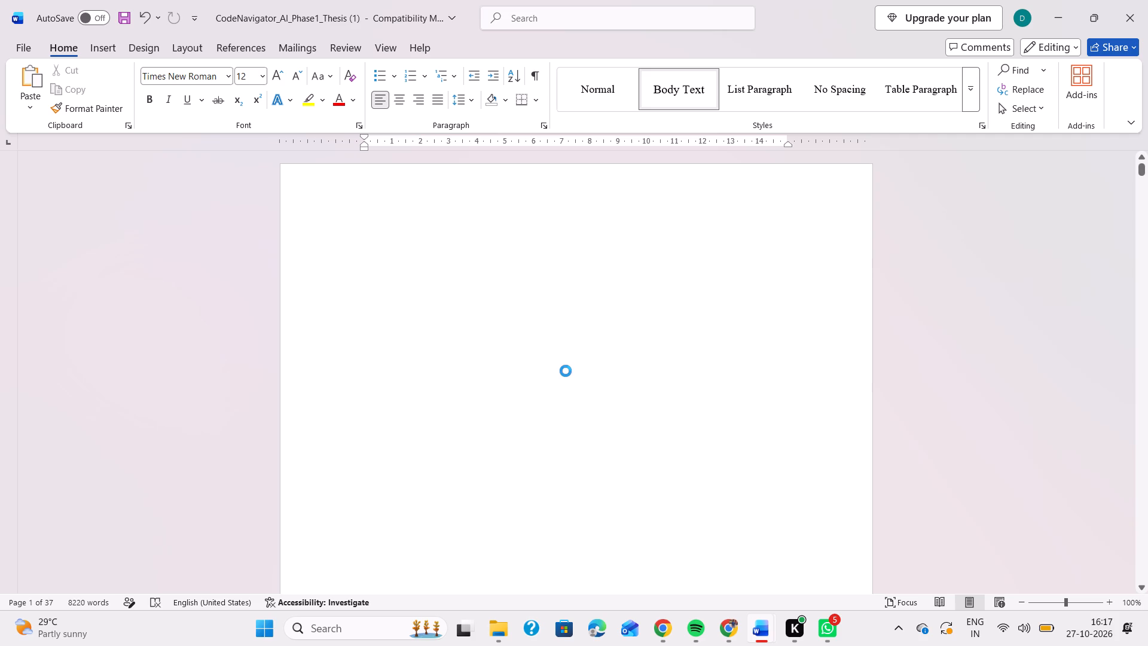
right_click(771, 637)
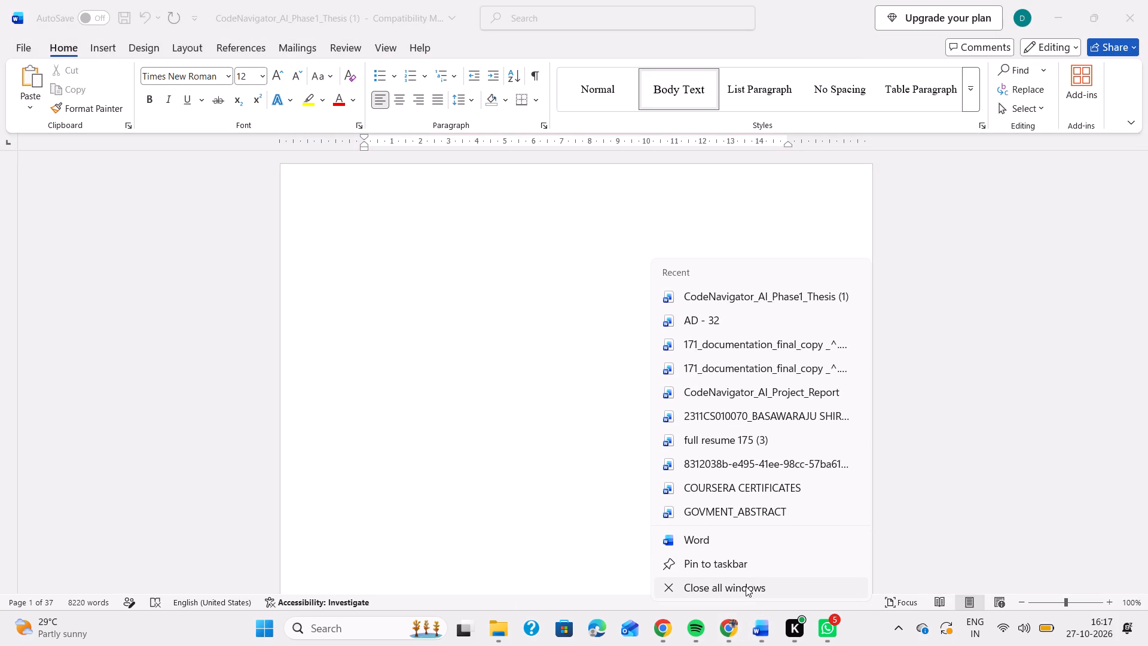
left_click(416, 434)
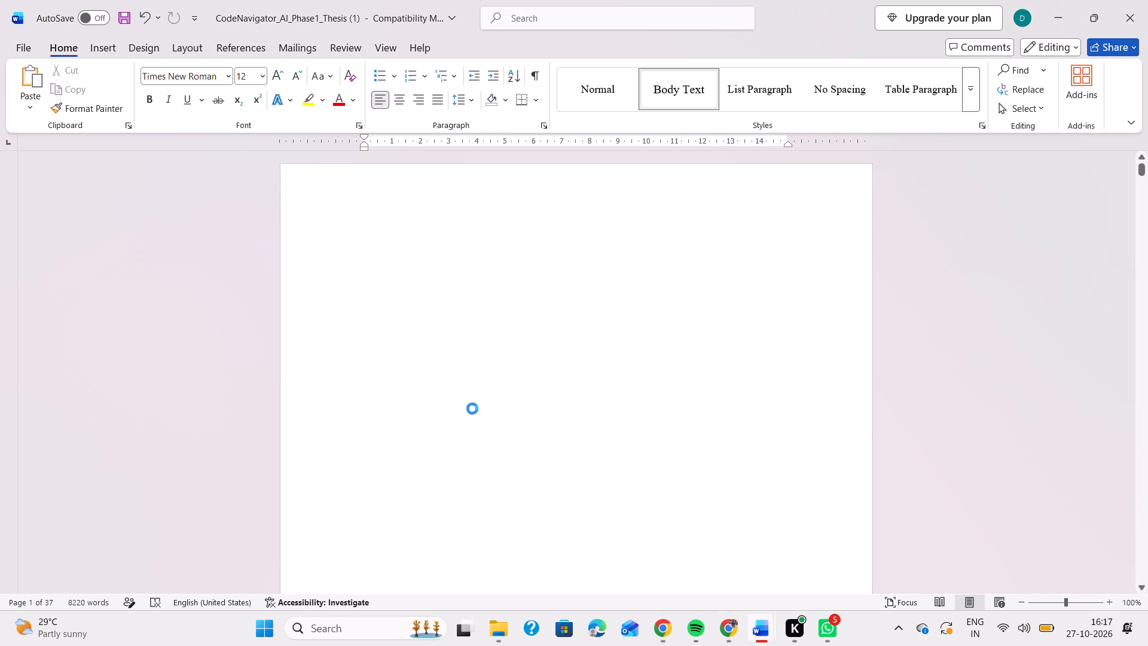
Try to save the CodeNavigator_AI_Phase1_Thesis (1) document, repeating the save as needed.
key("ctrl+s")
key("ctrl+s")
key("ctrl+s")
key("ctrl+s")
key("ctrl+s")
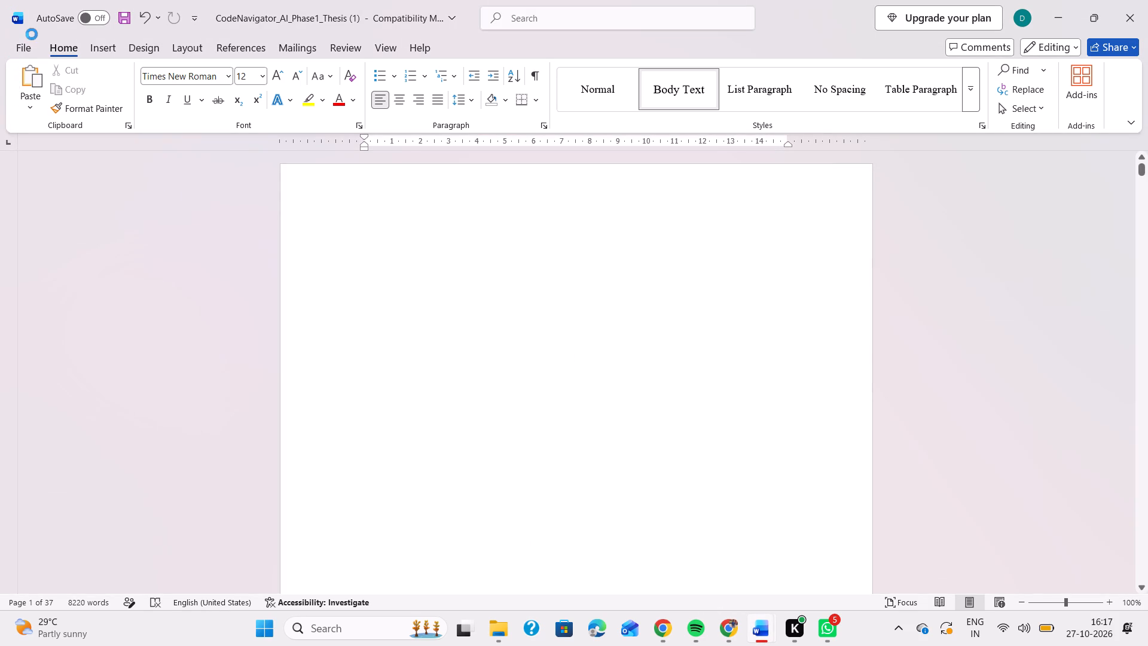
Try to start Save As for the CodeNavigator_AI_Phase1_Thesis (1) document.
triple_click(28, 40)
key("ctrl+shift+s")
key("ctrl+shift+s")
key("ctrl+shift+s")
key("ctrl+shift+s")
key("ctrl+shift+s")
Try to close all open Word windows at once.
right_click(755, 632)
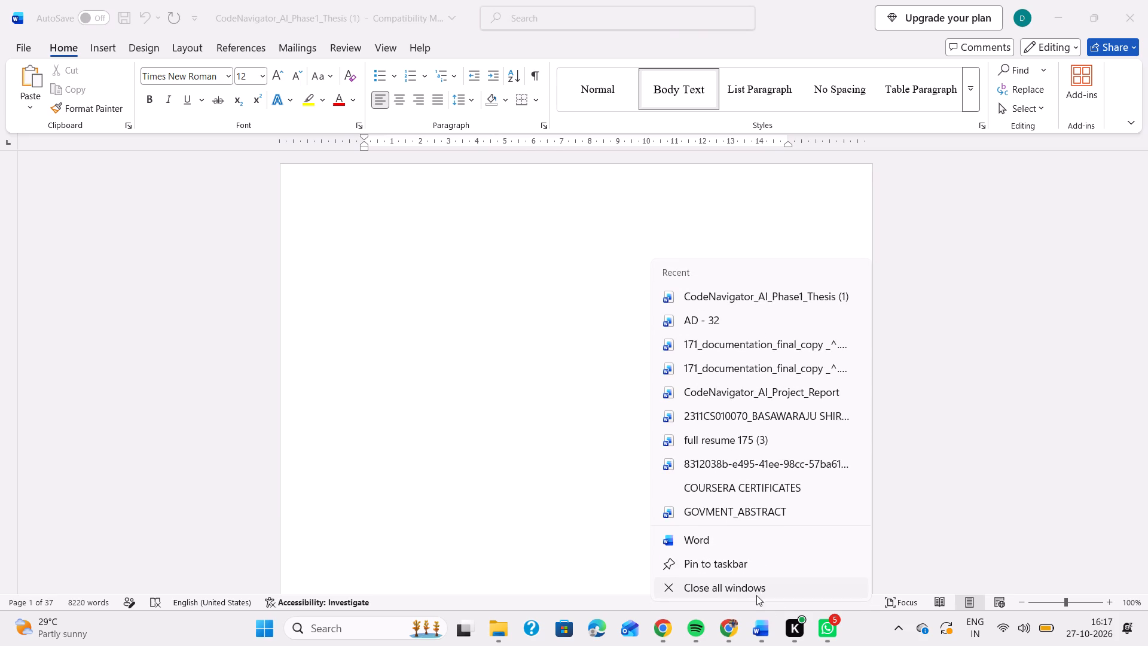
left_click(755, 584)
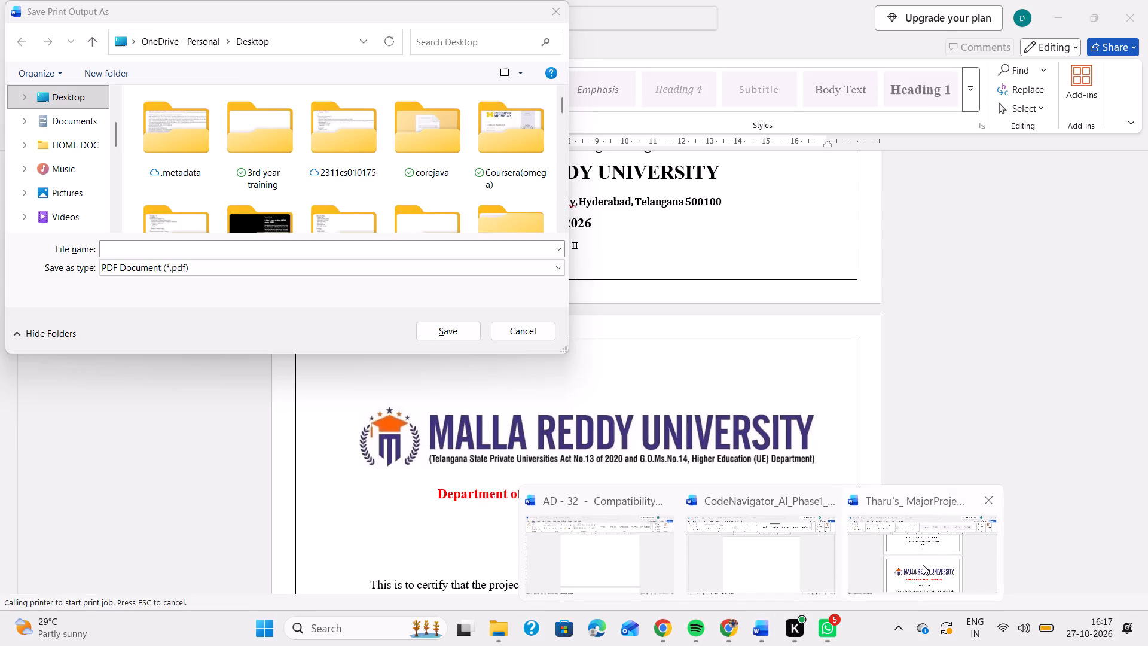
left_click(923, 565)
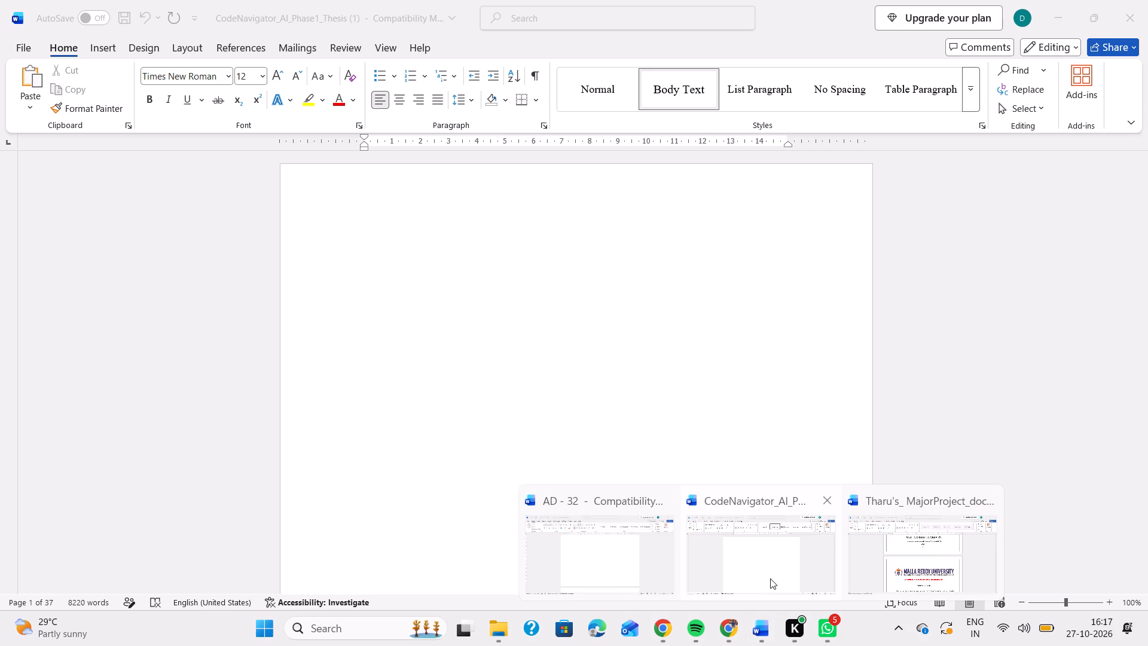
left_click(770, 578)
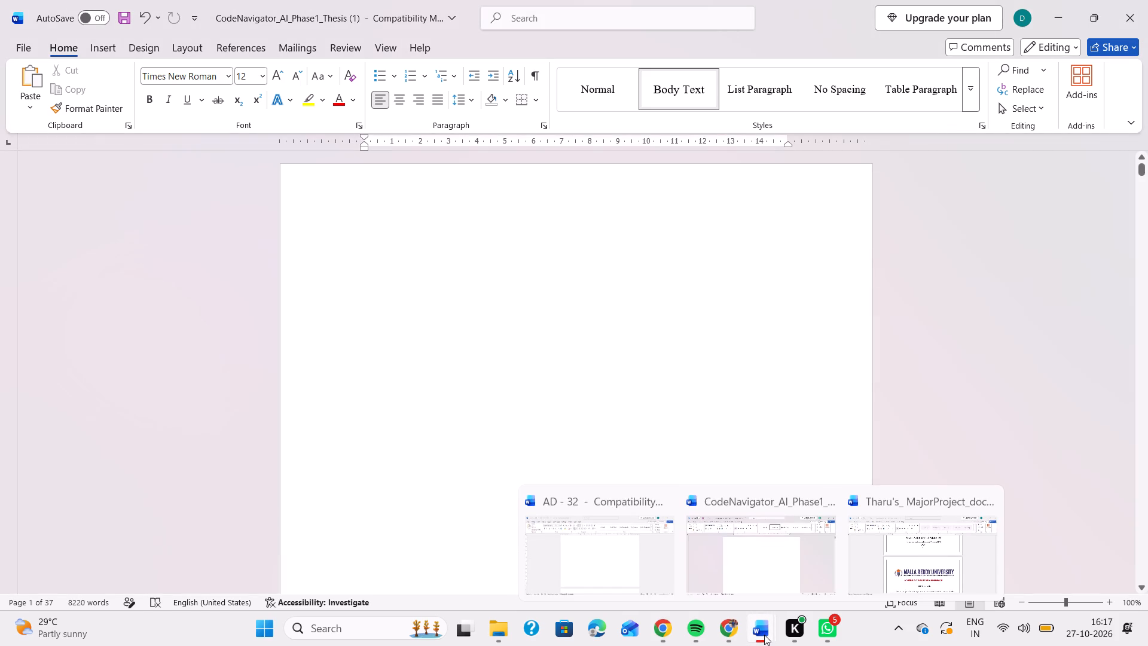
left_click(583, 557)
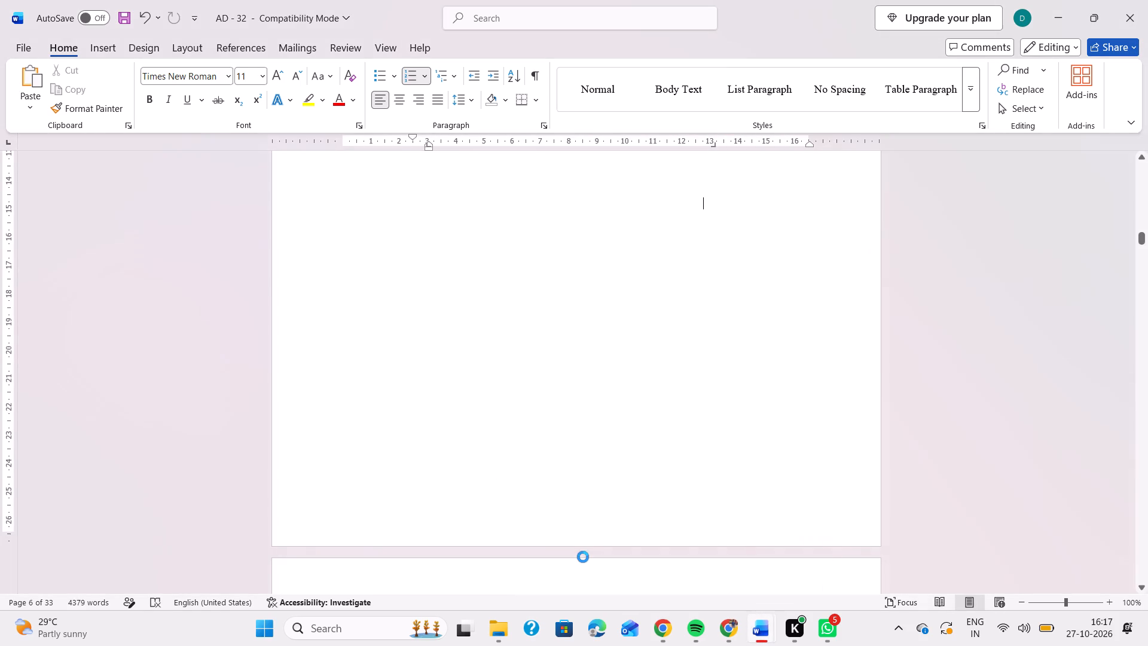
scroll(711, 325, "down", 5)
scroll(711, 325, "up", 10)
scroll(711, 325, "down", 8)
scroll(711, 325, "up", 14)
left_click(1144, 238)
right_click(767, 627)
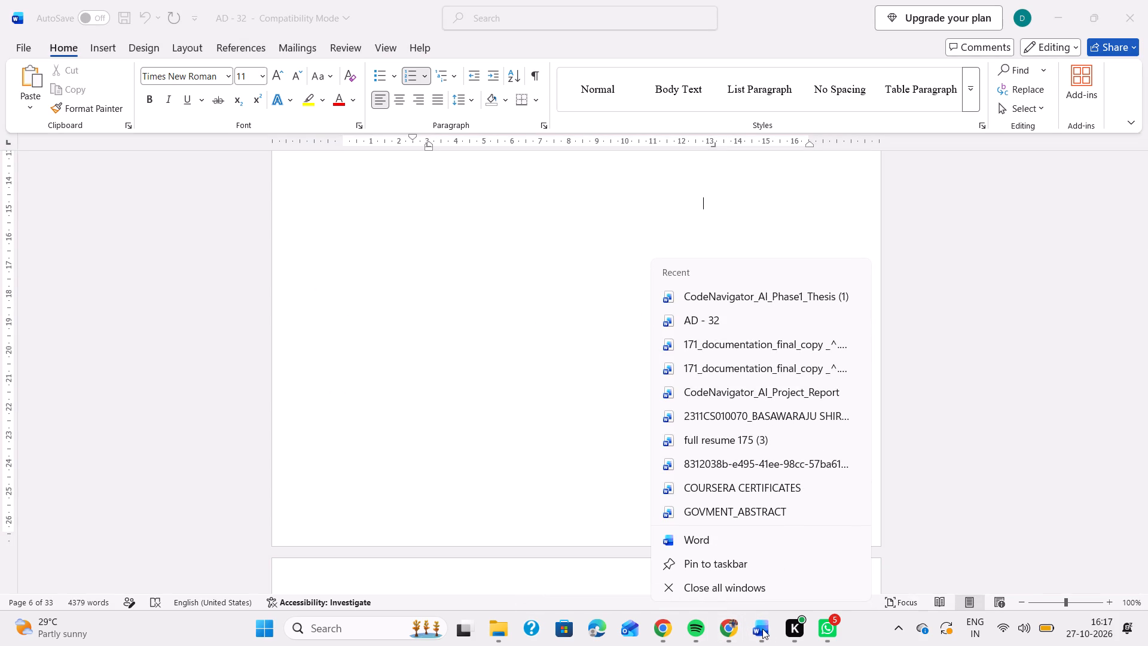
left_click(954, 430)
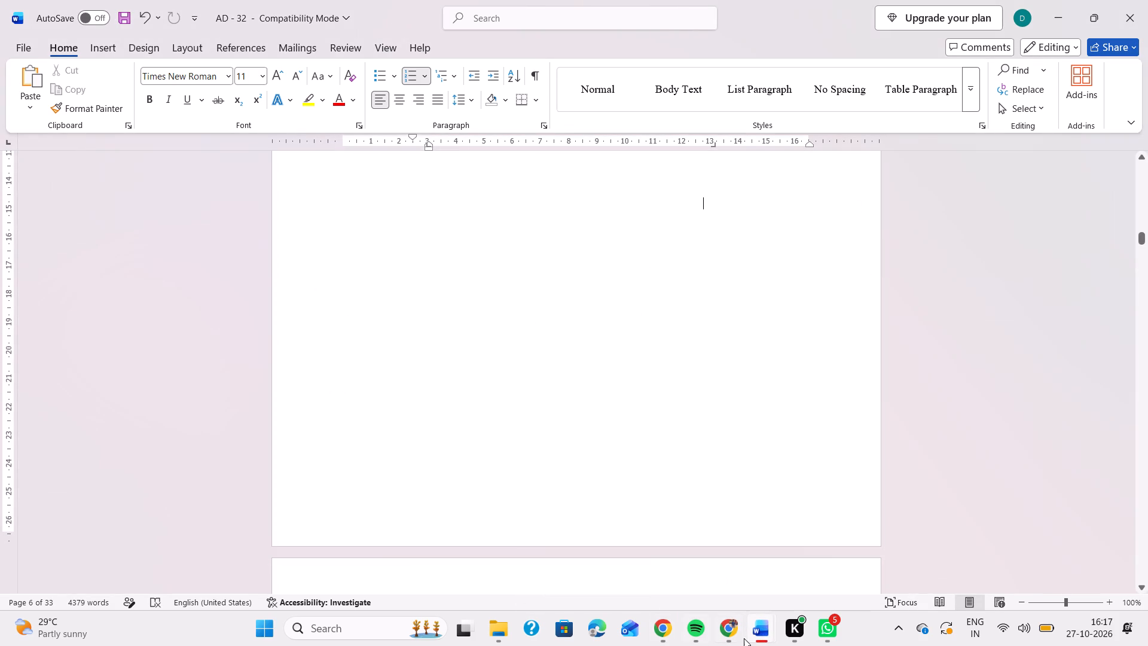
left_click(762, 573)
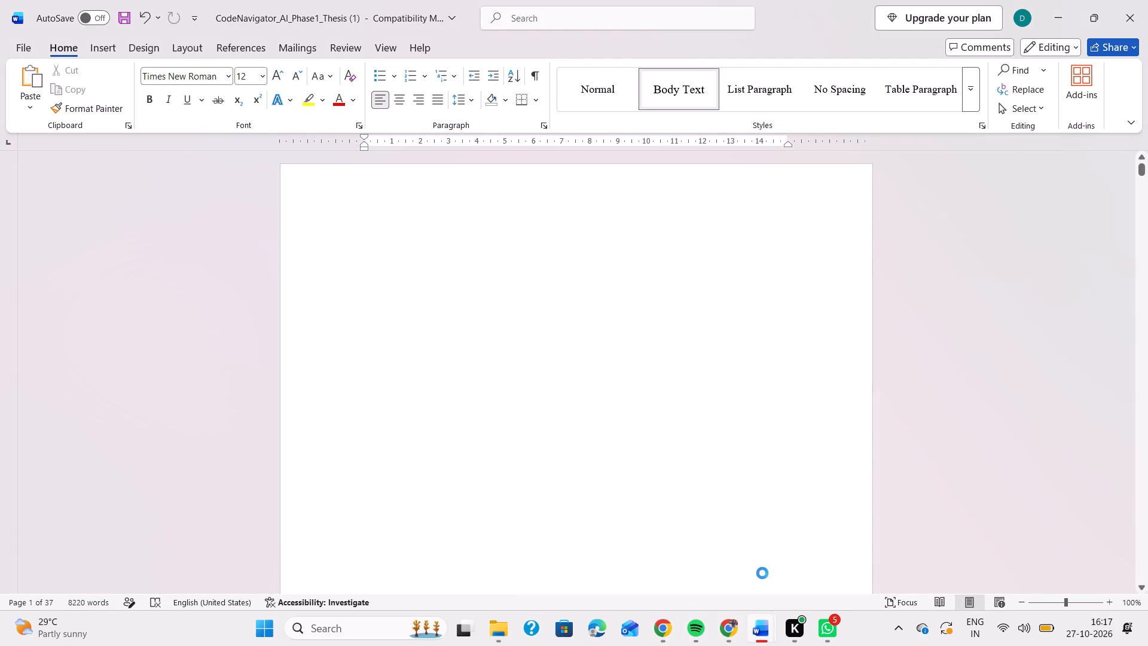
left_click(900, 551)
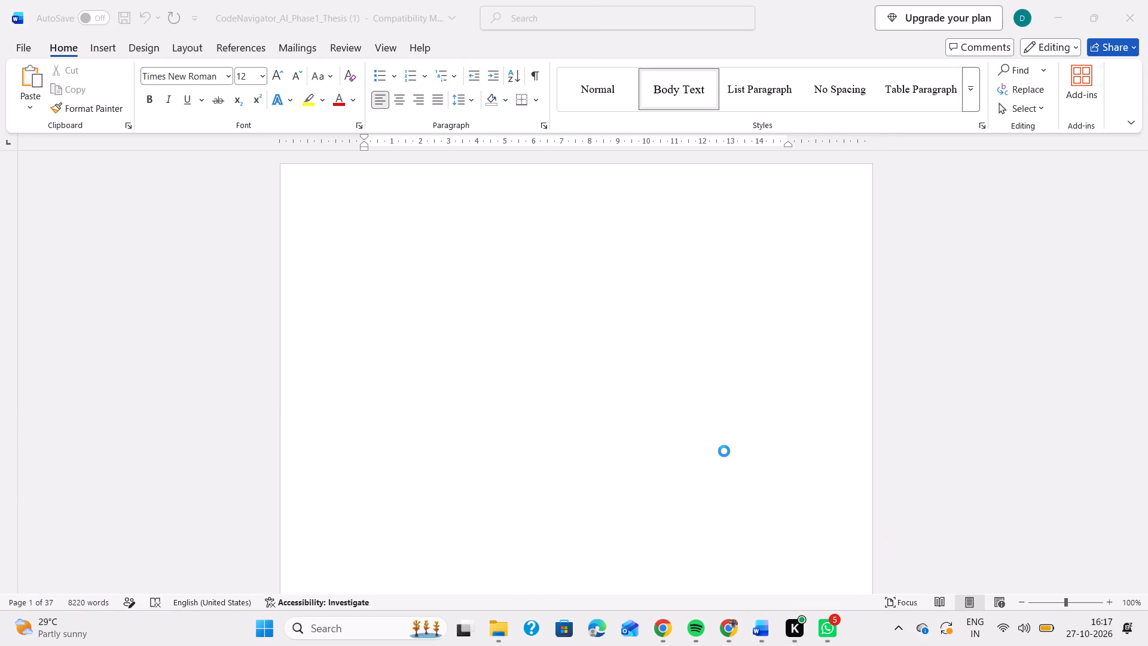
Try to snap and minimize the CodeNavigator_AI_Phase1_Thesis (1) window to get it out of the way.
key("super+Left")
key("super+Left")
key("super+Left")
key("super+Down")
key("super+Down")
key("super+Up")
key("super+Right")
key("super+Right")
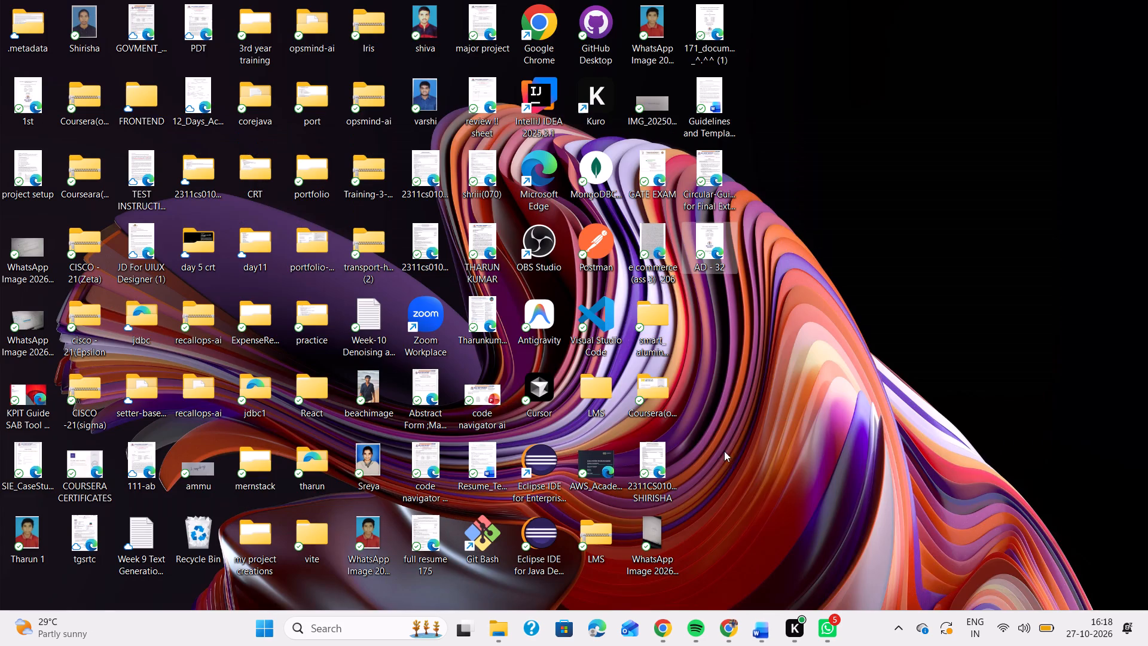
Bring the major project document's window forward and try to cancel its Save Print Output As dialog.
right_click(753, 621)
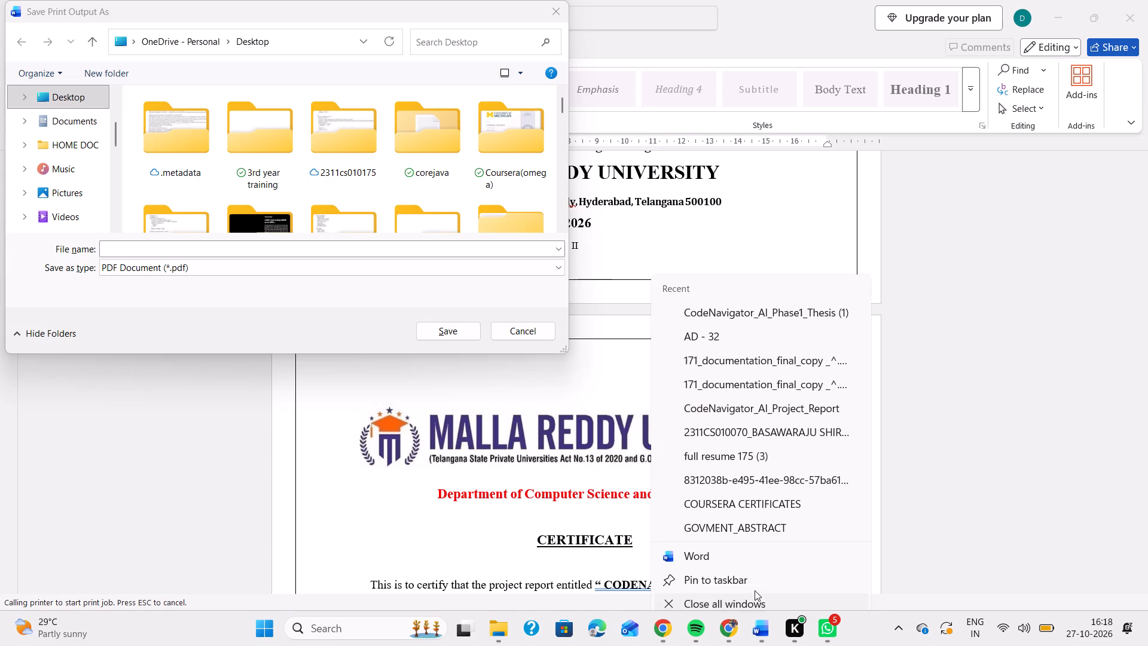
left_click(1128, 342)
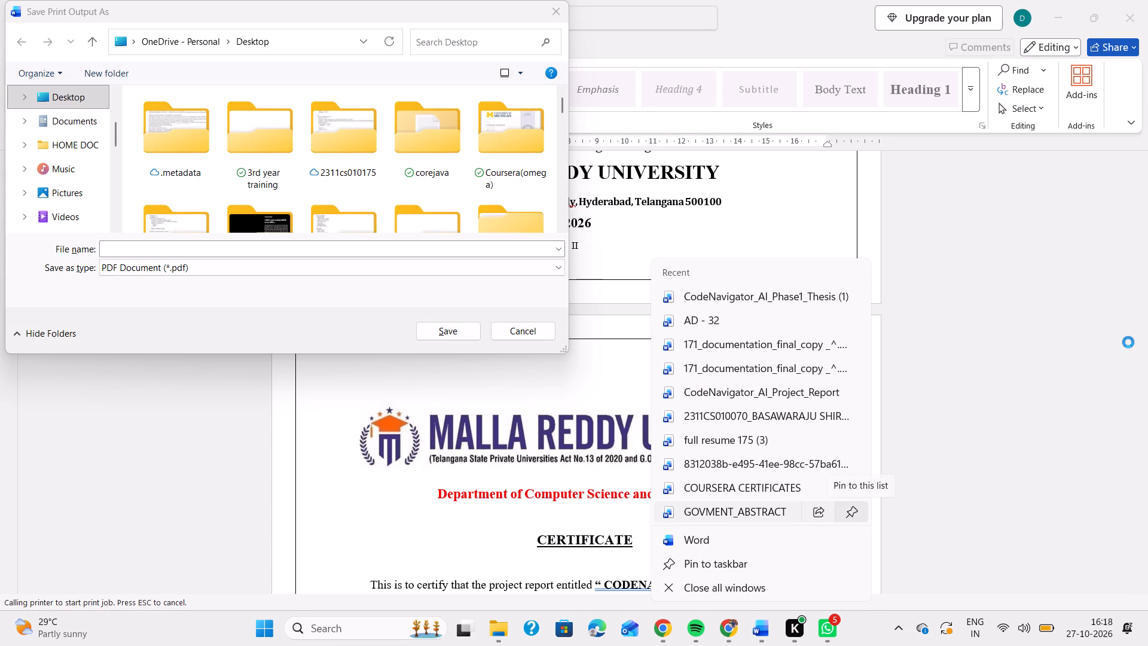
left_click(990, 374)
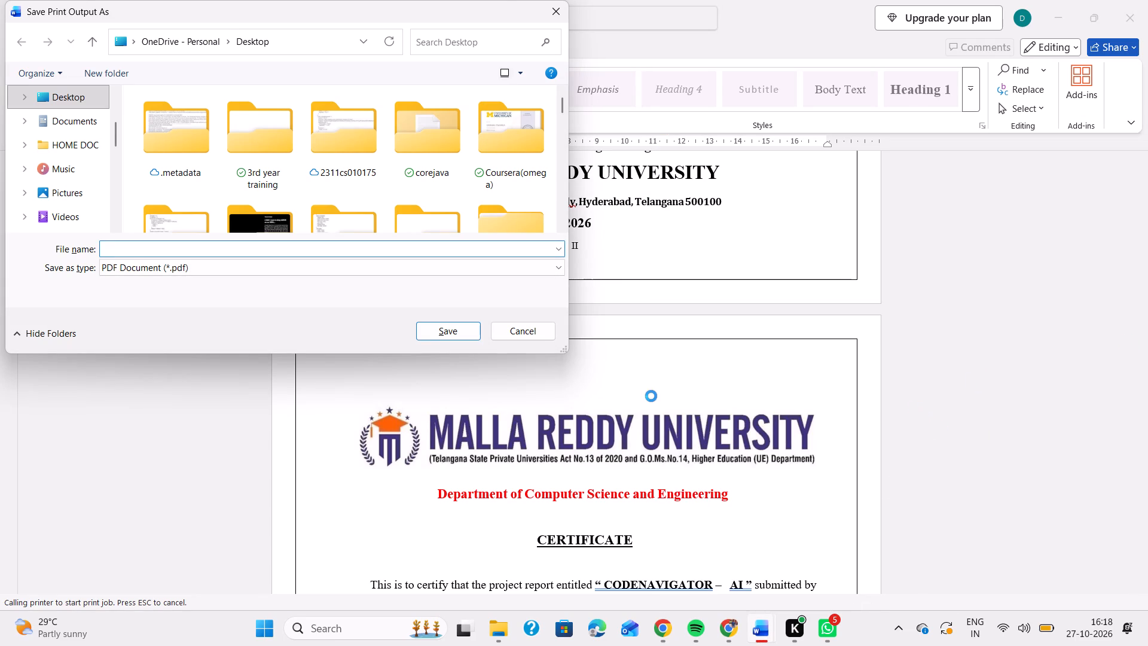
triple_click(526, 335)
triple_click(526, 335)
triple_click(526, 335)
double_click(526, 335)
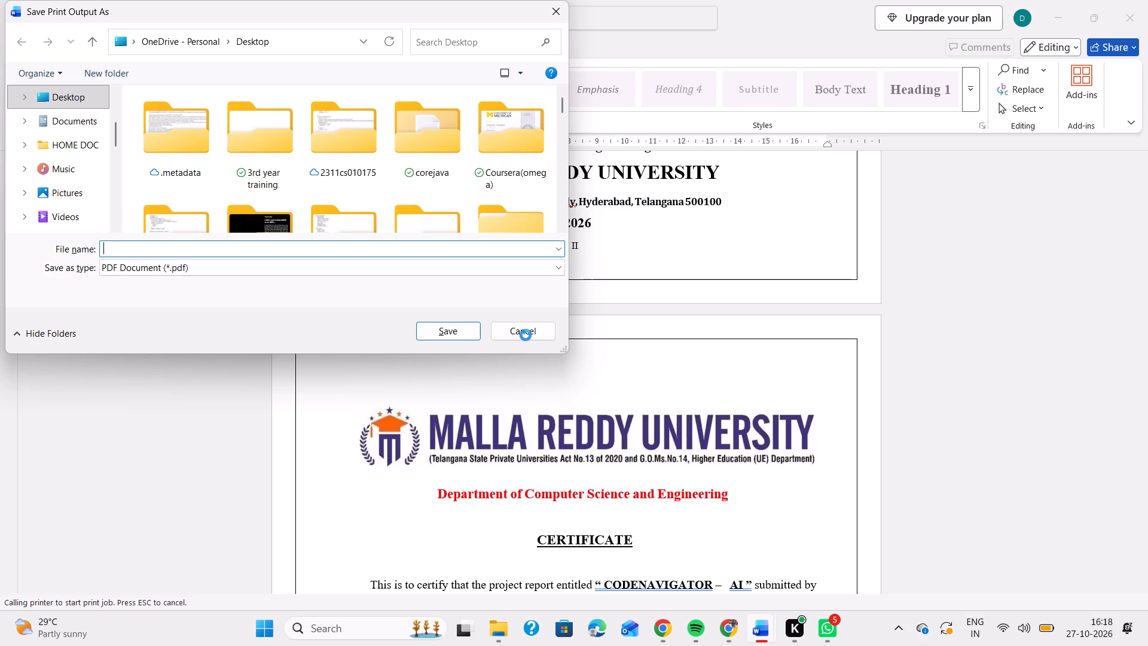
left_click(525, 334)
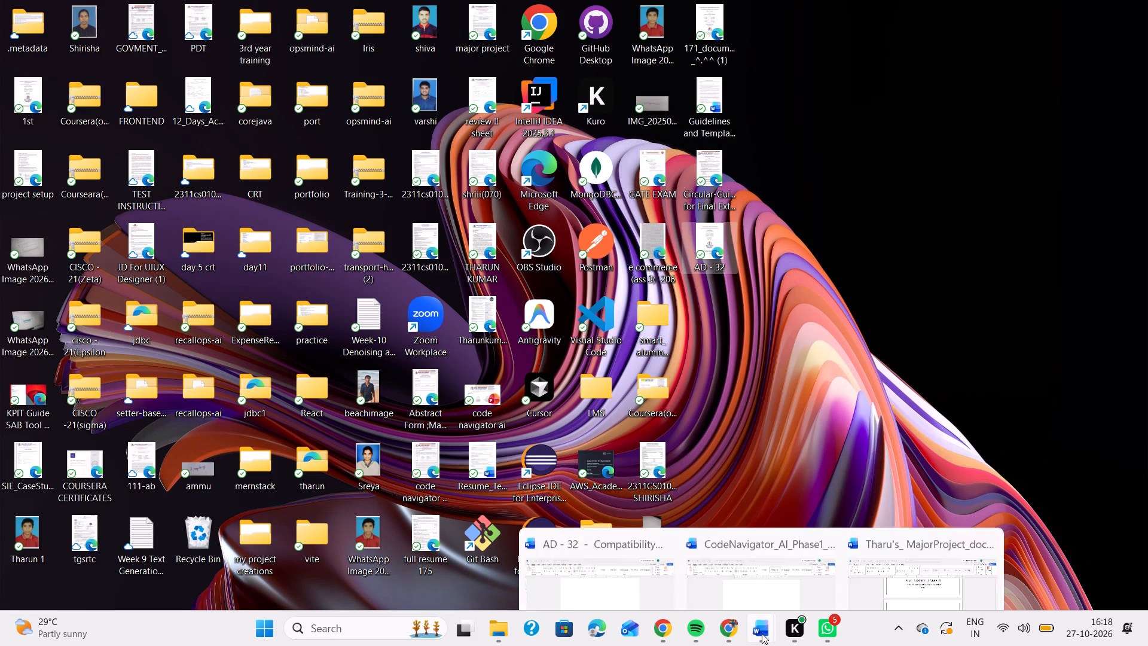
Try again to close all open Word windows at once.
right_click(762, 633)
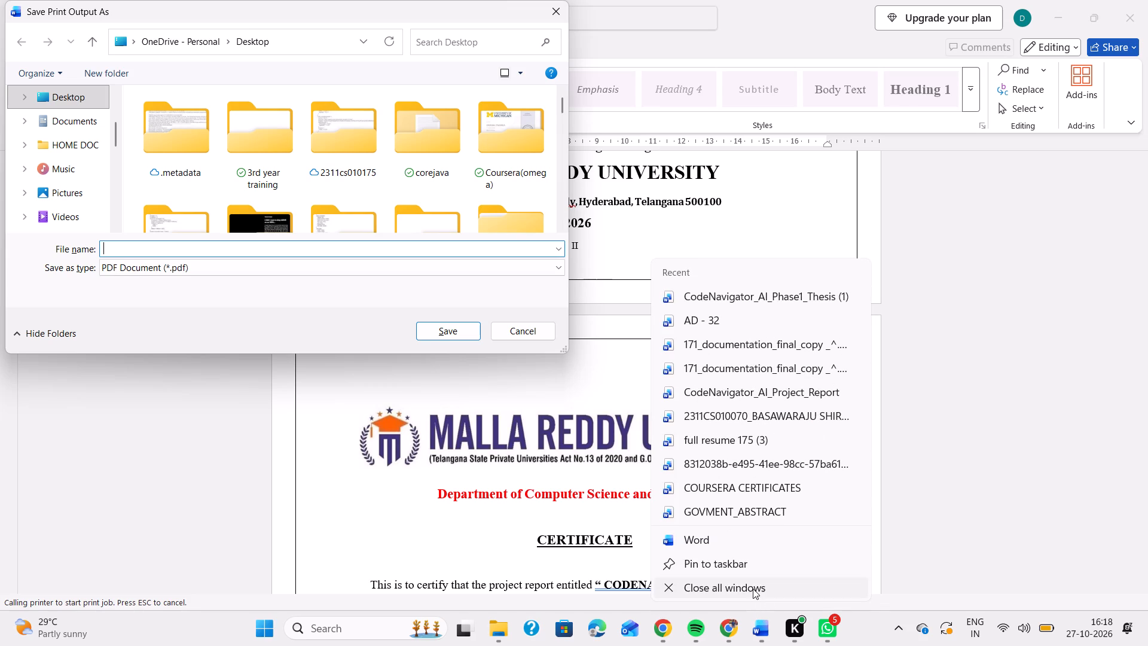
left_click(753, 589)
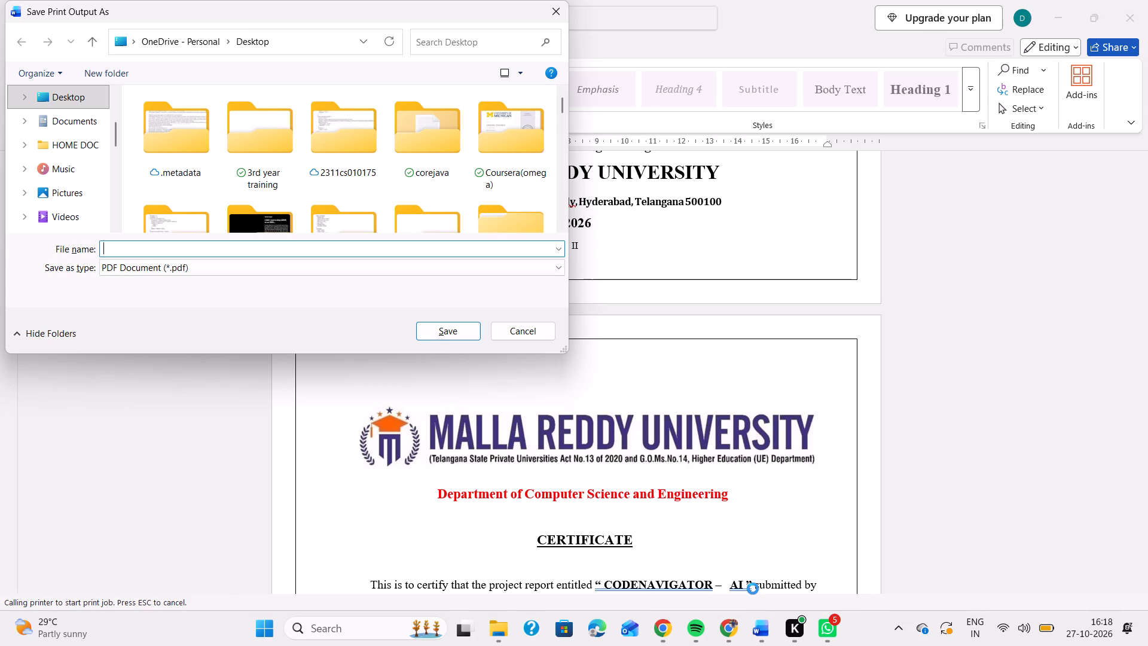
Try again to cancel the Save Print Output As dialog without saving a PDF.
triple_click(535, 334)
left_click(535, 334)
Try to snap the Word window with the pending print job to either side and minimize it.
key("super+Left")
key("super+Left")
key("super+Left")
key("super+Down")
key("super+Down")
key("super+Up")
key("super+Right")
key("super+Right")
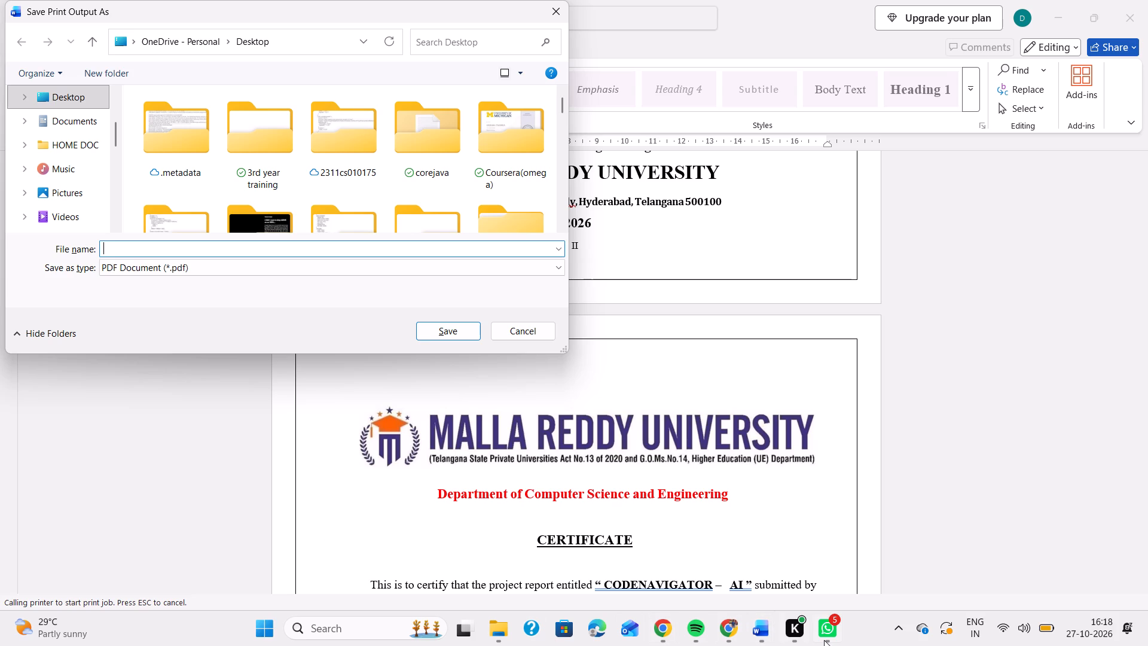
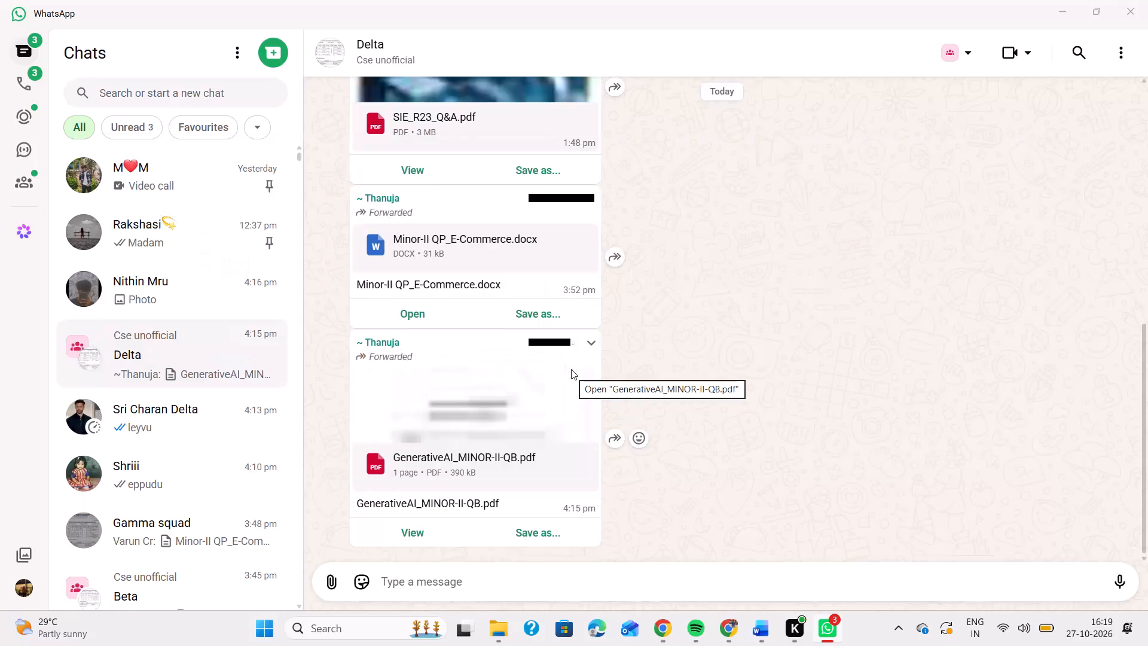
Switch to the CodeNavigator_AI_Phase1_Thesis (1) document in Word and close the open windows to get back to the desktop.
key("alt+Tab")
key("alt+Tab")
key("alt+Tab")
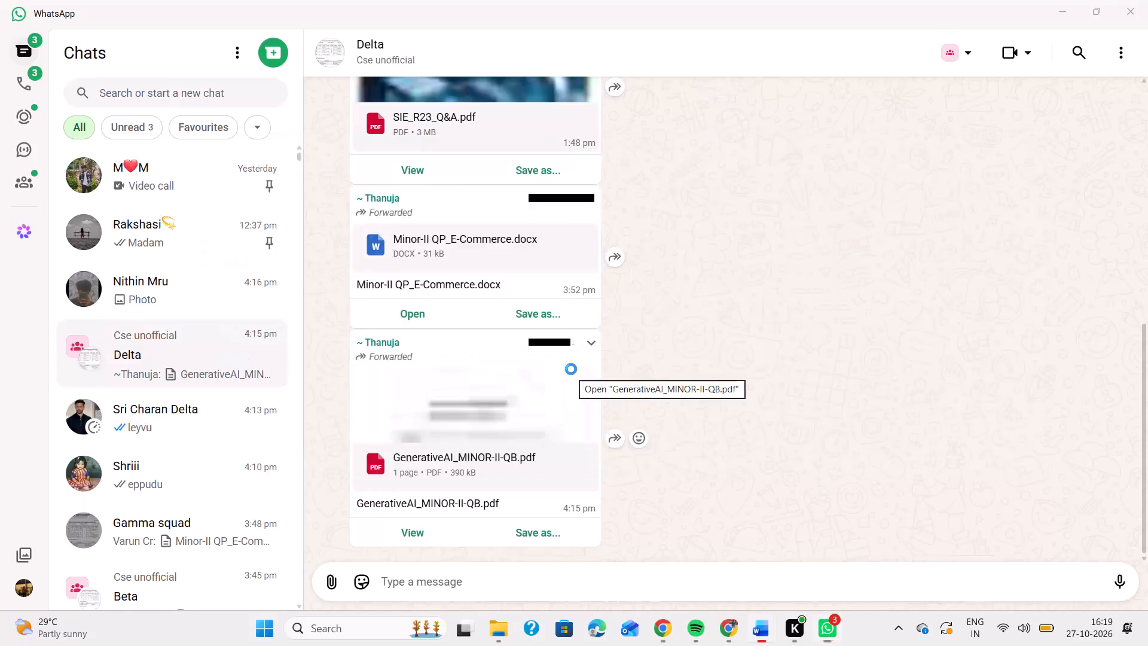
scroll(734, 427, "up", 13)
scroll(734, 427, "down", 5)
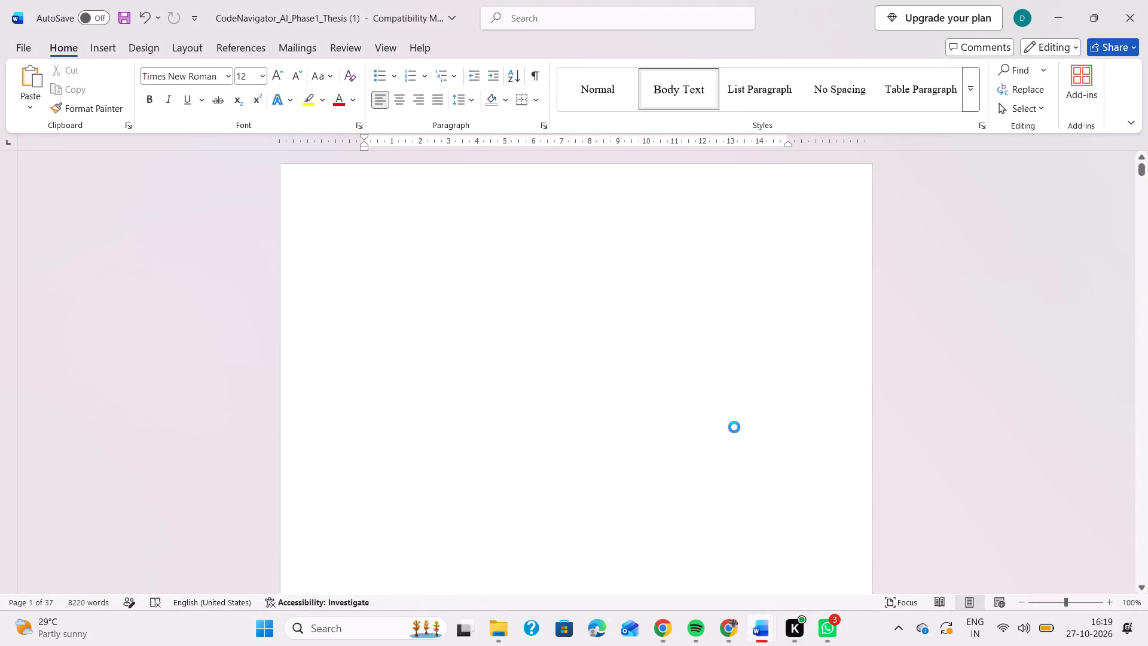
scroll(734, 427, "up", 10)
scroll(734, 427, "down", 6)
triple_click(1147, 0)
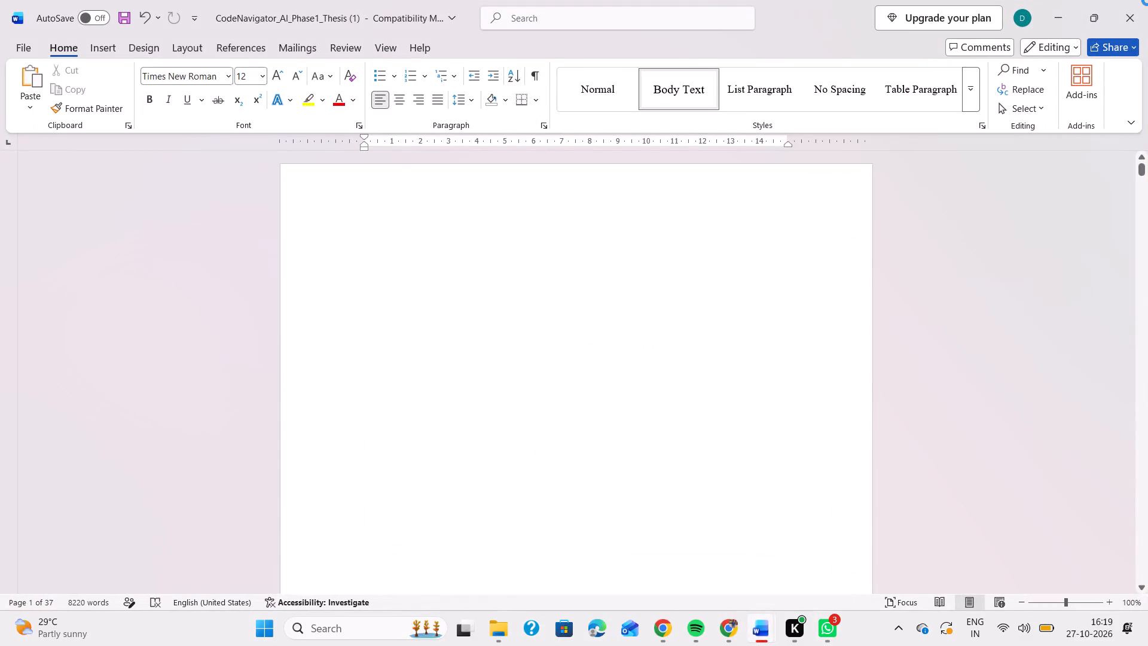
triple_click(1147, 0)
triple_click(1147, 0)
left_click(1147, 0)
left_click_drag(1147, 0, 1146, 4)
left_click_drag(1146, 4, 971, 312)
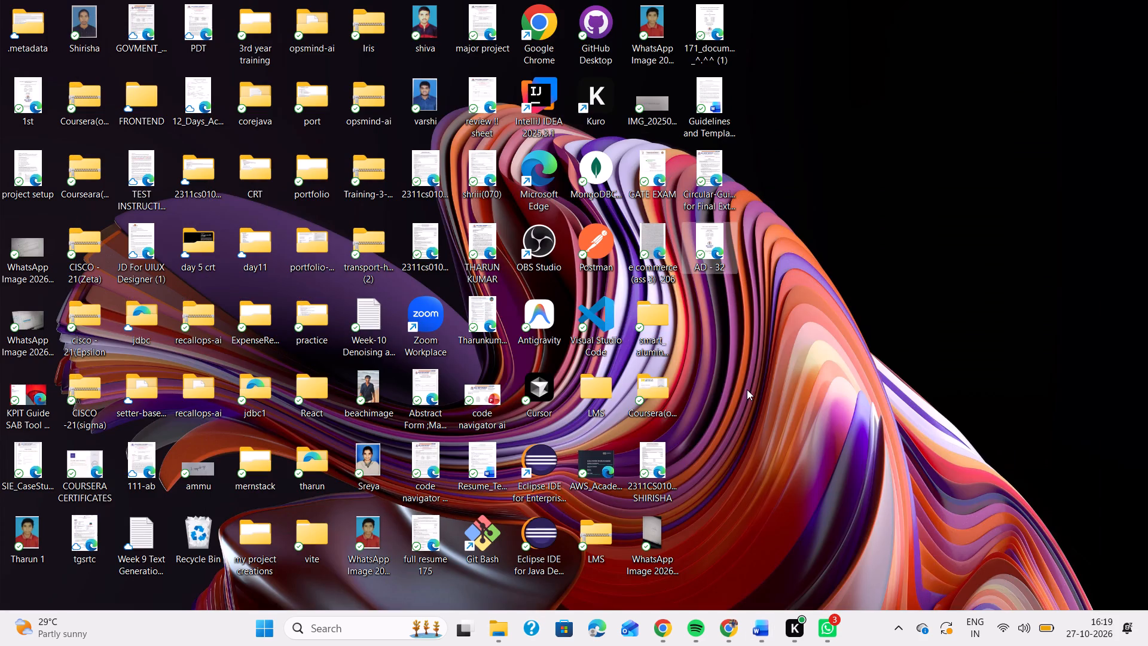
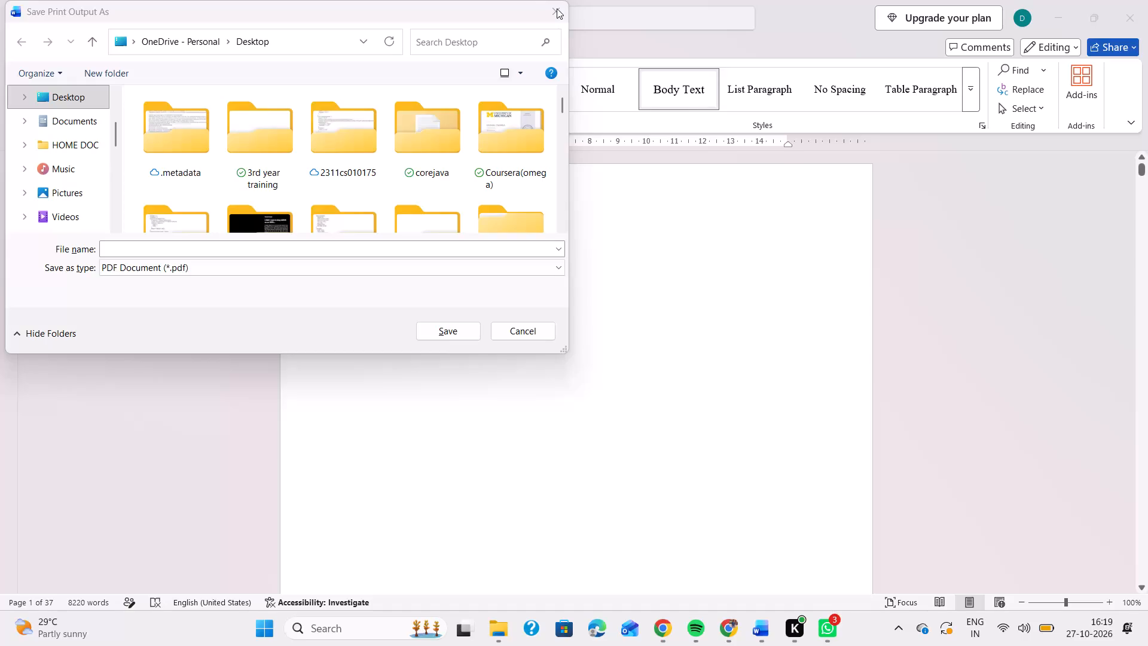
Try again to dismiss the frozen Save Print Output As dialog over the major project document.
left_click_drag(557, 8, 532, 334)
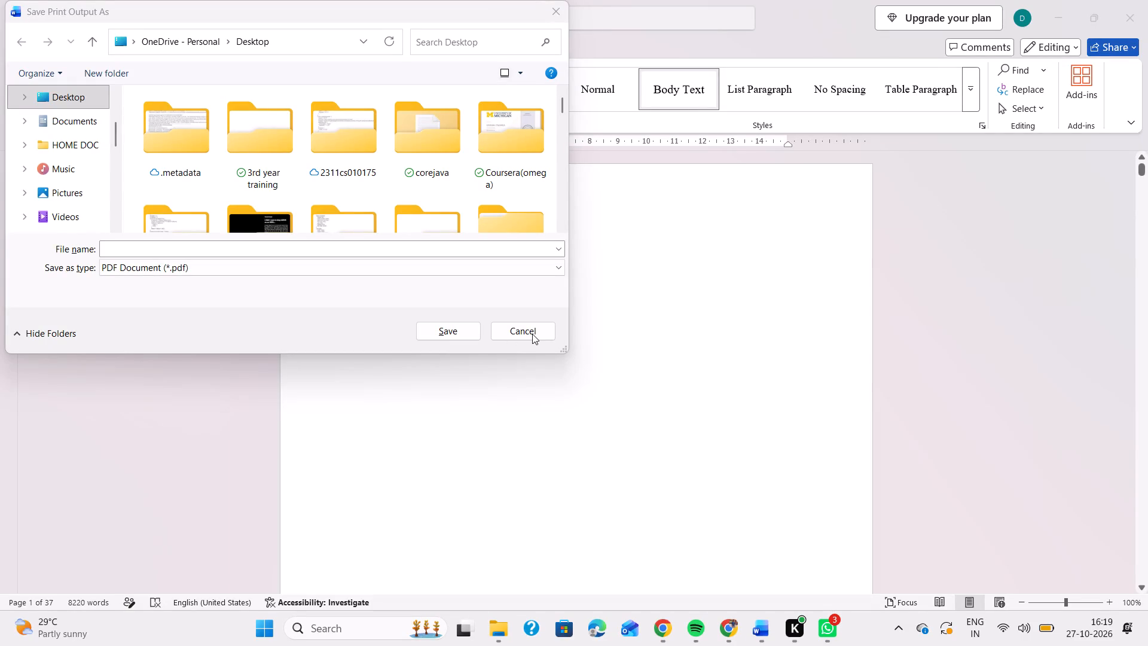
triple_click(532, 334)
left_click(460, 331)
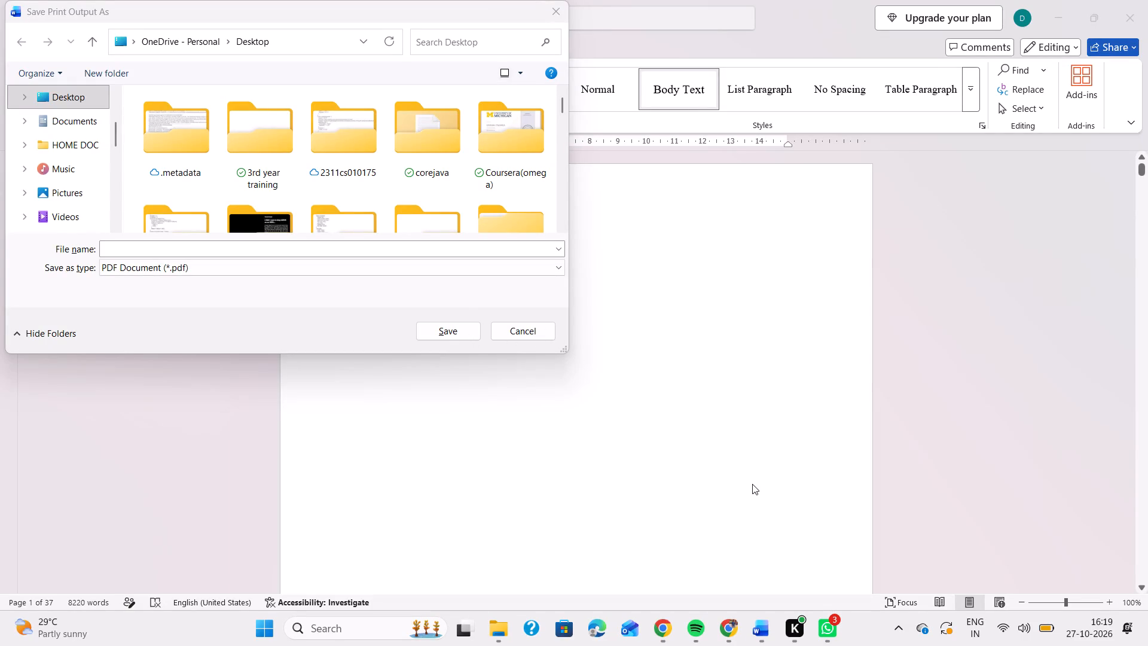
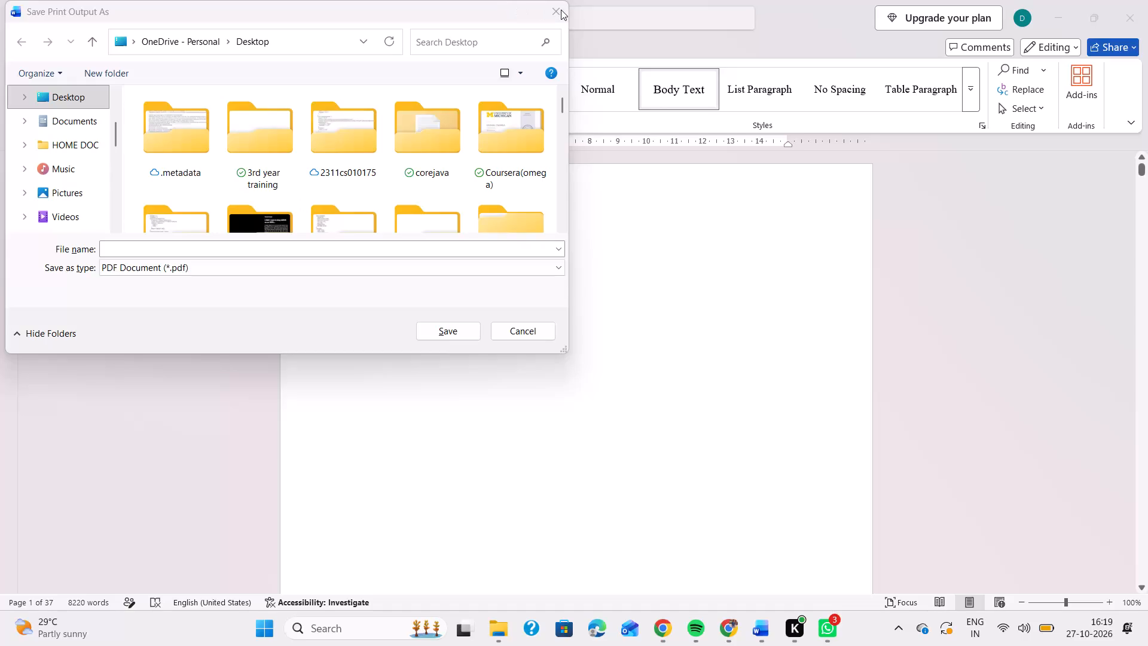
Dismiss the Save Print Output As dialog over the CodeNavigator_AI_Phase1_Thesis (1) document without saving a PDF.
double_click(561, 10)
left_click(764, 550)
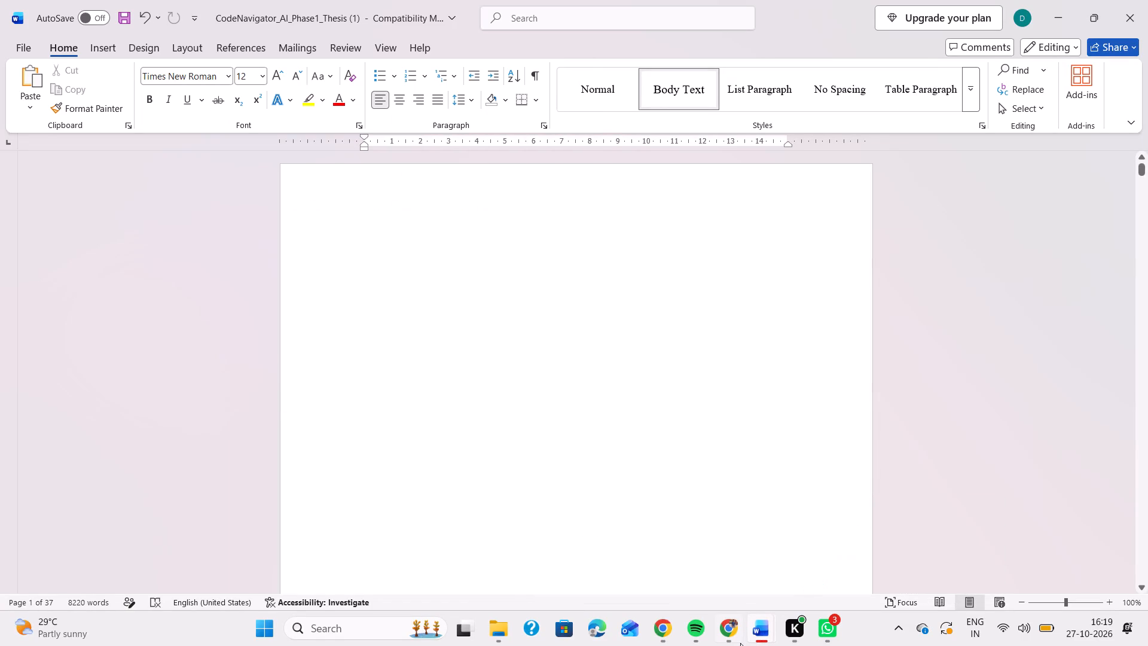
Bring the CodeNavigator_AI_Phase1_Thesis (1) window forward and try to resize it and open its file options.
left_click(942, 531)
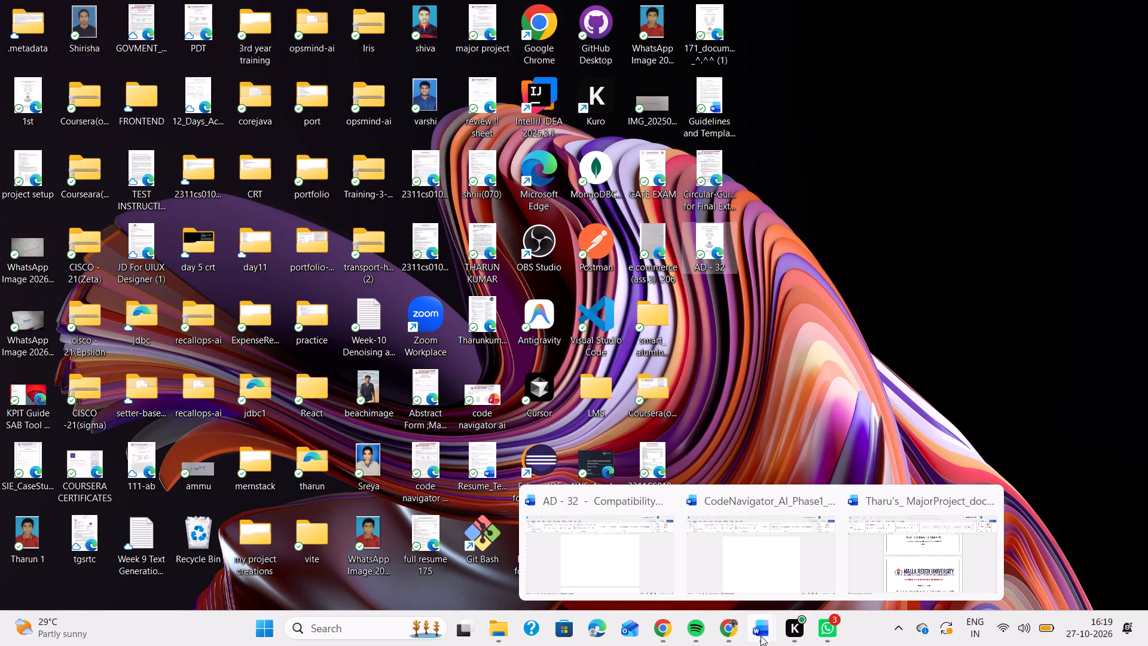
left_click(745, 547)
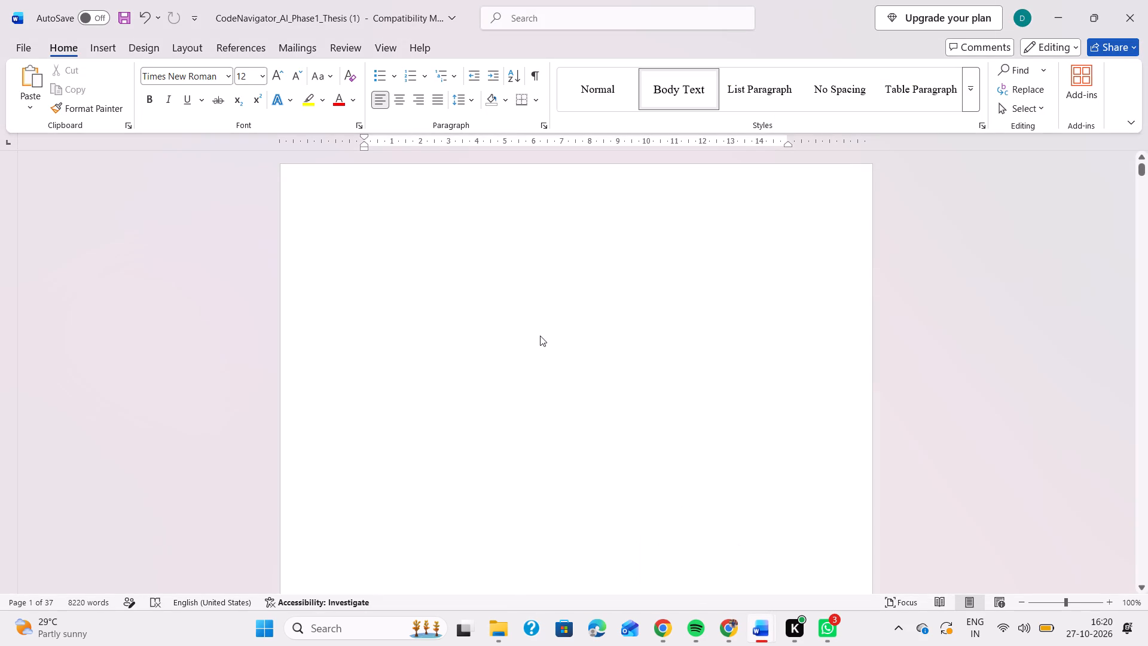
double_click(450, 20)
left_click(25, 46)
Bring up the Shut Down Windows dialog and choose Restart as the action for the computer.
key("alt+F4")
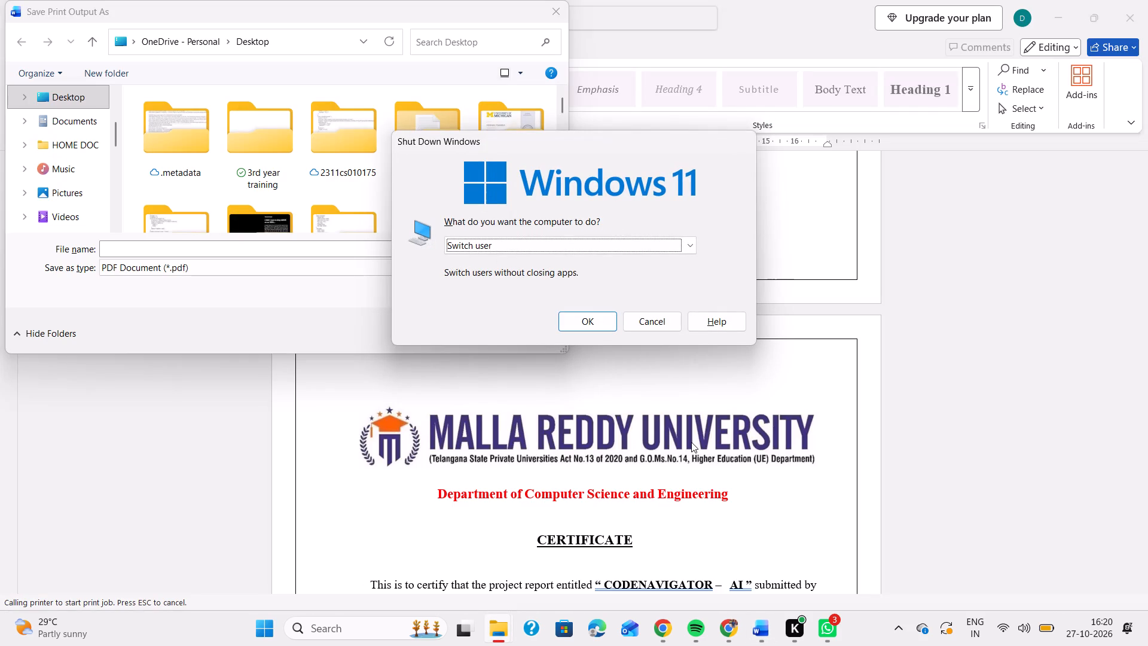
key("Down")
key("Down")
key("Down")
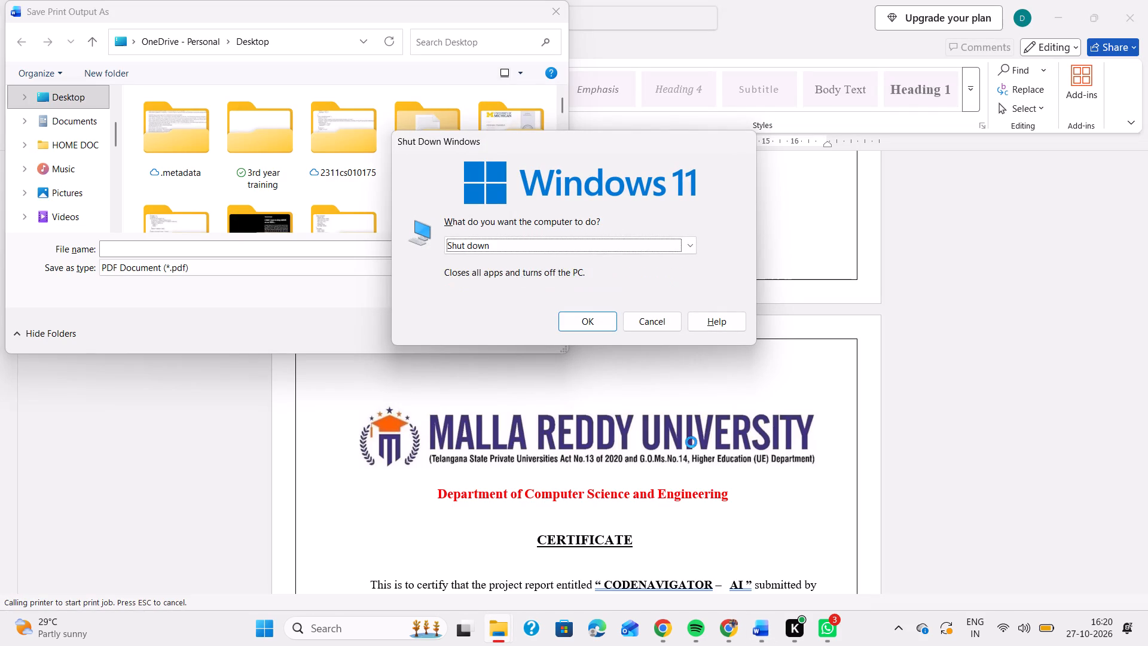
key("Down")
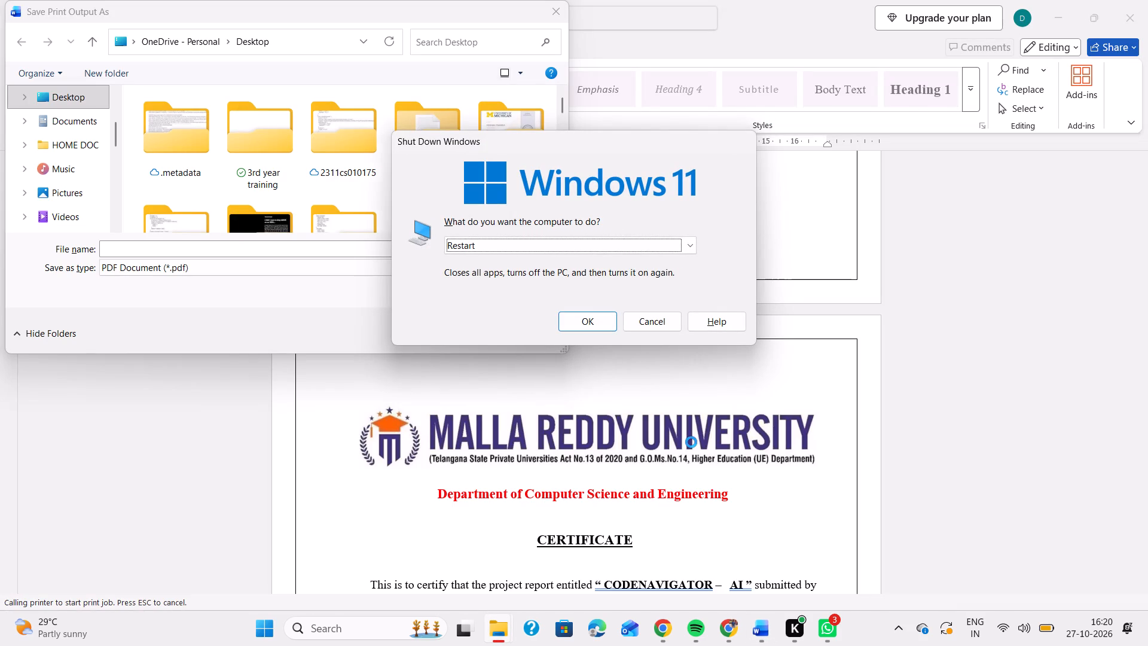